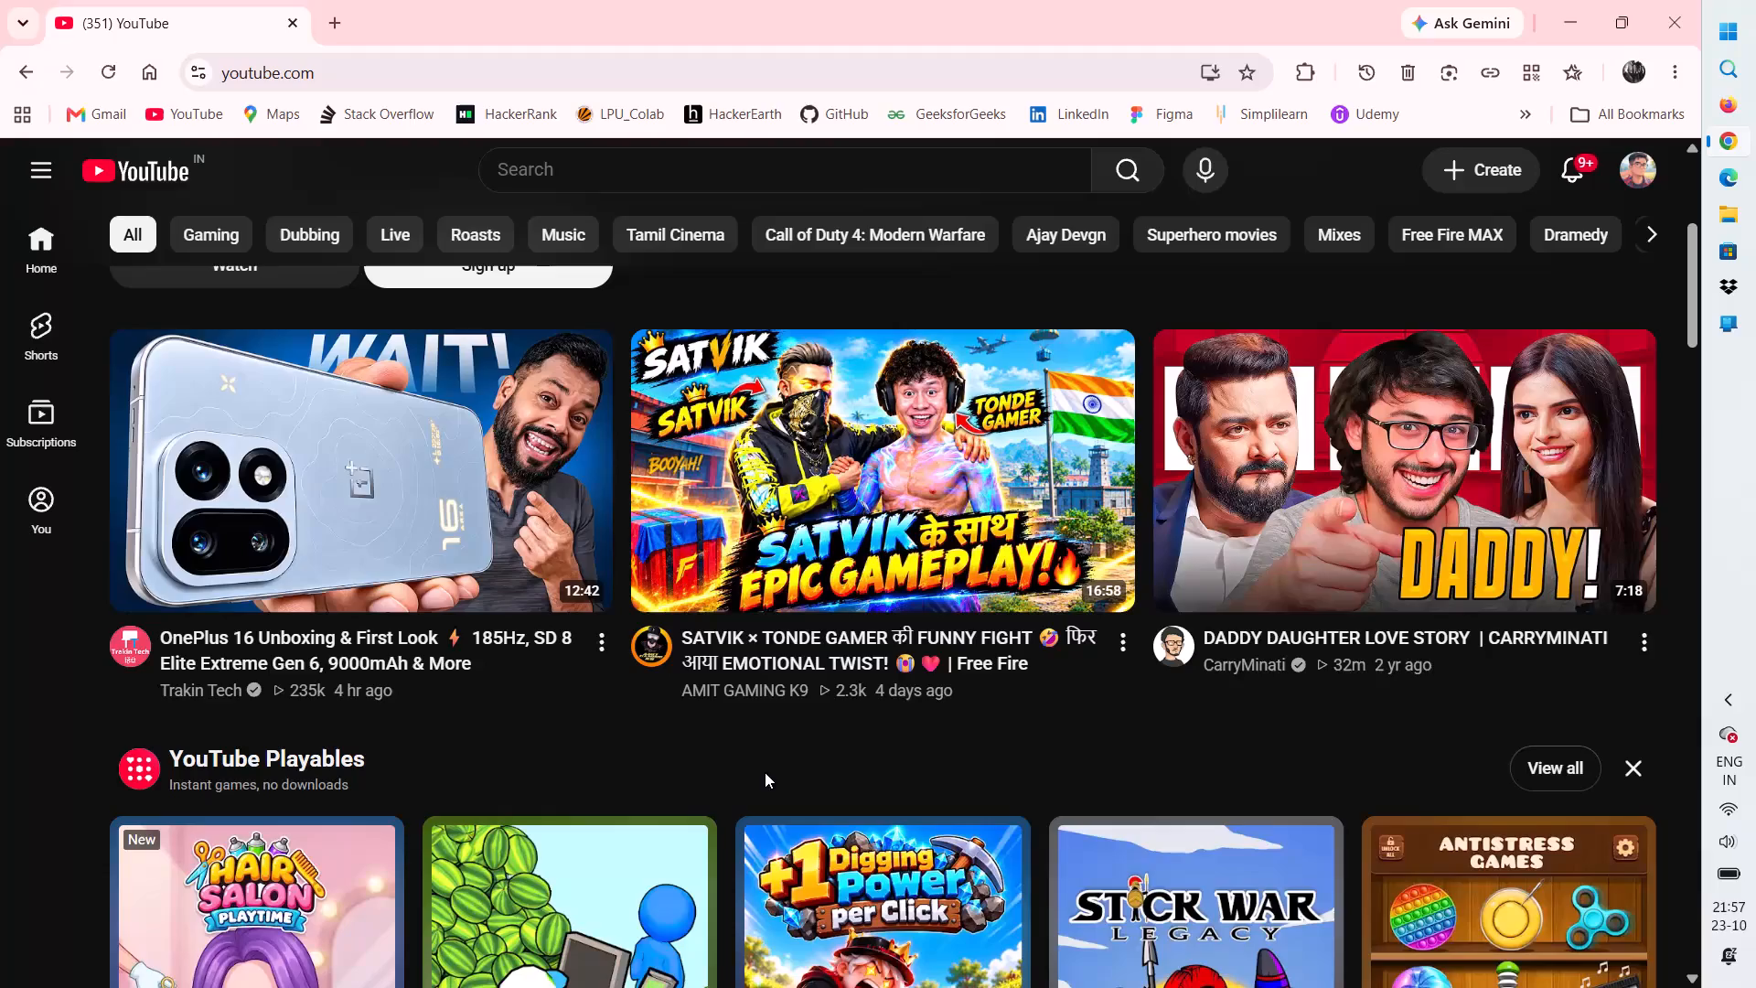
# Switch the YouTube account to the BeamWreck channel.
pyautogui.click(1644, 188)
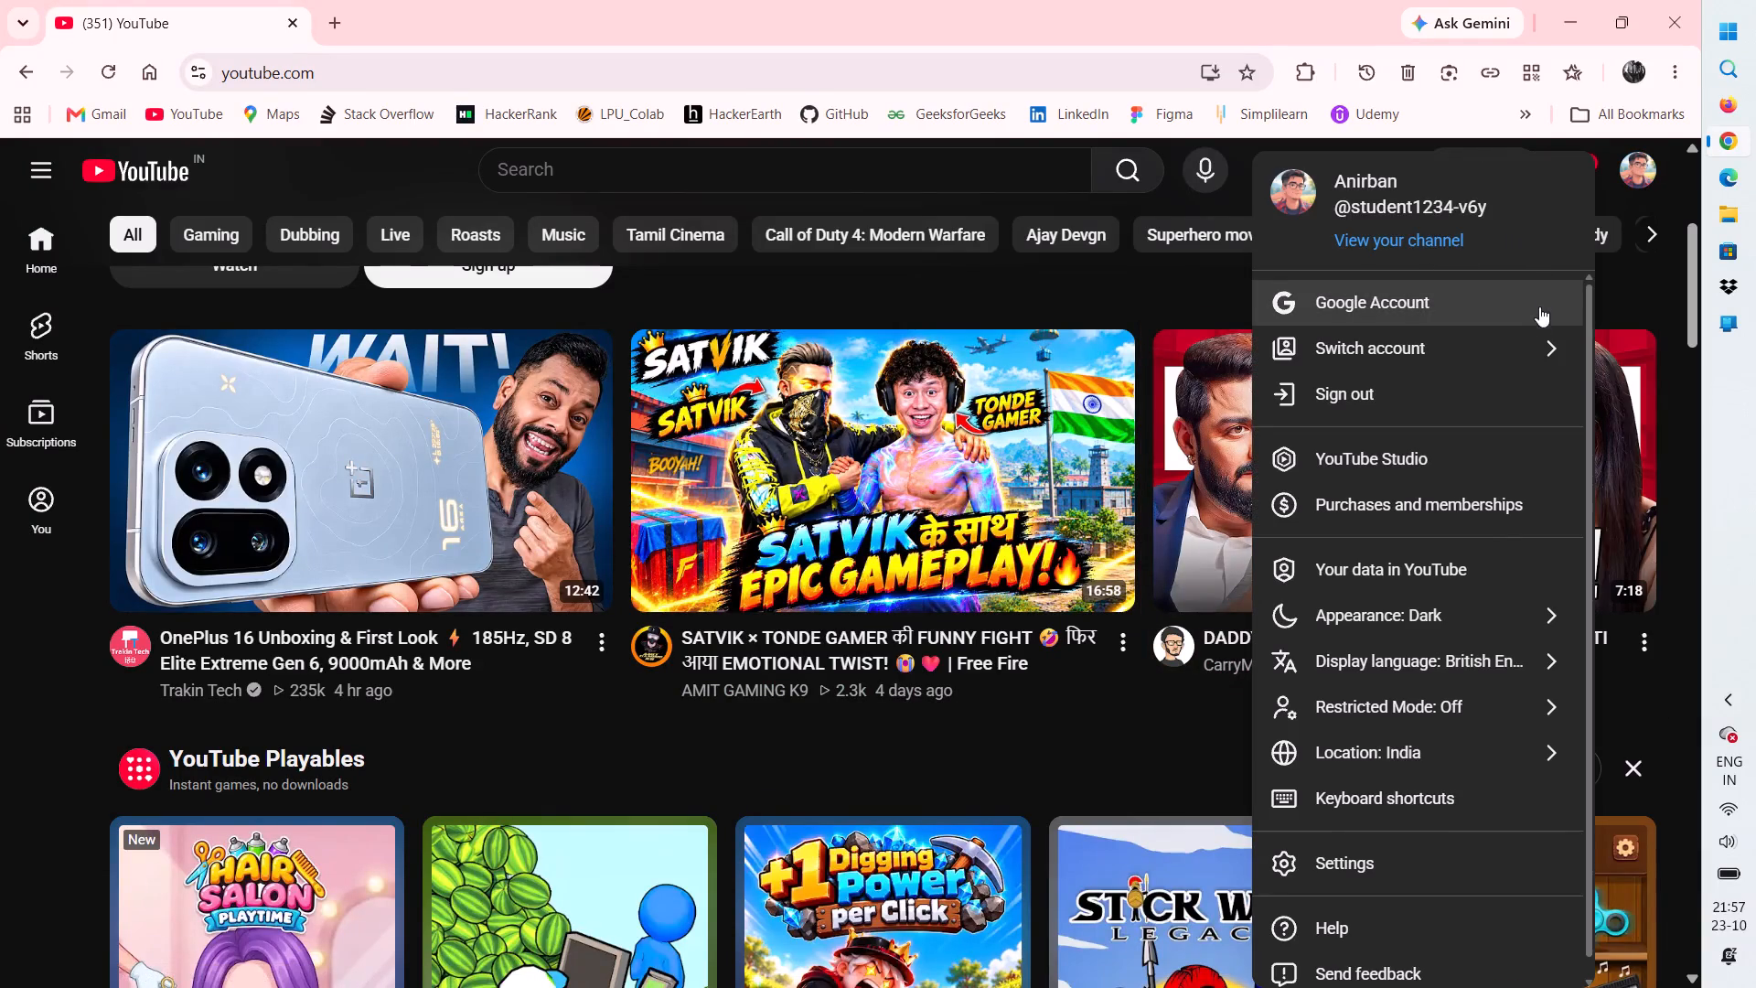
pyautogui.click(1550, 341)
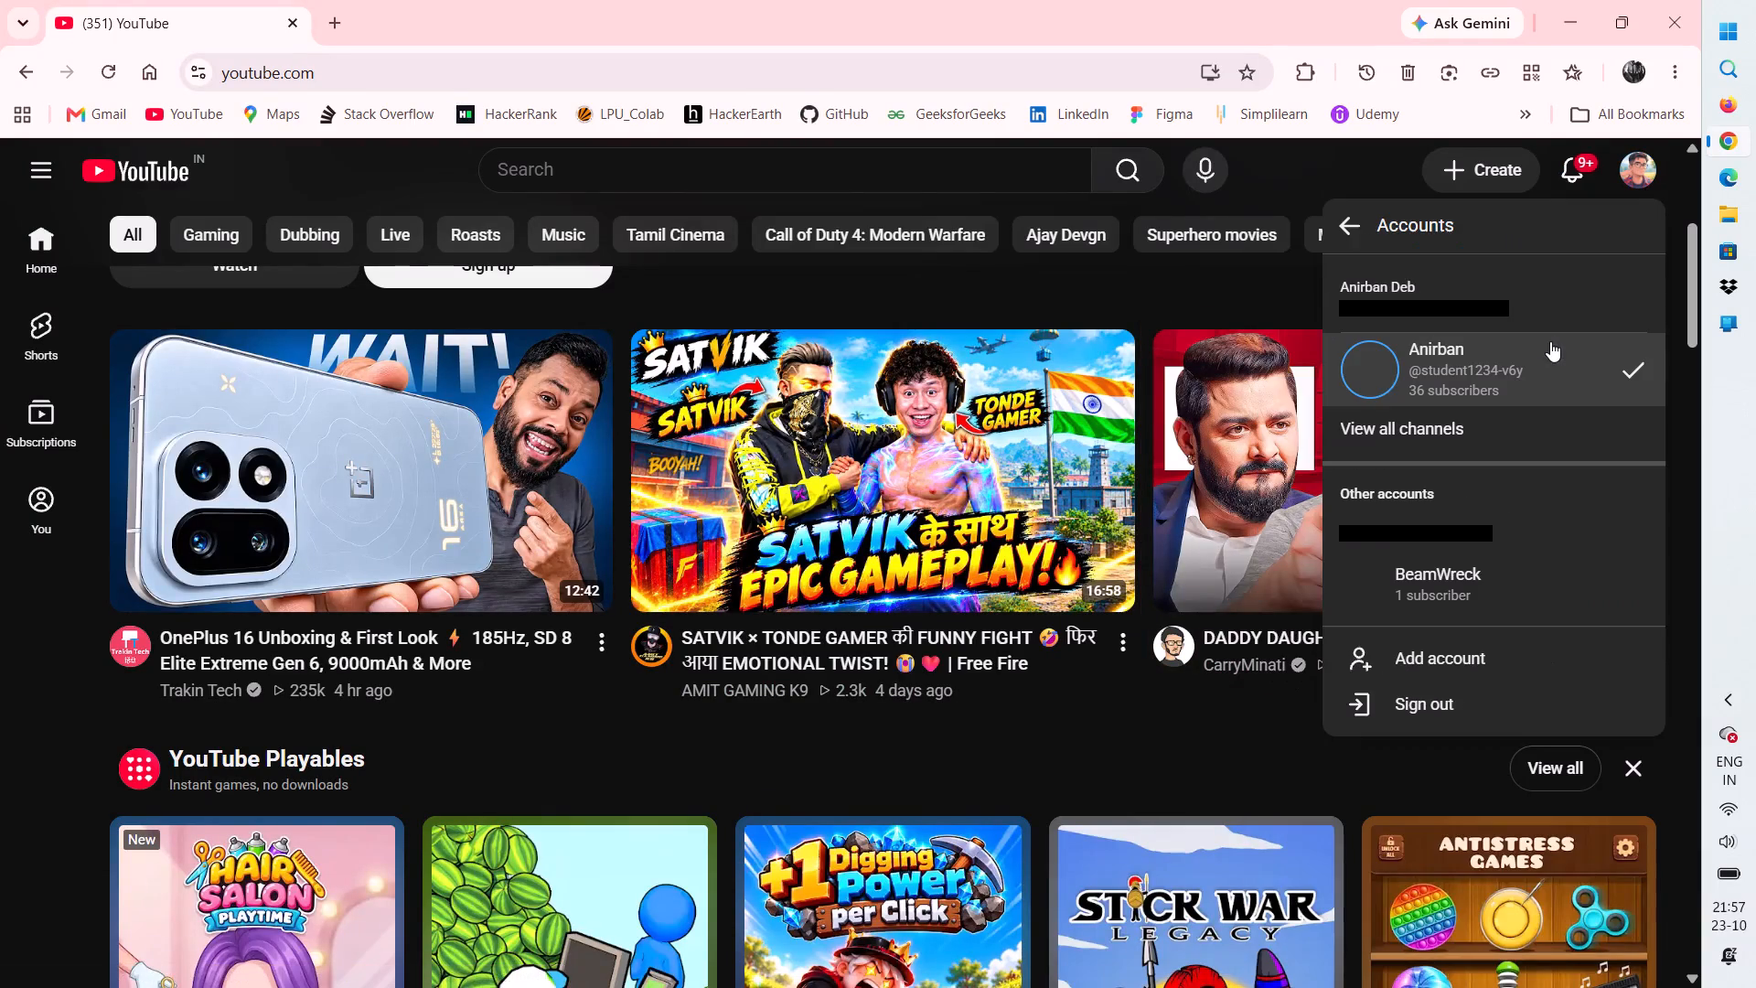
pyautogui.click(1496, 596)
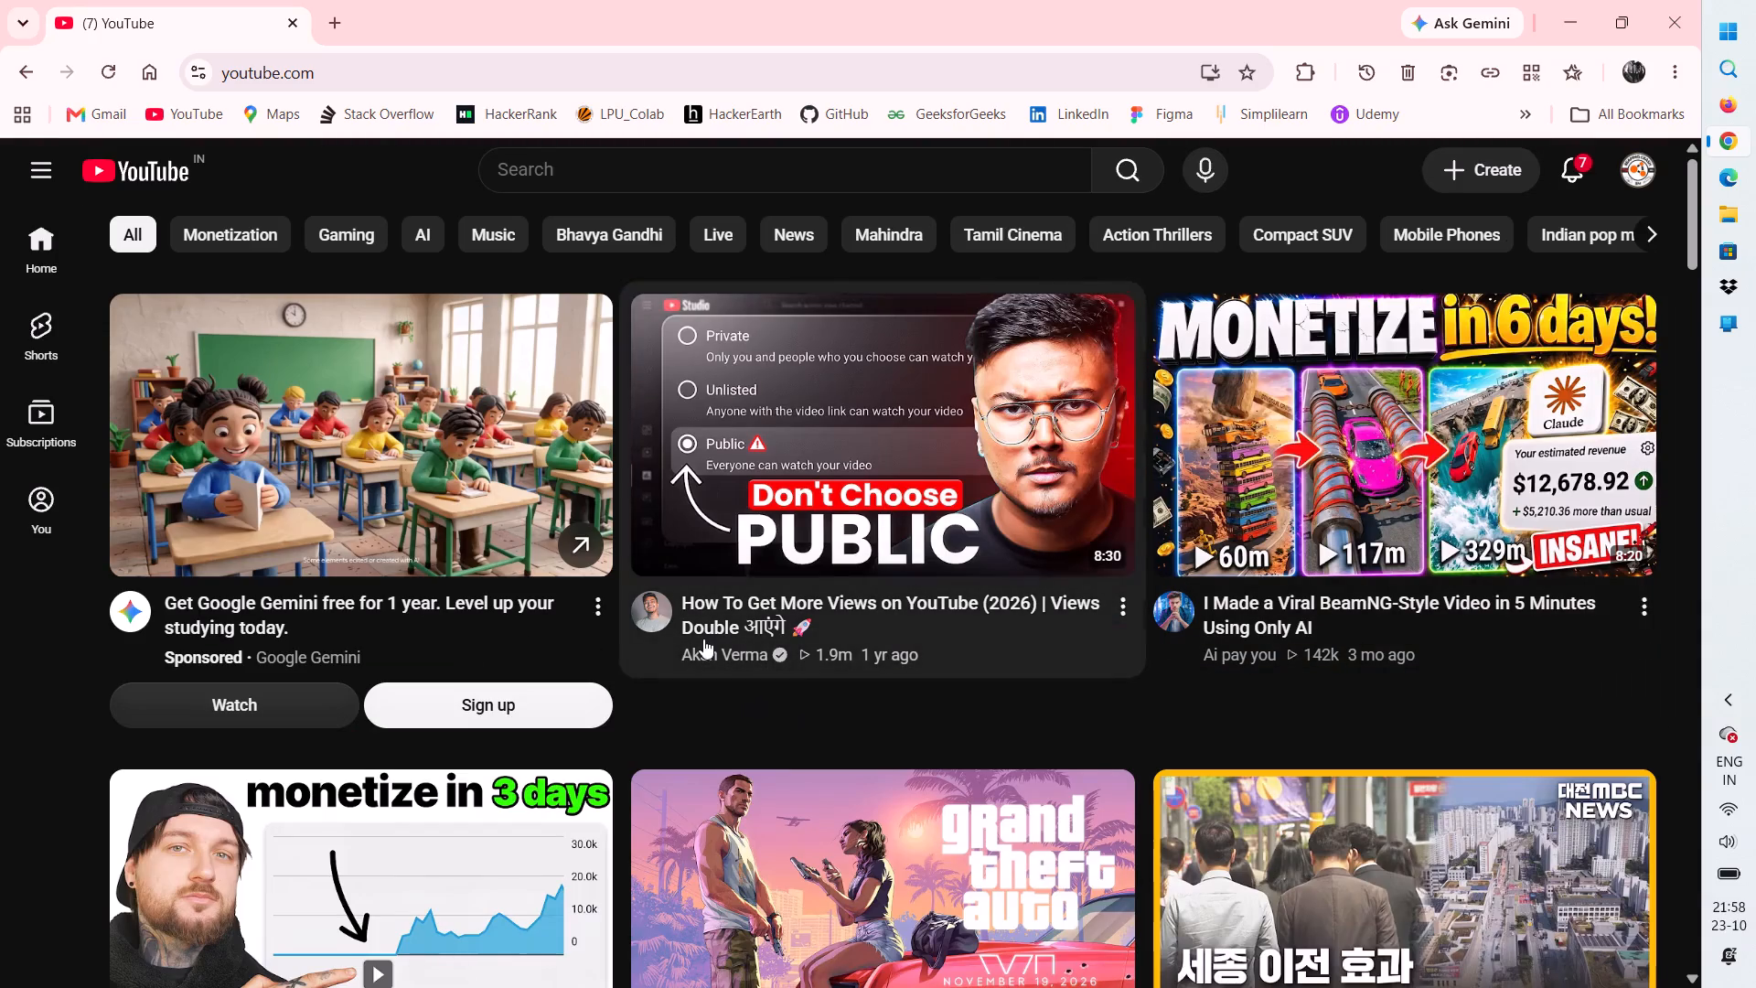
# Skim through the home feed preview of "I Made a Viral BeamNG-Style Video in 5 Minutes Using Only AI" with captions turned off.
pyautogui.hscroll(1, 626, 682)
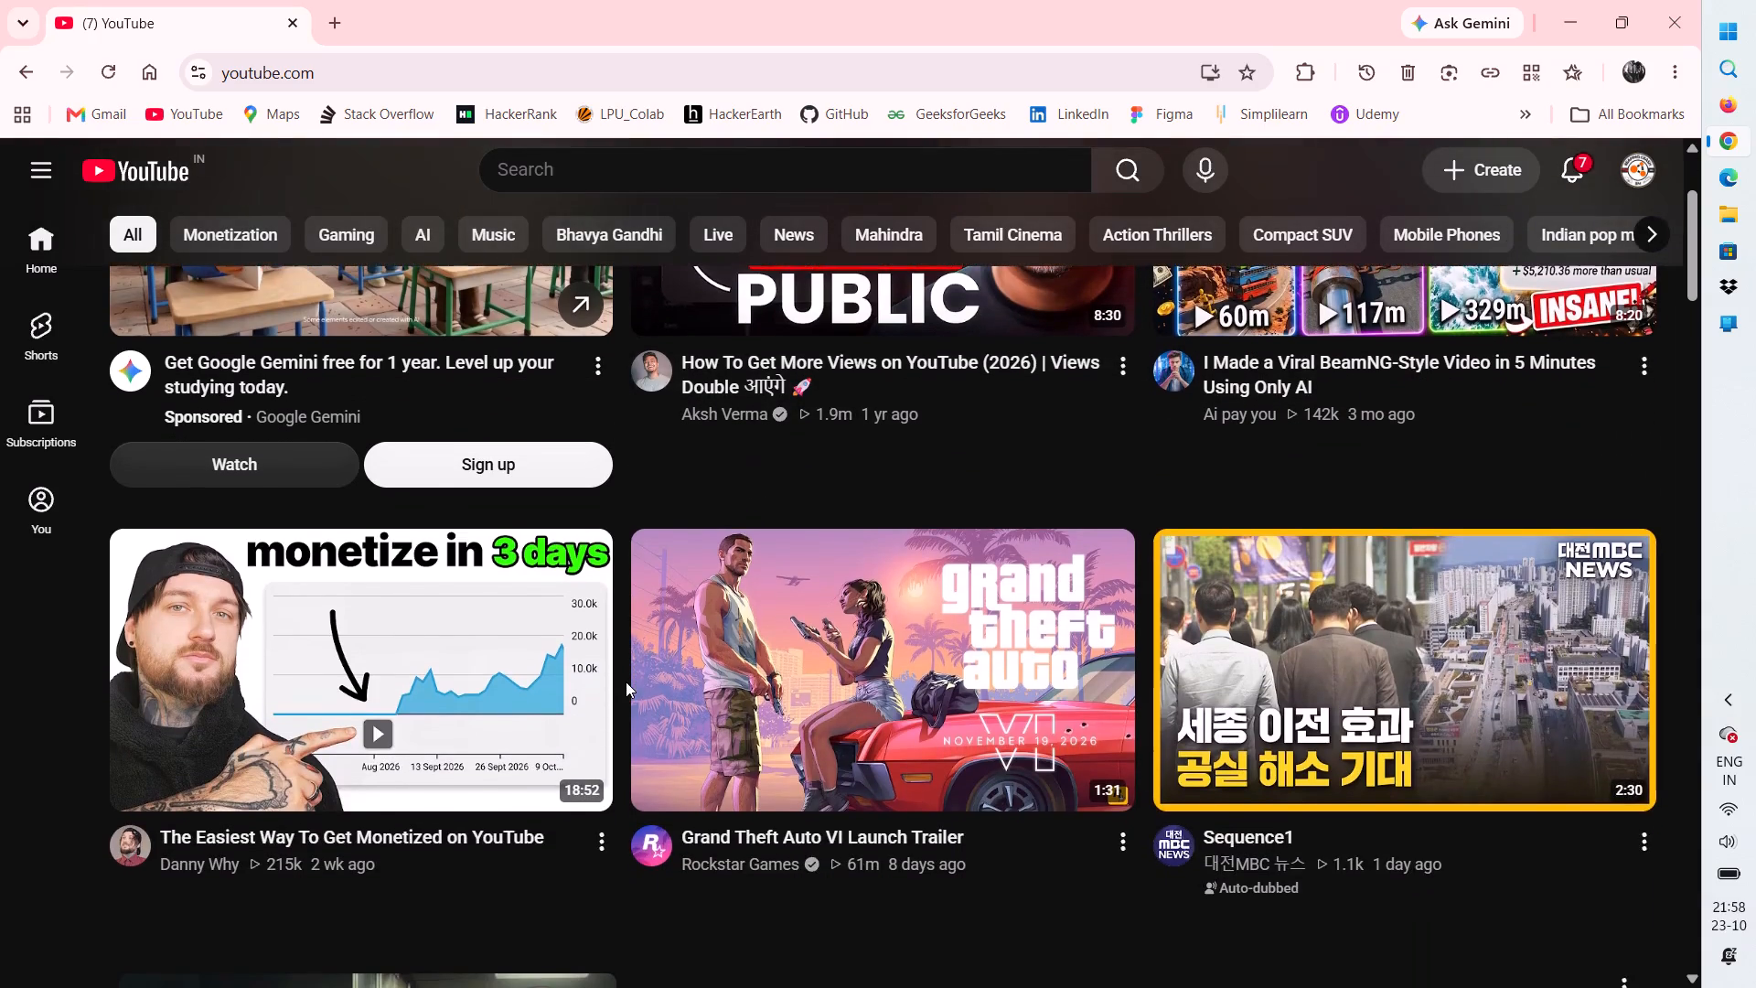
pyautogui.hscroll(1, 626, 682)
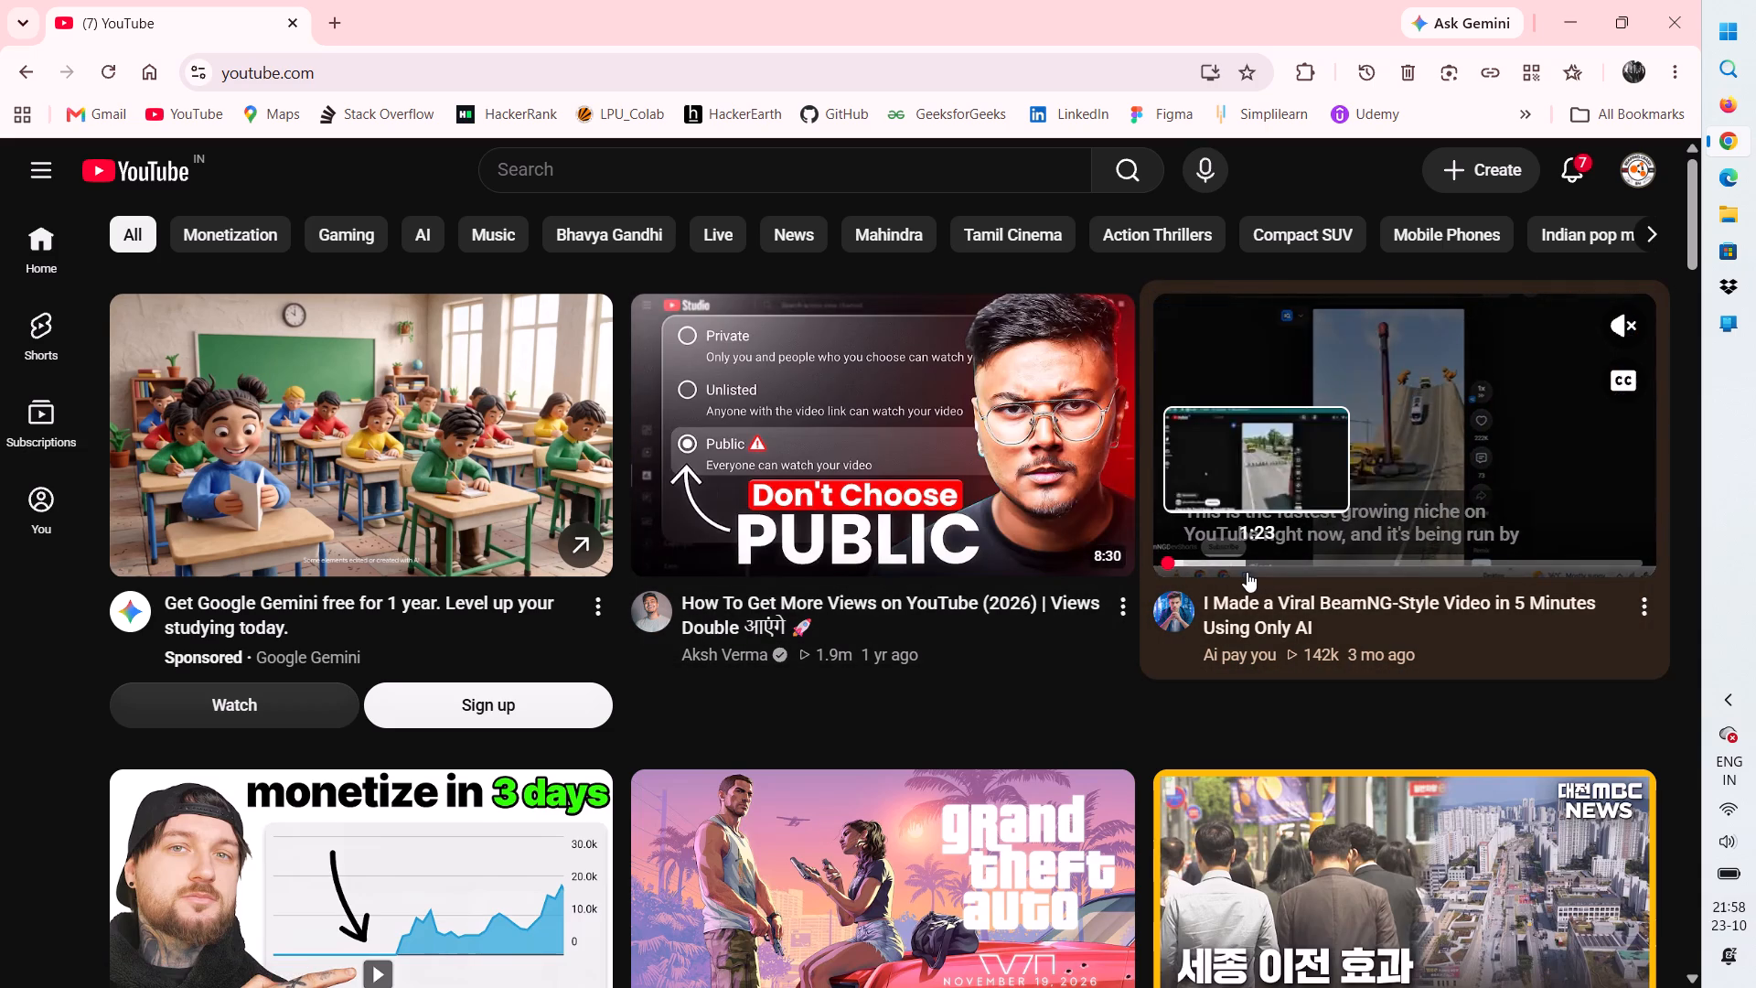
pyautogui.click(1247, 572)
pyautogui.click(1290, 568)
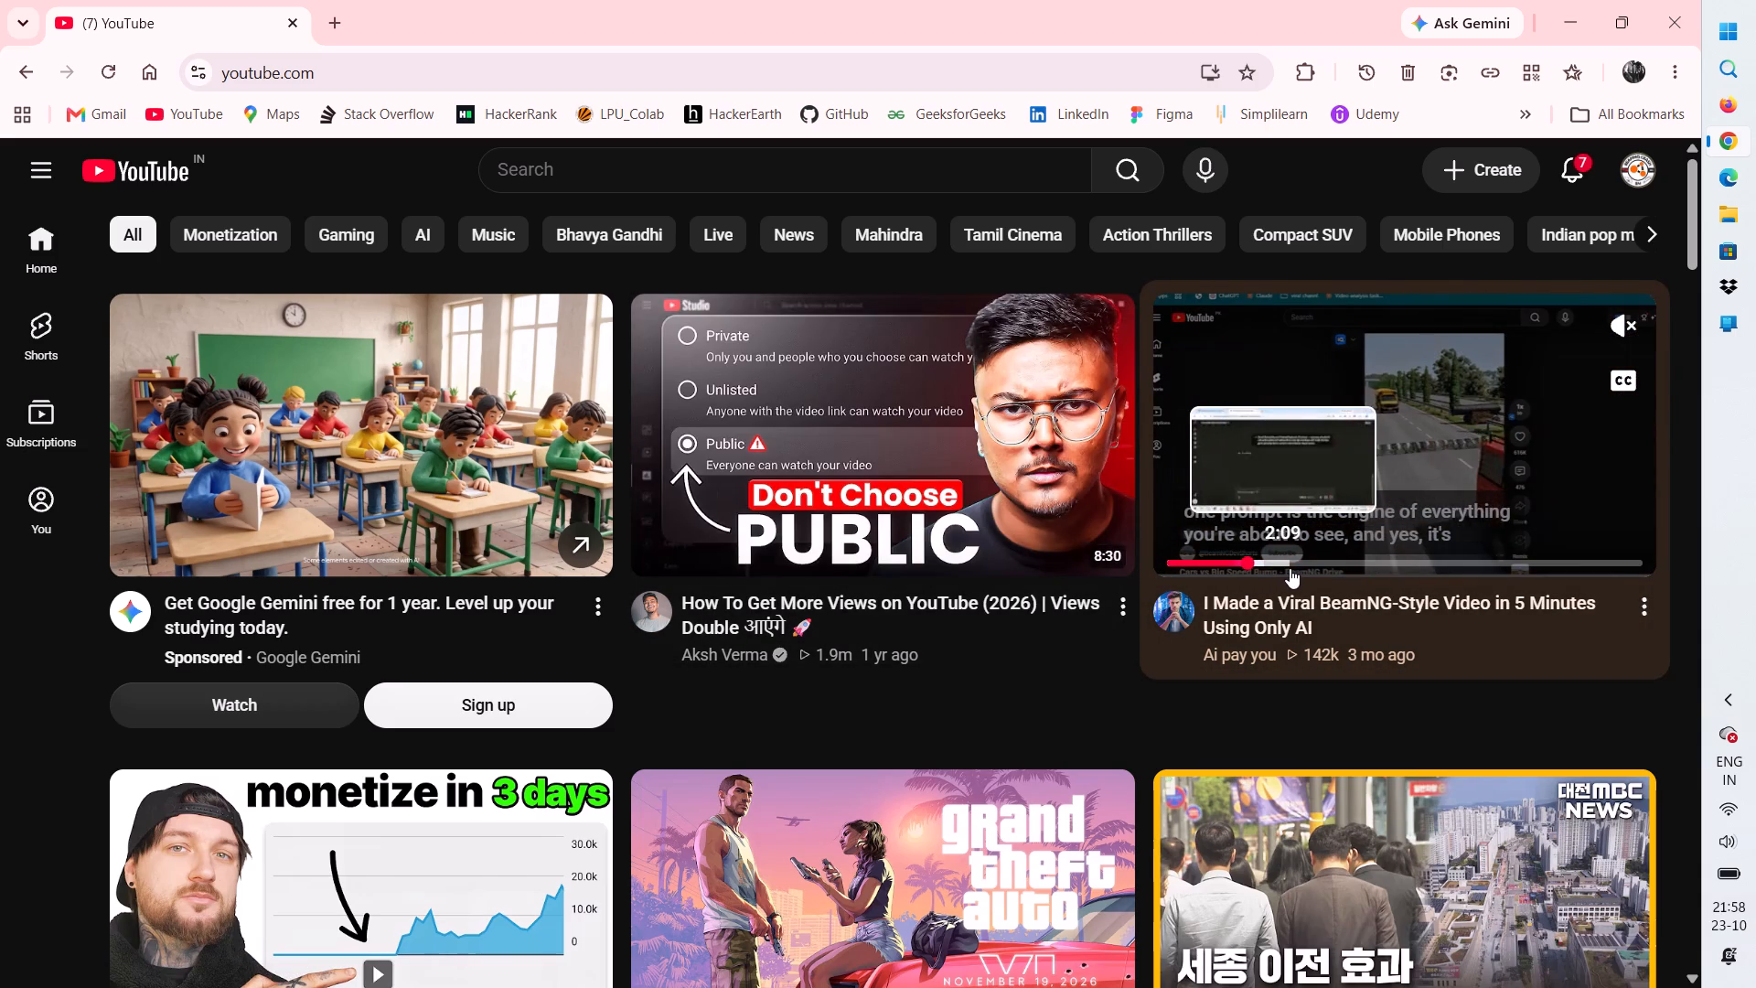
pyautogui.click(1615, 377)
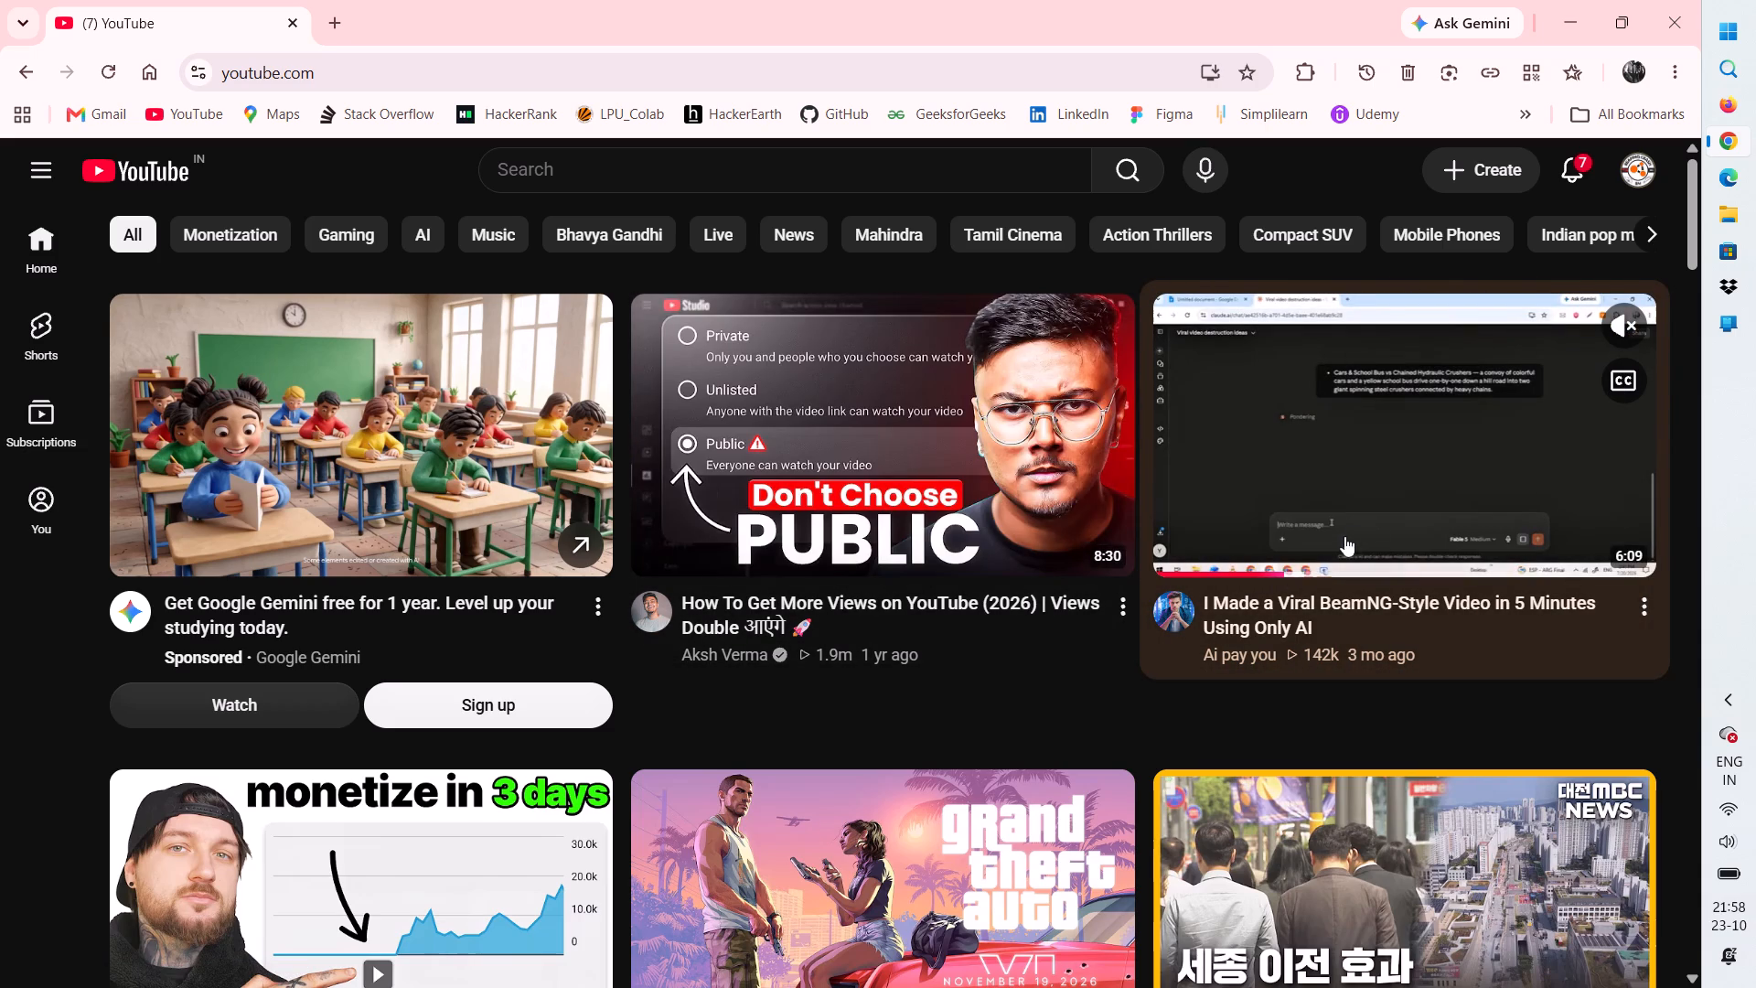
pyautogui.click(1323, 556)
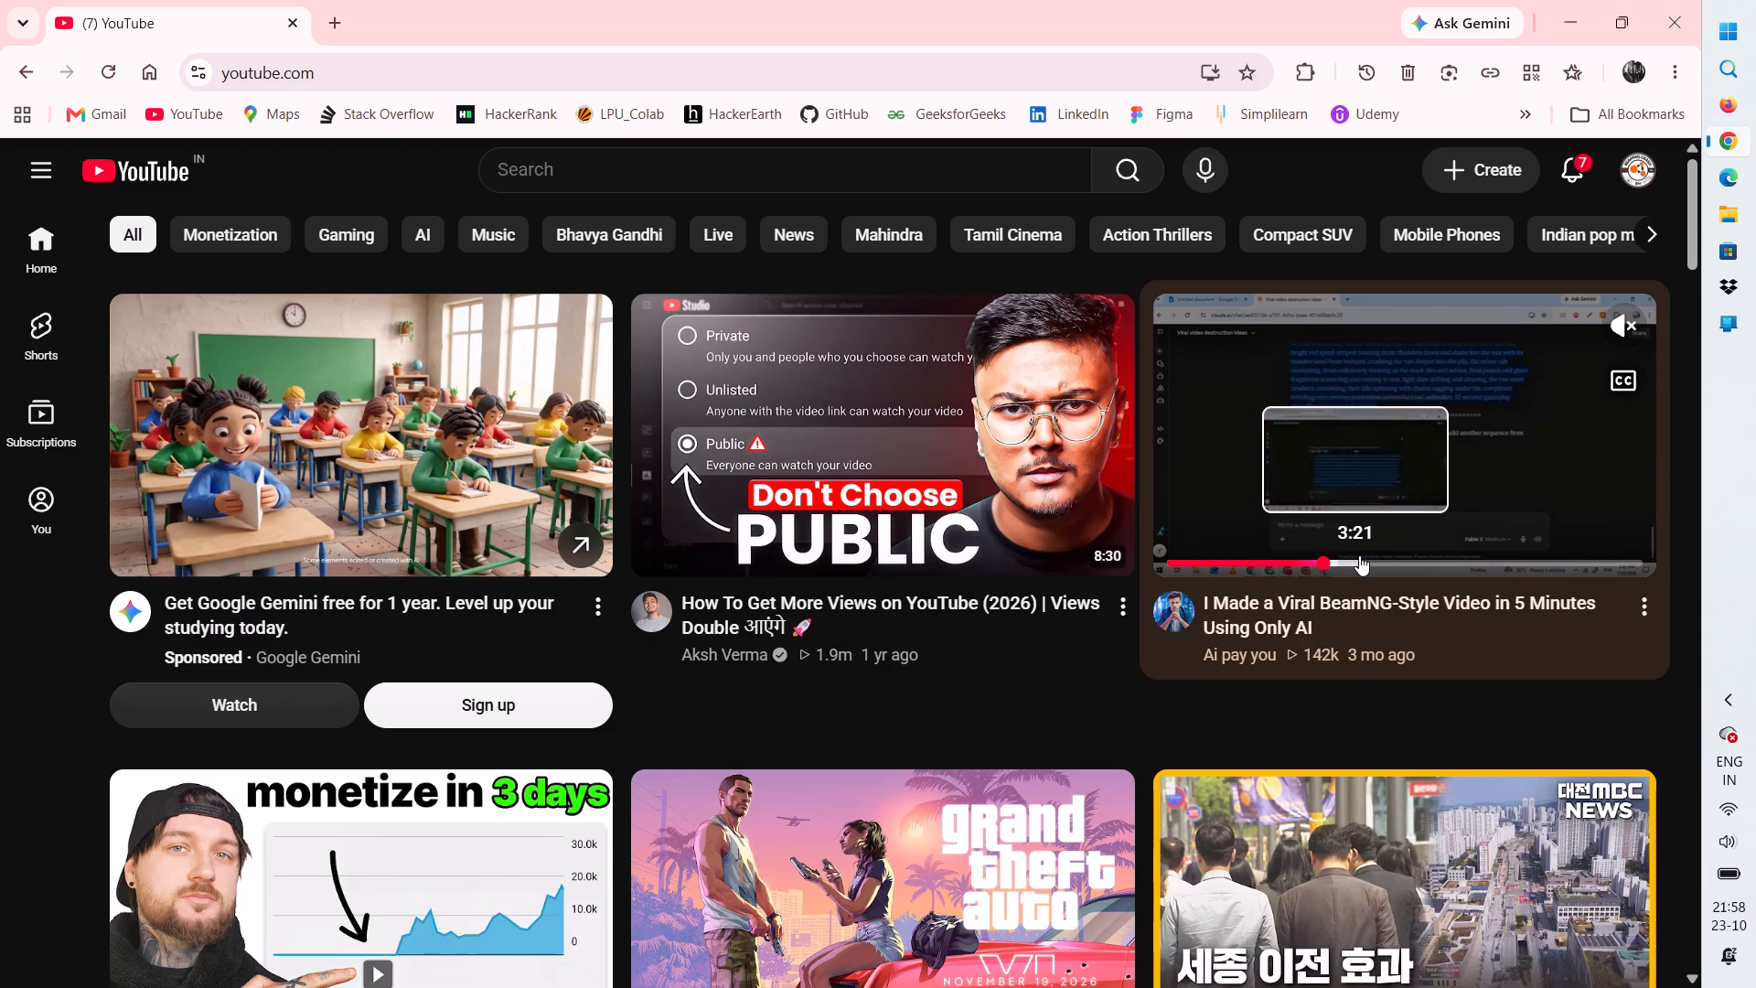
pyautogui.click(1364, 556)
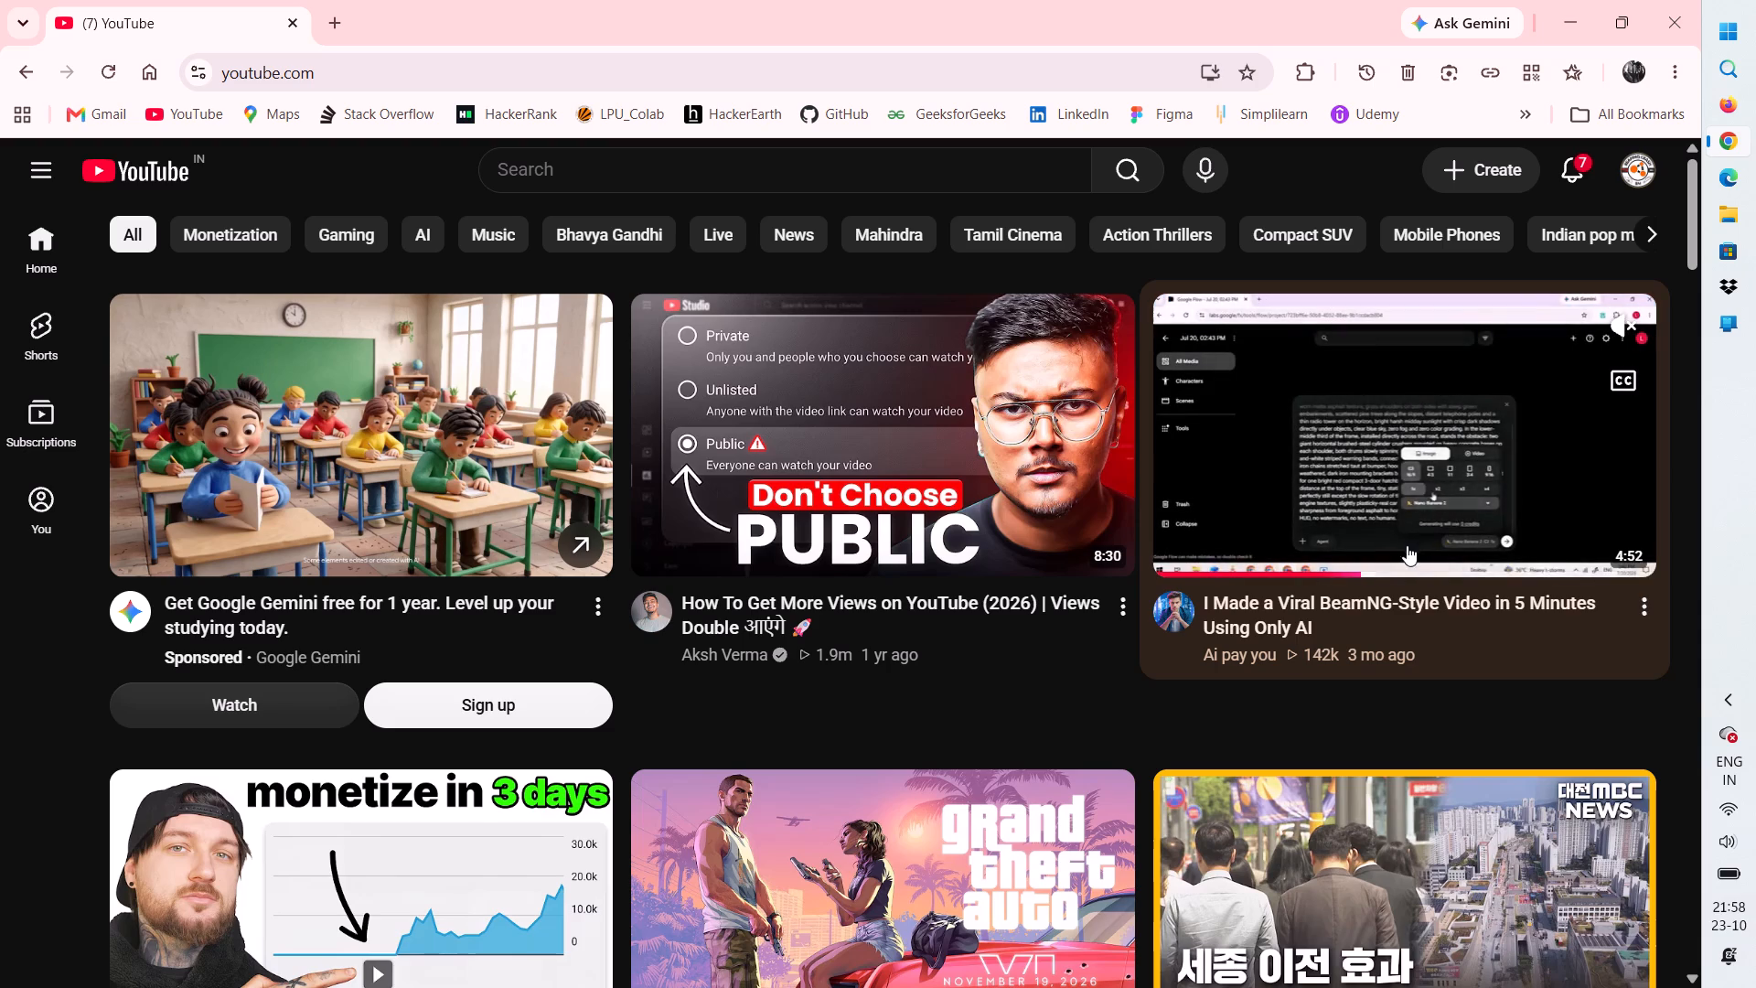
pyautogui.click(1402, 553)
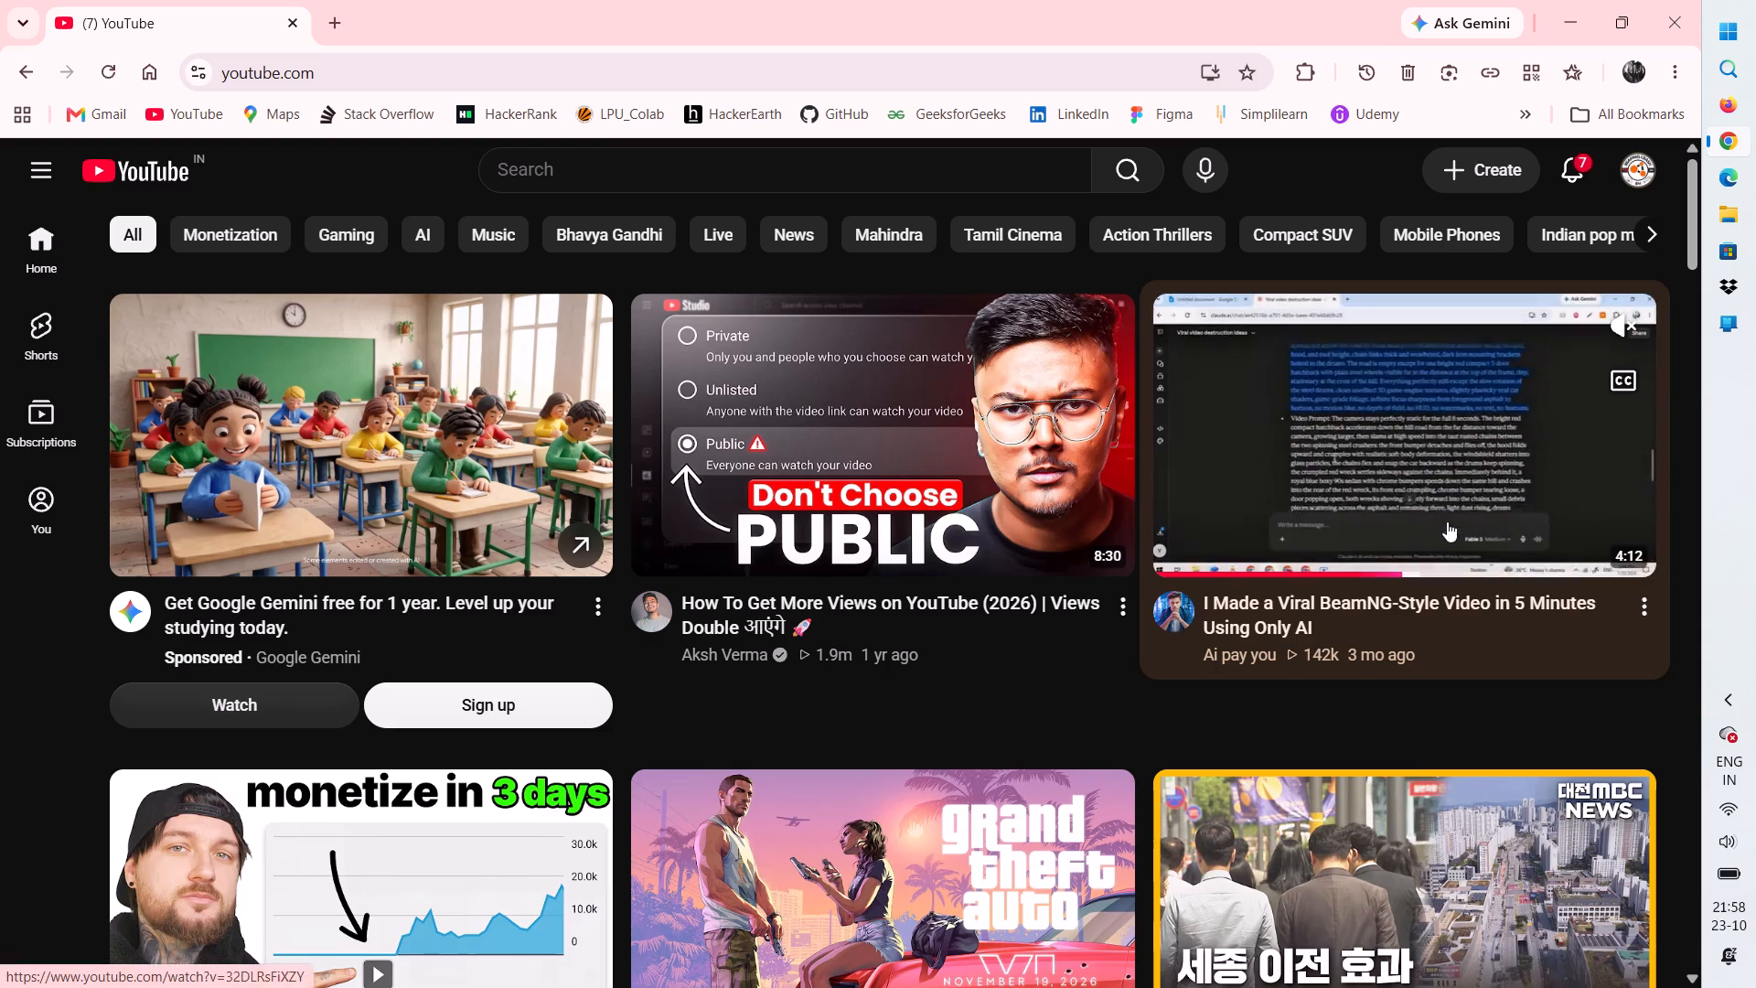
pyautogui.click(1440, 564)
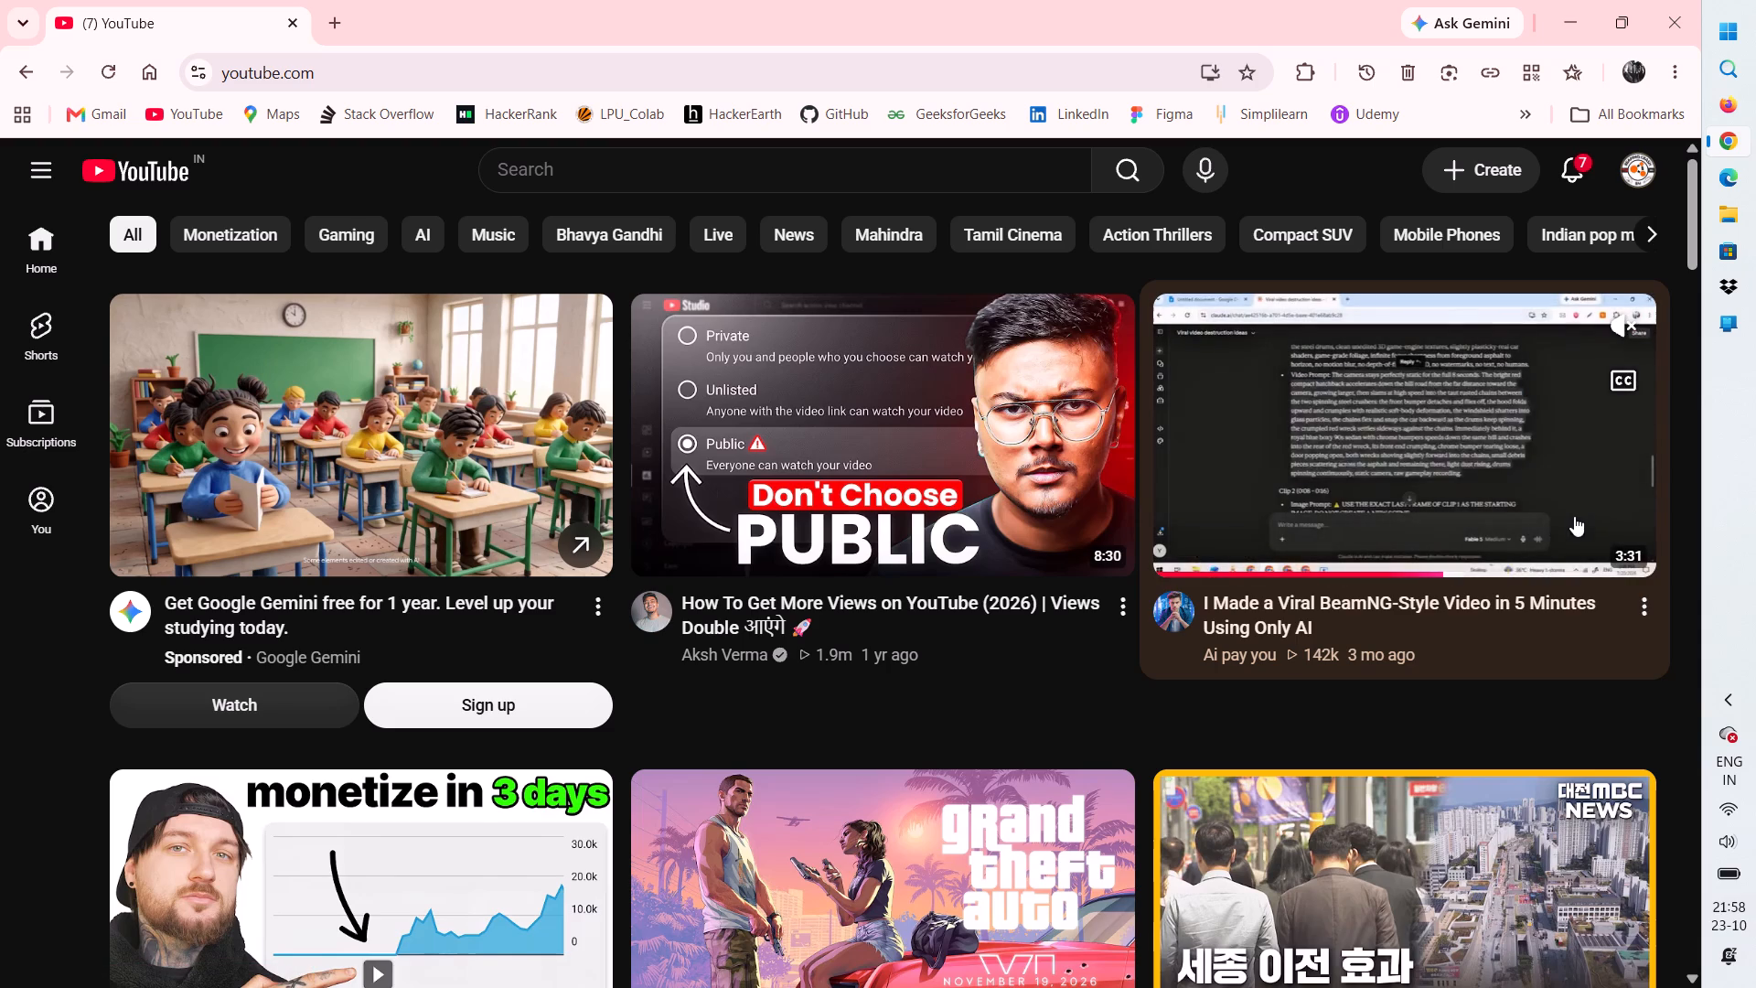
pyautogui.click(1501, 557)
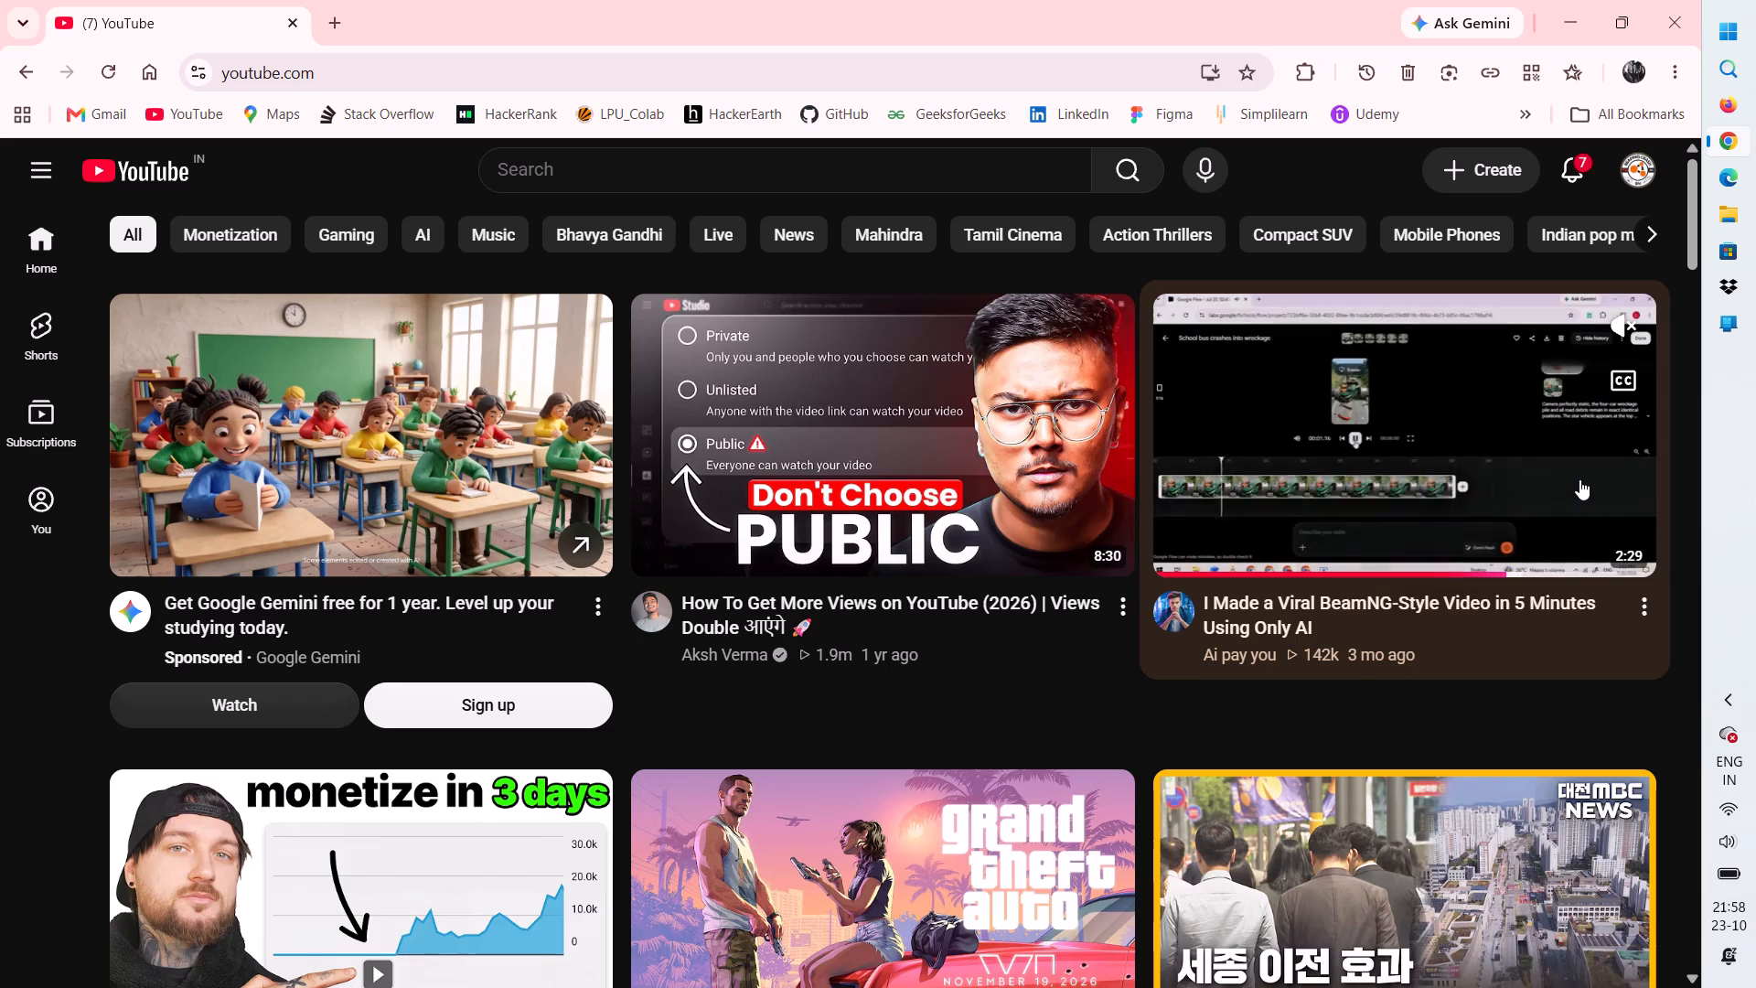
pyautogui.click(1554, 563)
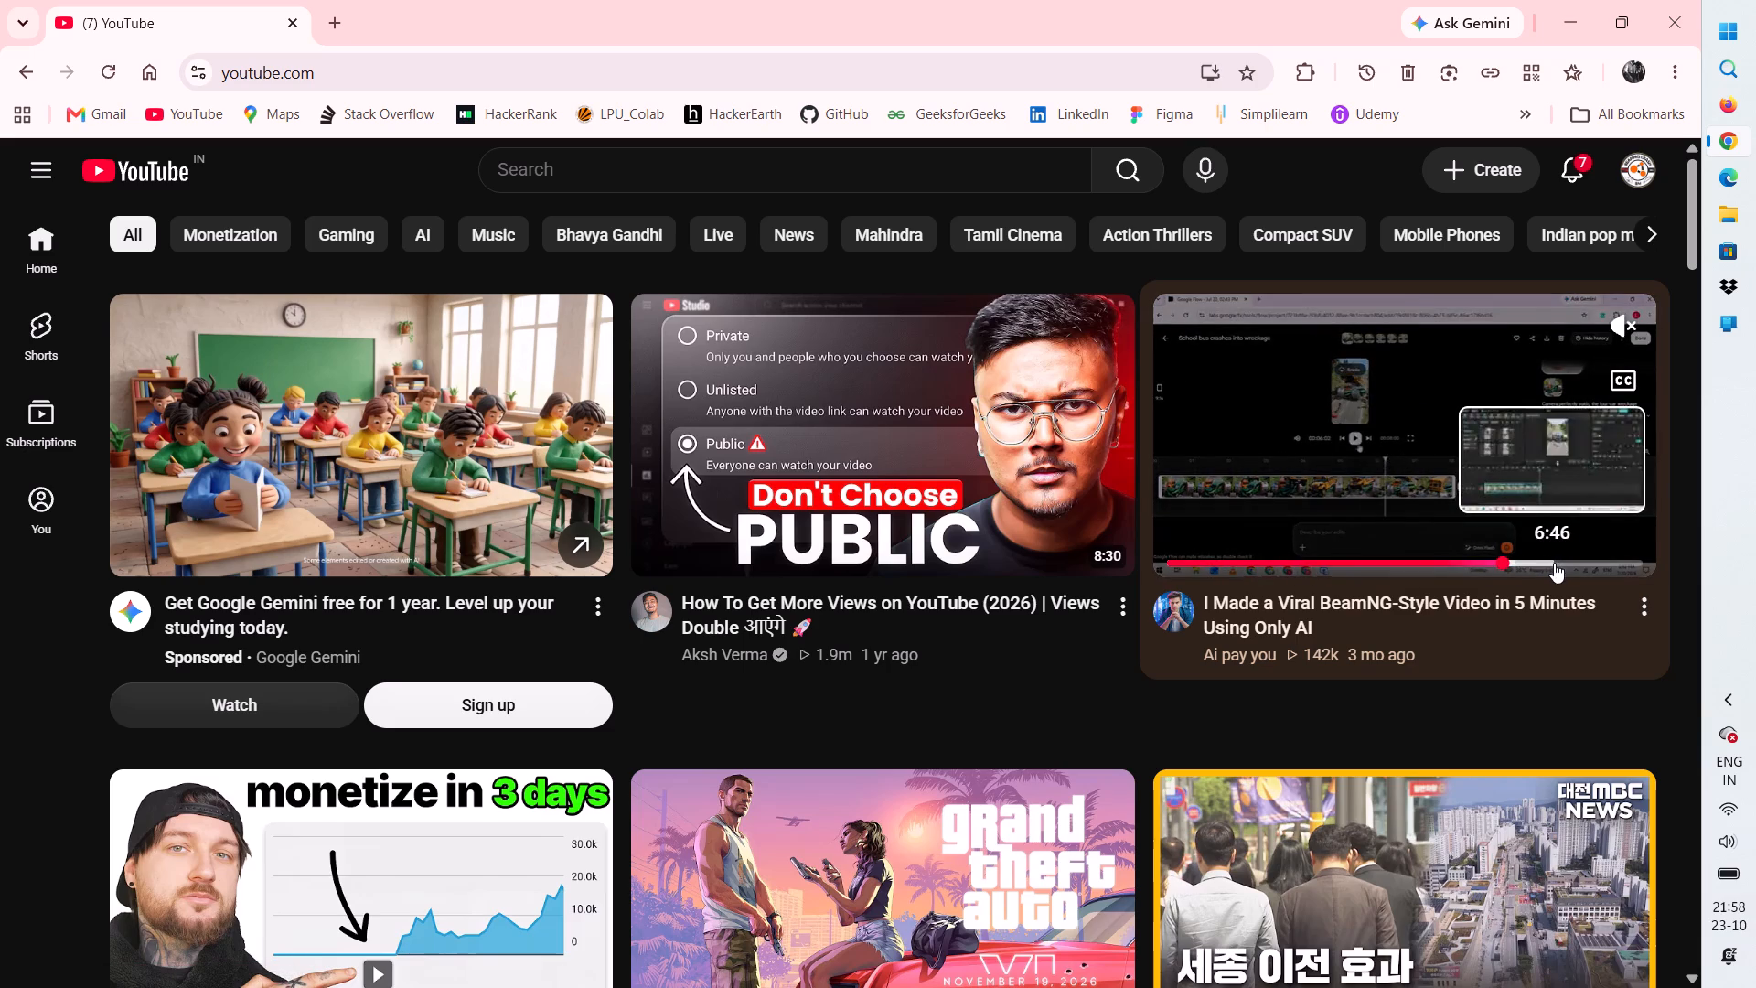
pyautogui.click(1607, 562)
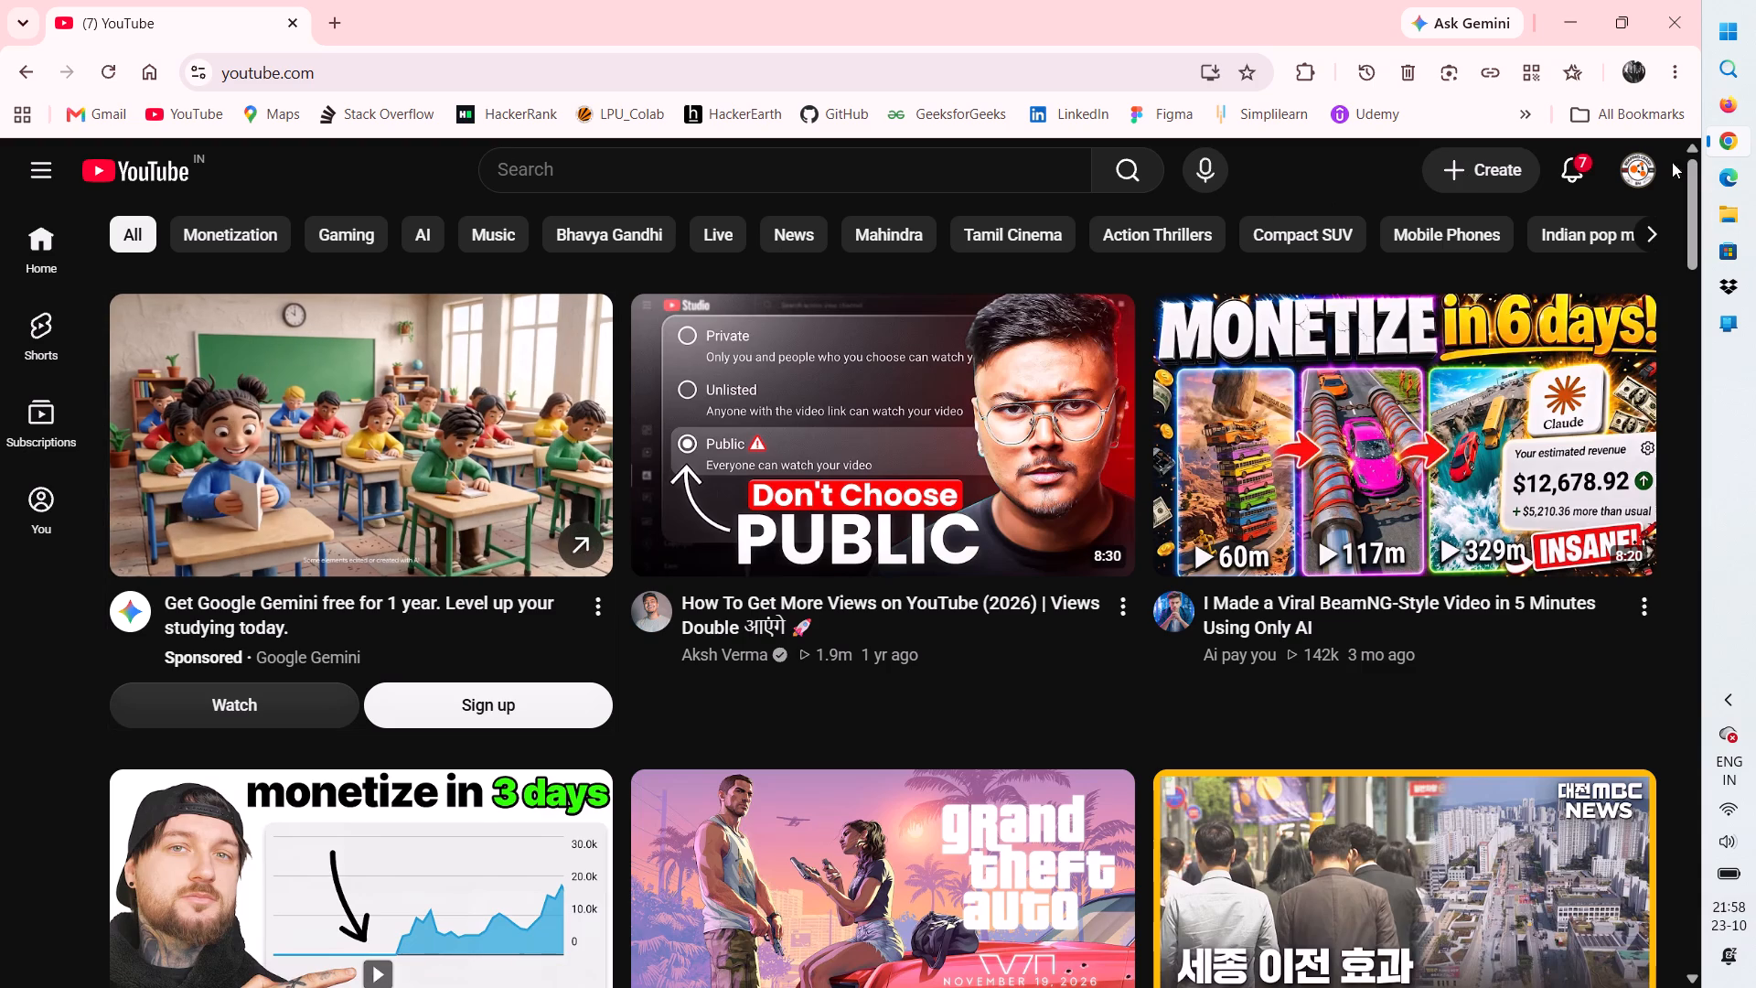
# Open YouTube Studio for the BeamWreck channel and bring up its channel dashboard.
pyautogui.click(1648, 161)
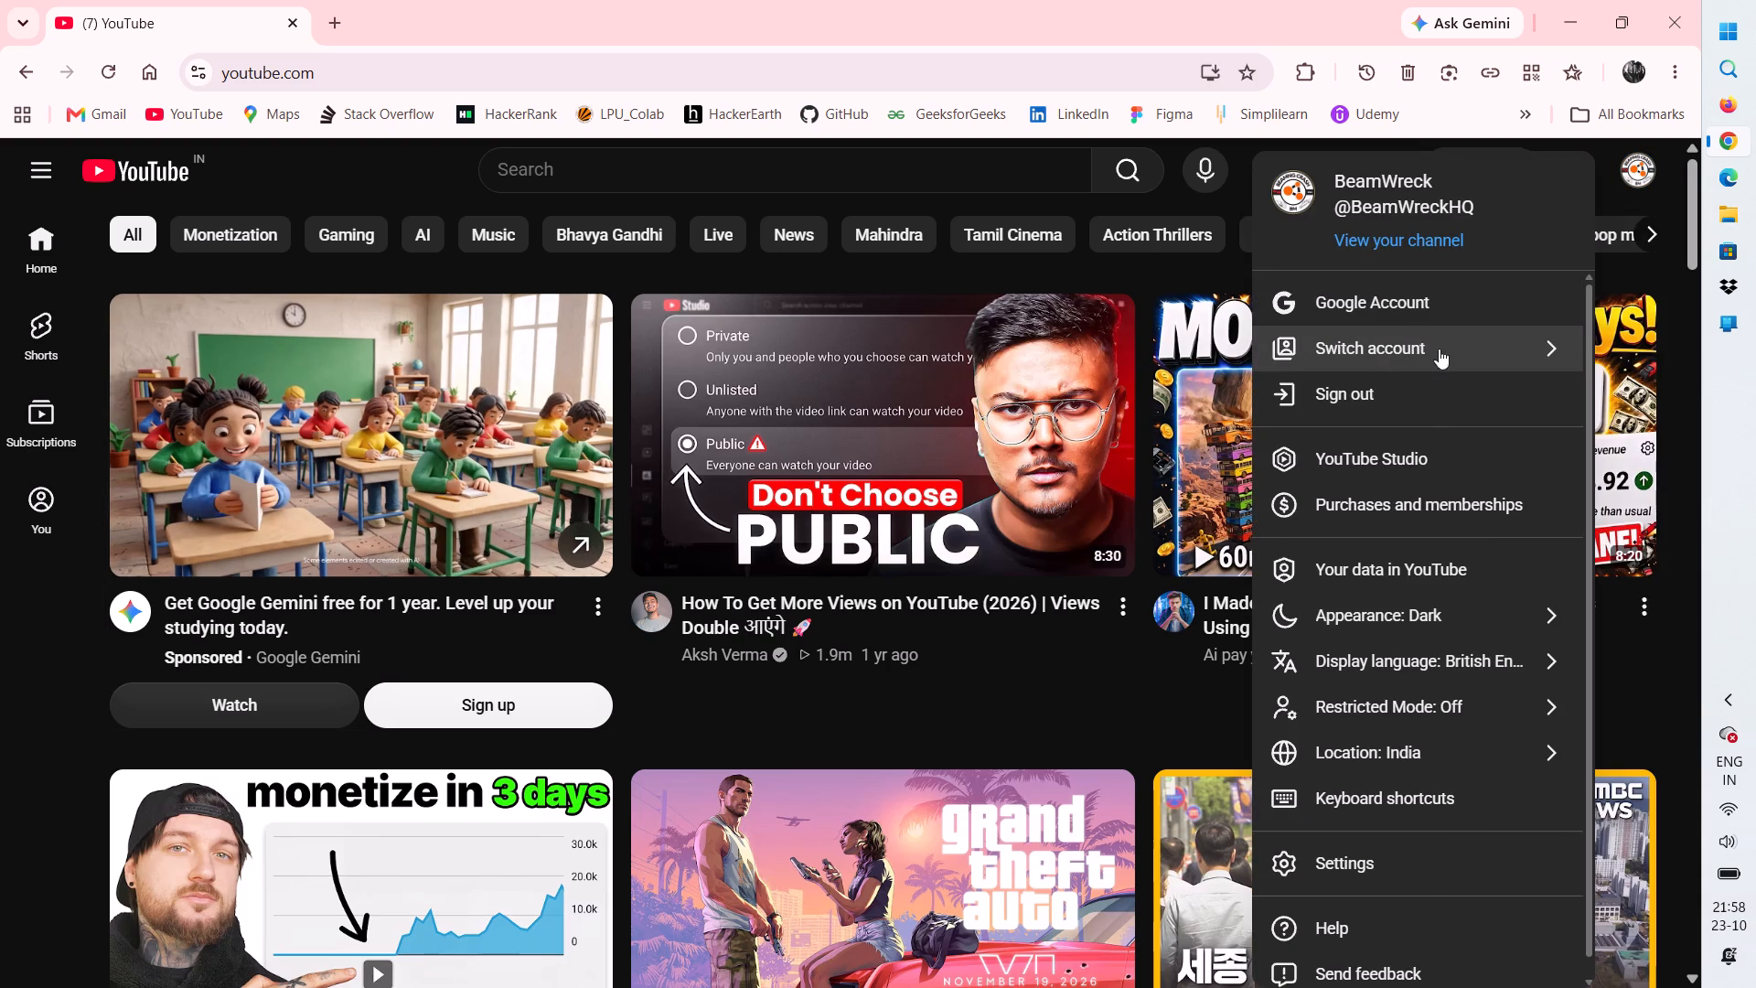
pyautogui.click(1429, 470)
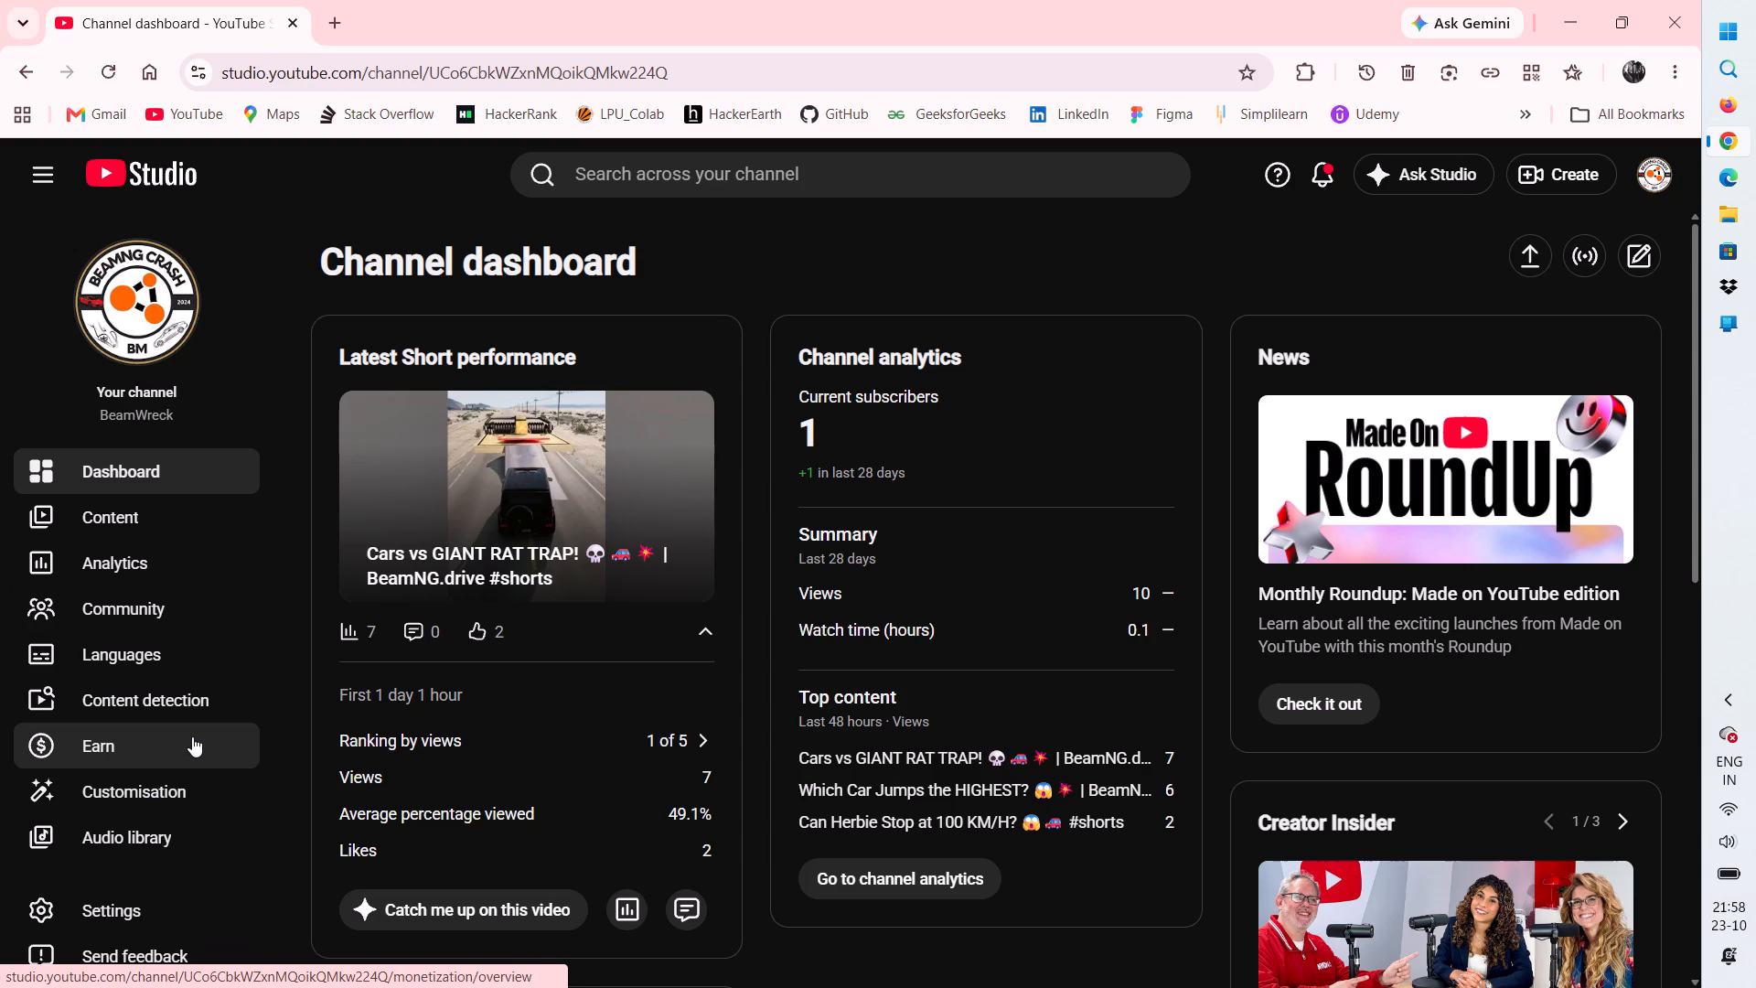
pyautogui.scroll(-1, 266, 677)
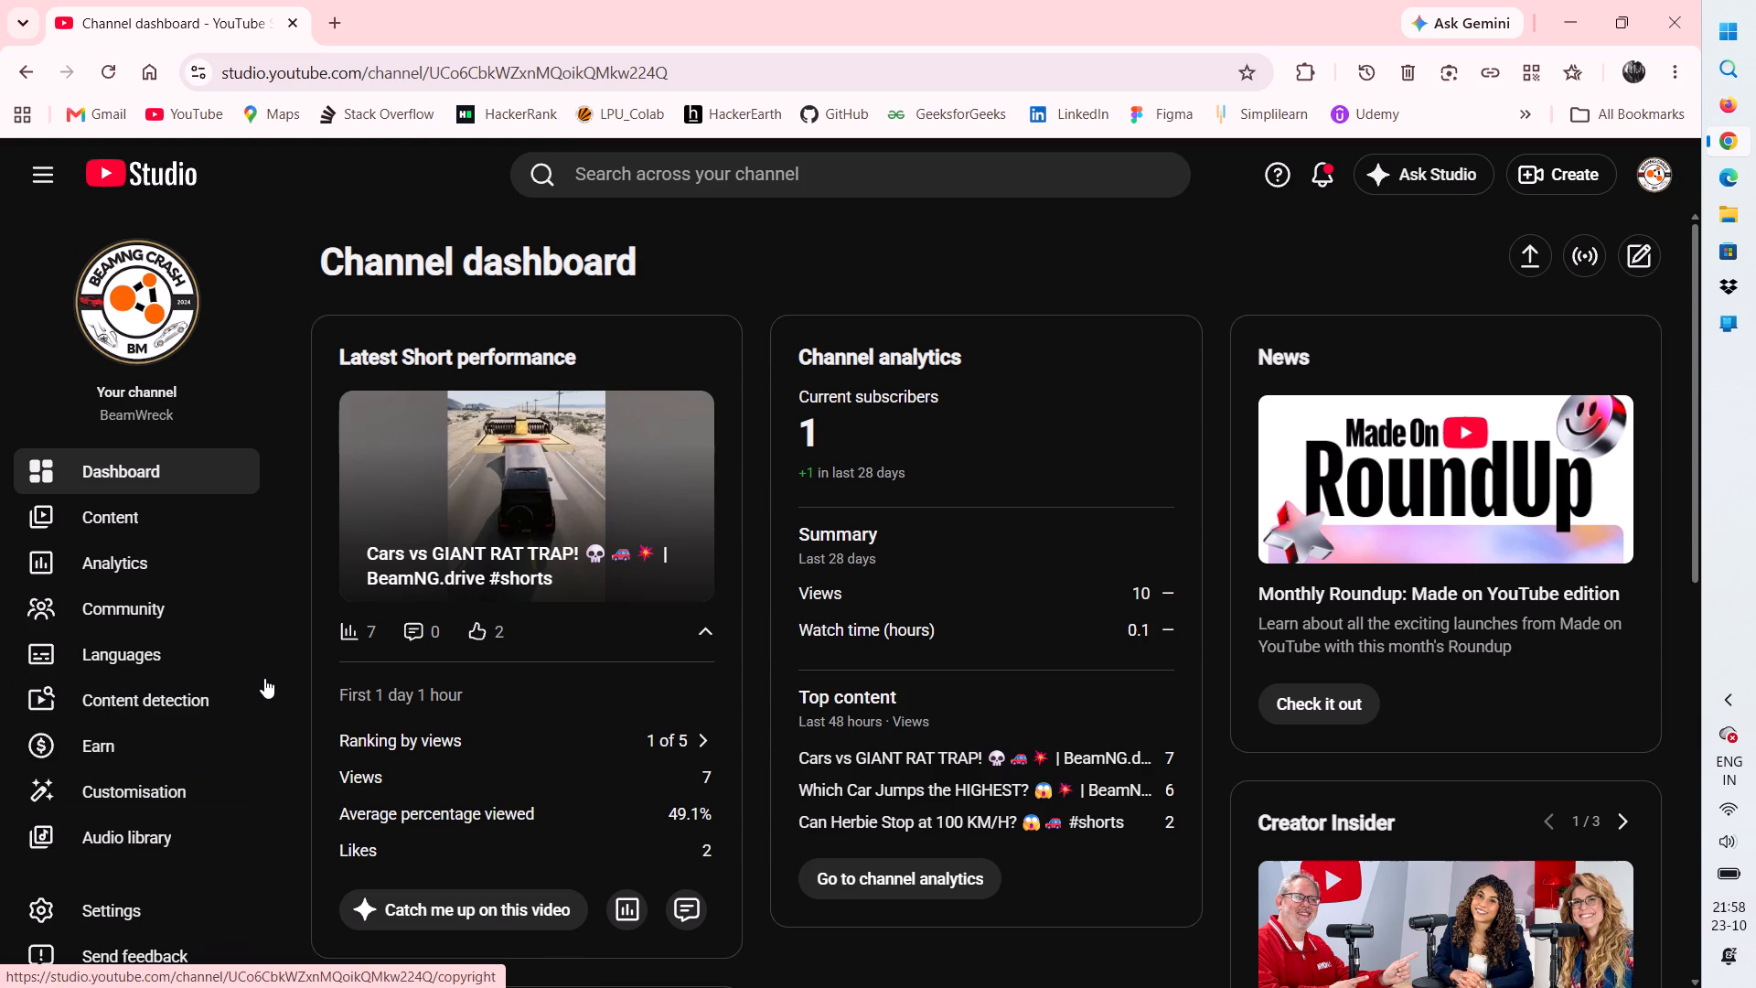
pyautogui.scroll(-1, 264, 678)
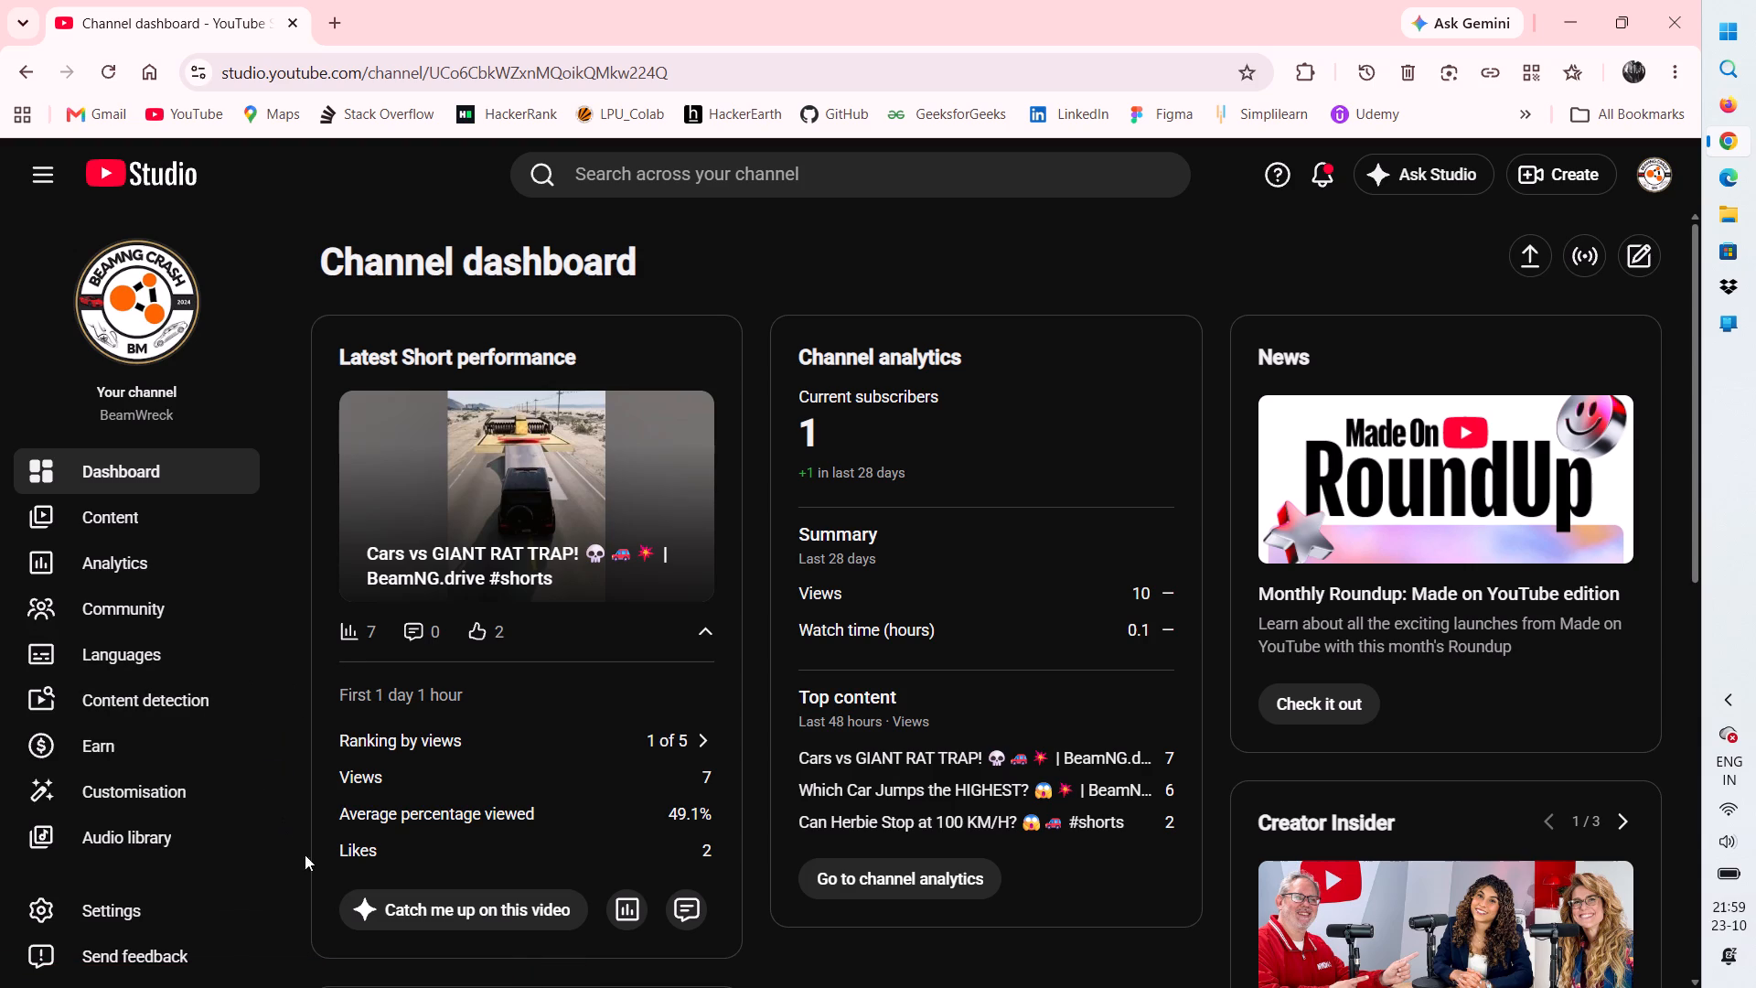
# Open the channel's Content page and look over the uploaded Shorts and the Creator toolkit.
pyautogui.click(187, 529)
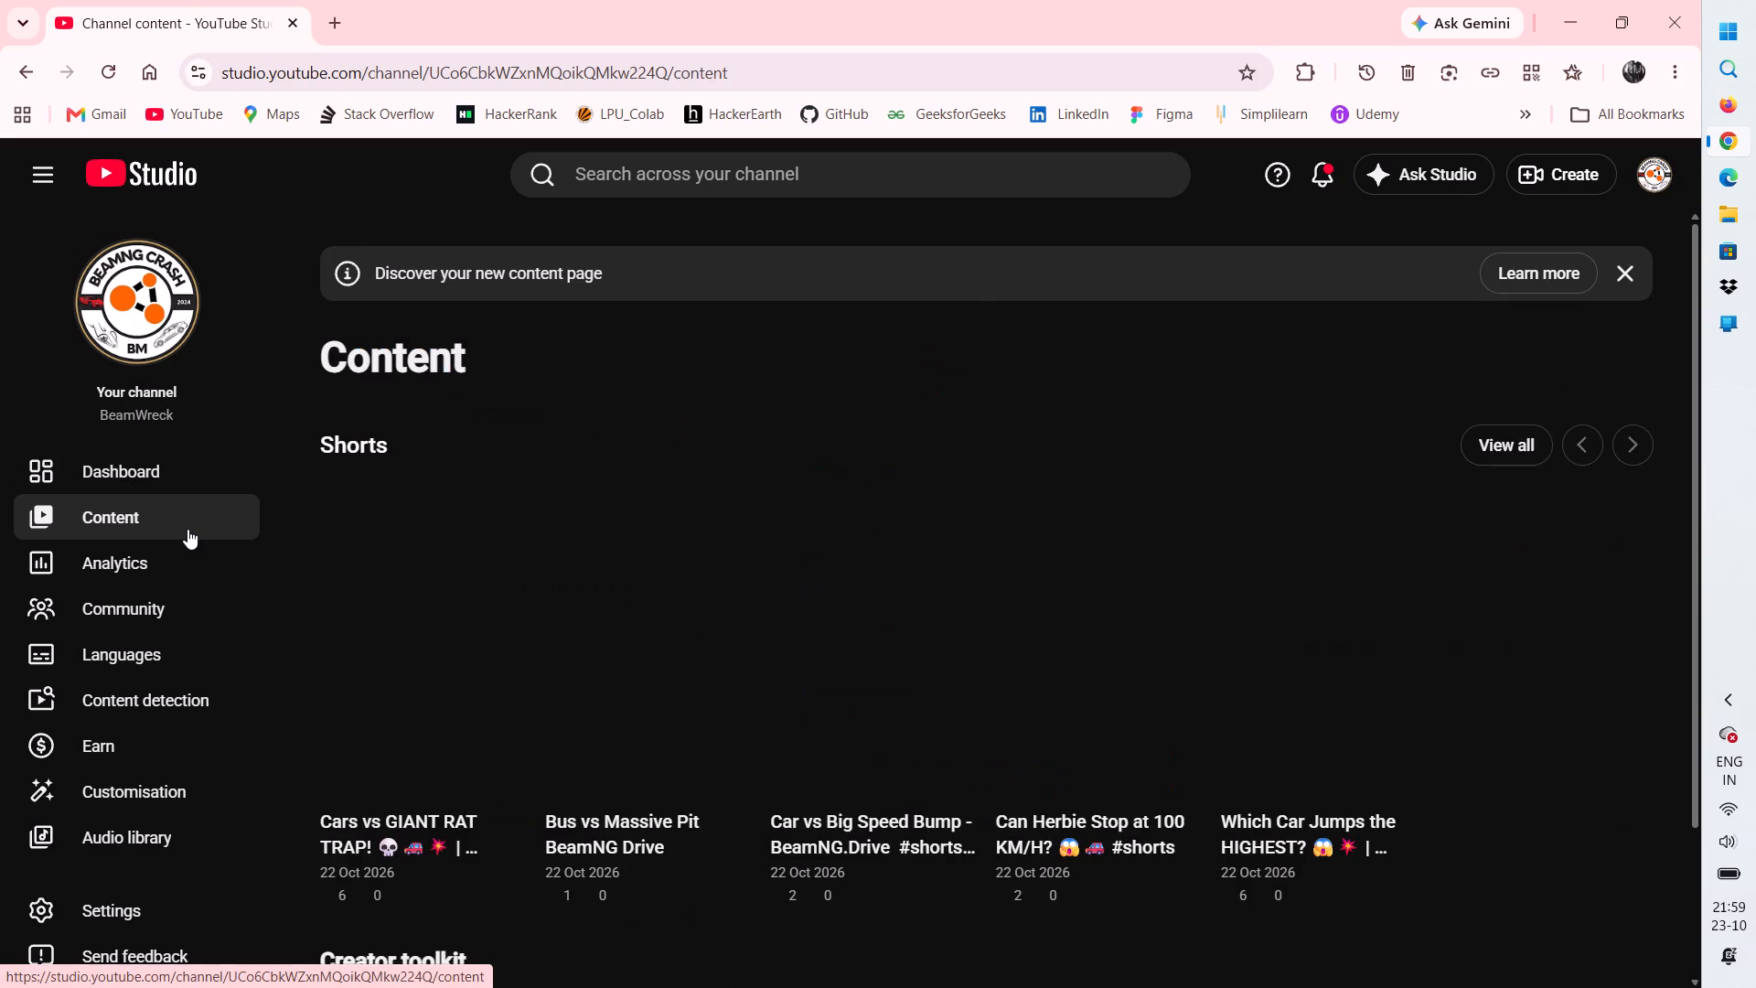
pyautogui.scroll(-2, 423, 553)
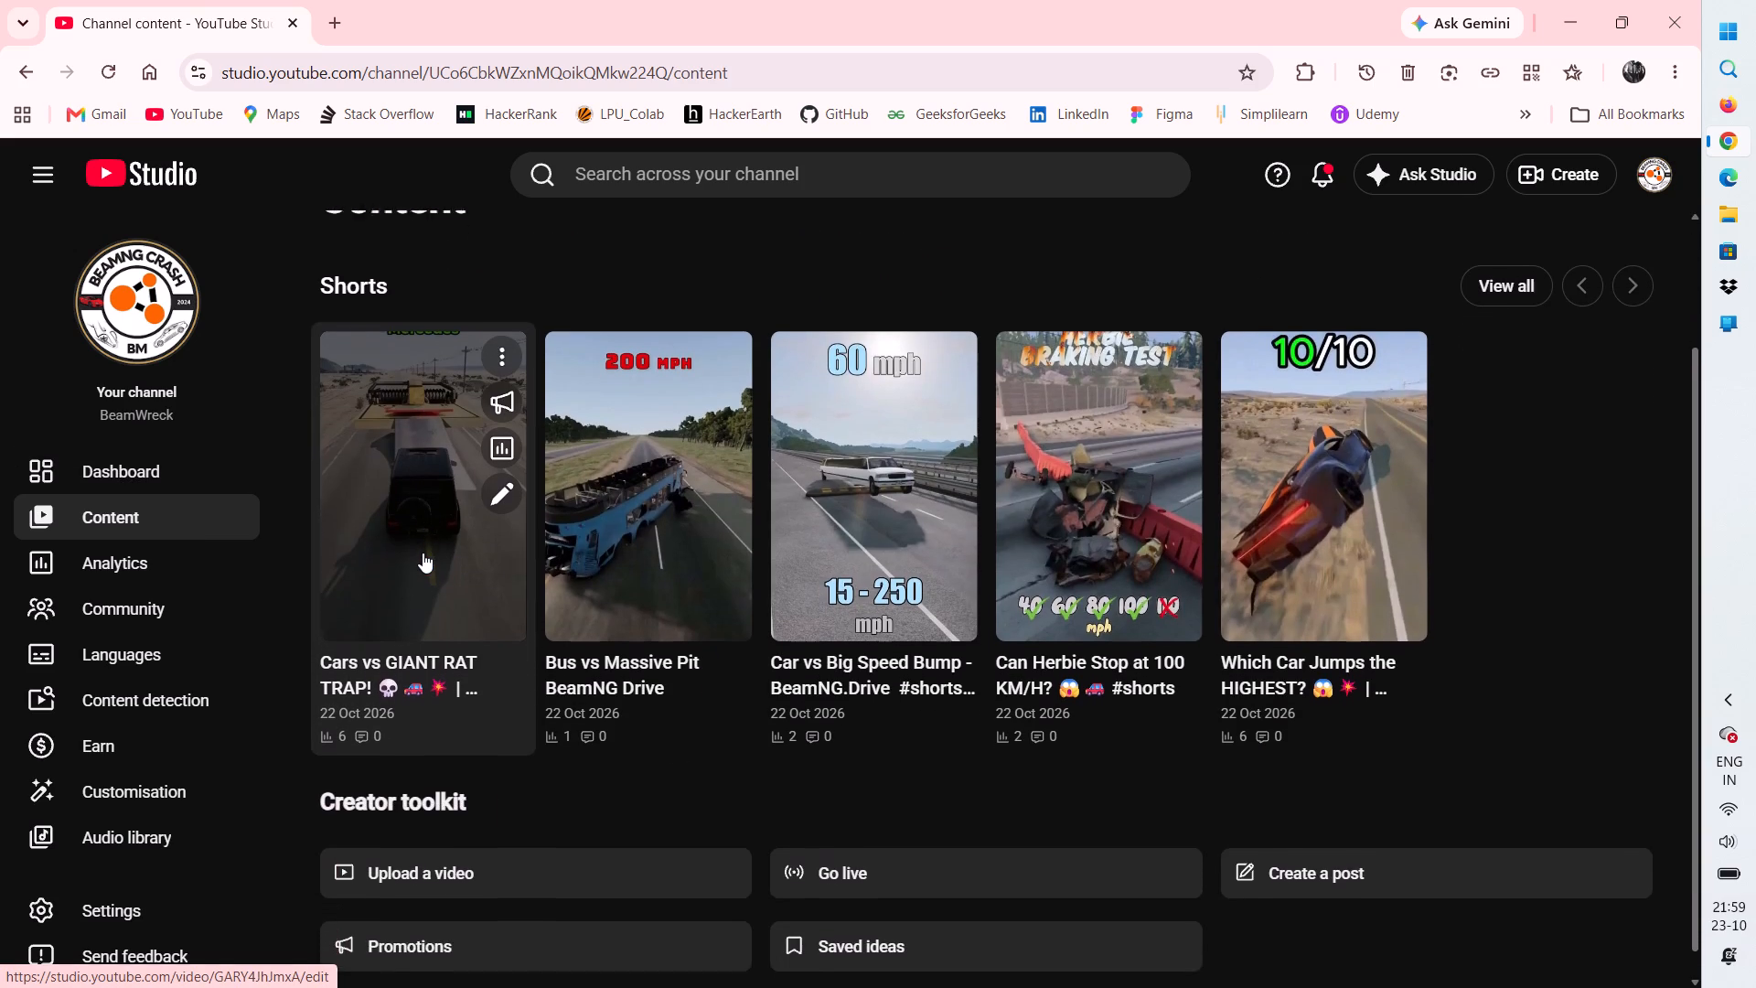
pyautogui.scroll(-2, 423, 553)
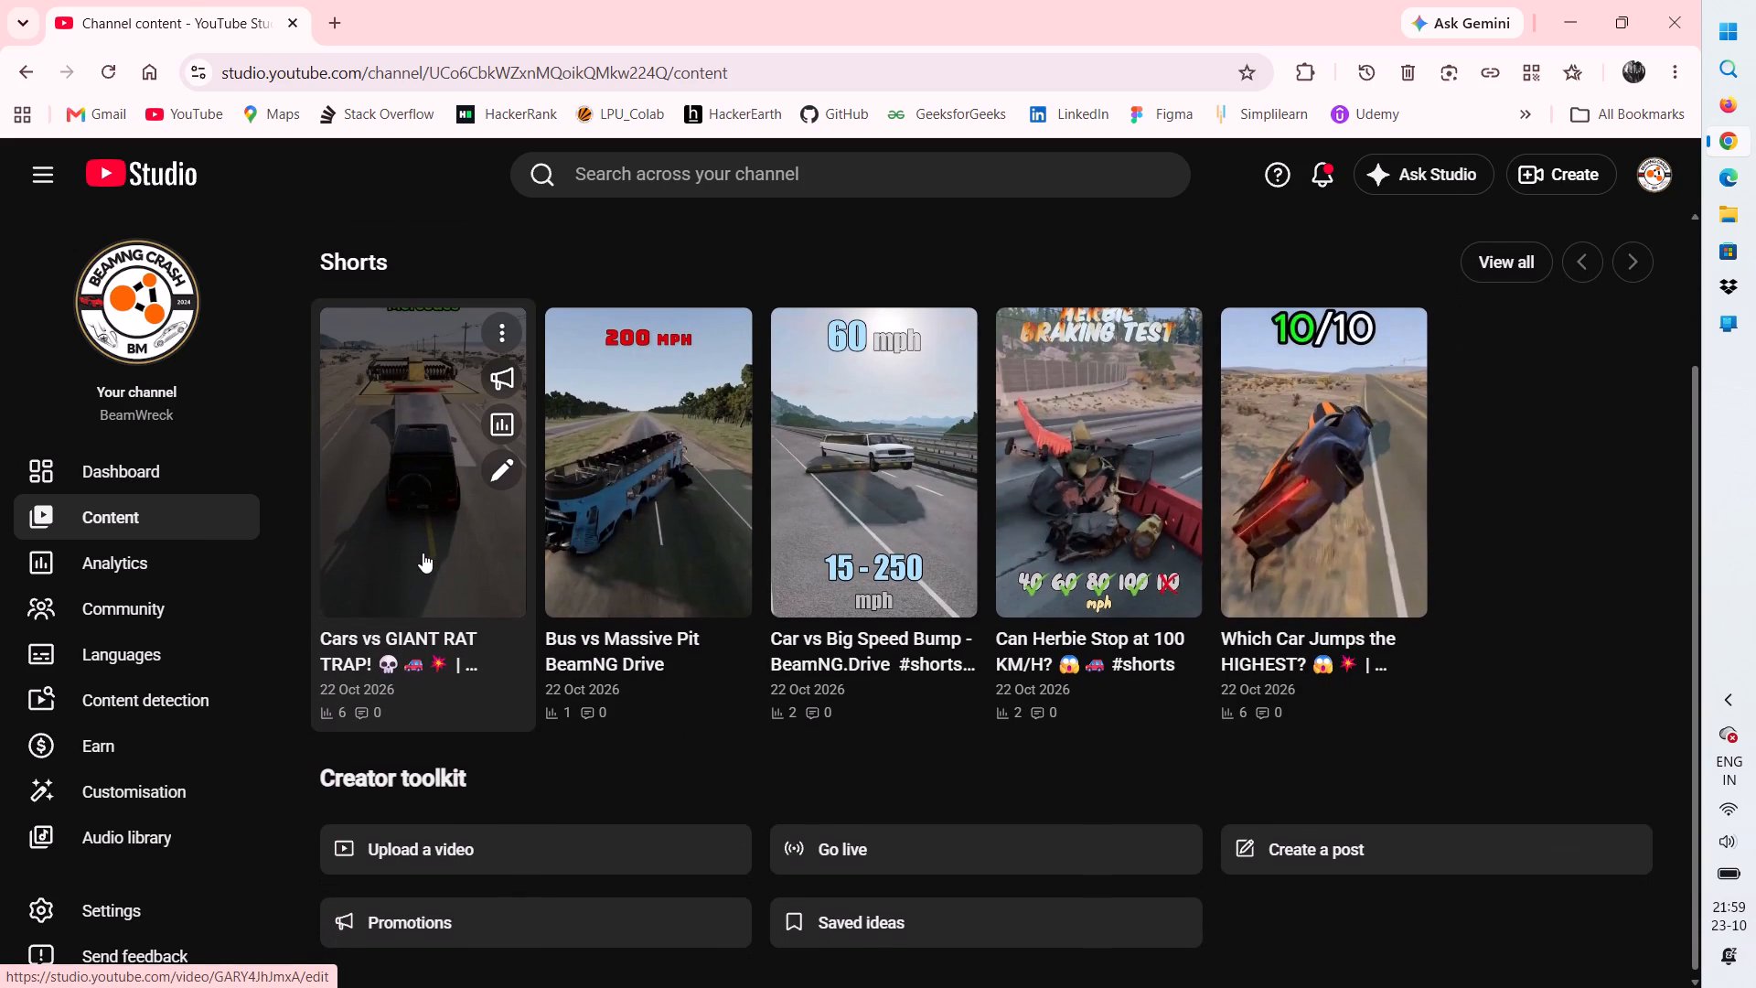
pyautogui.scroll(-1, 423, 553)
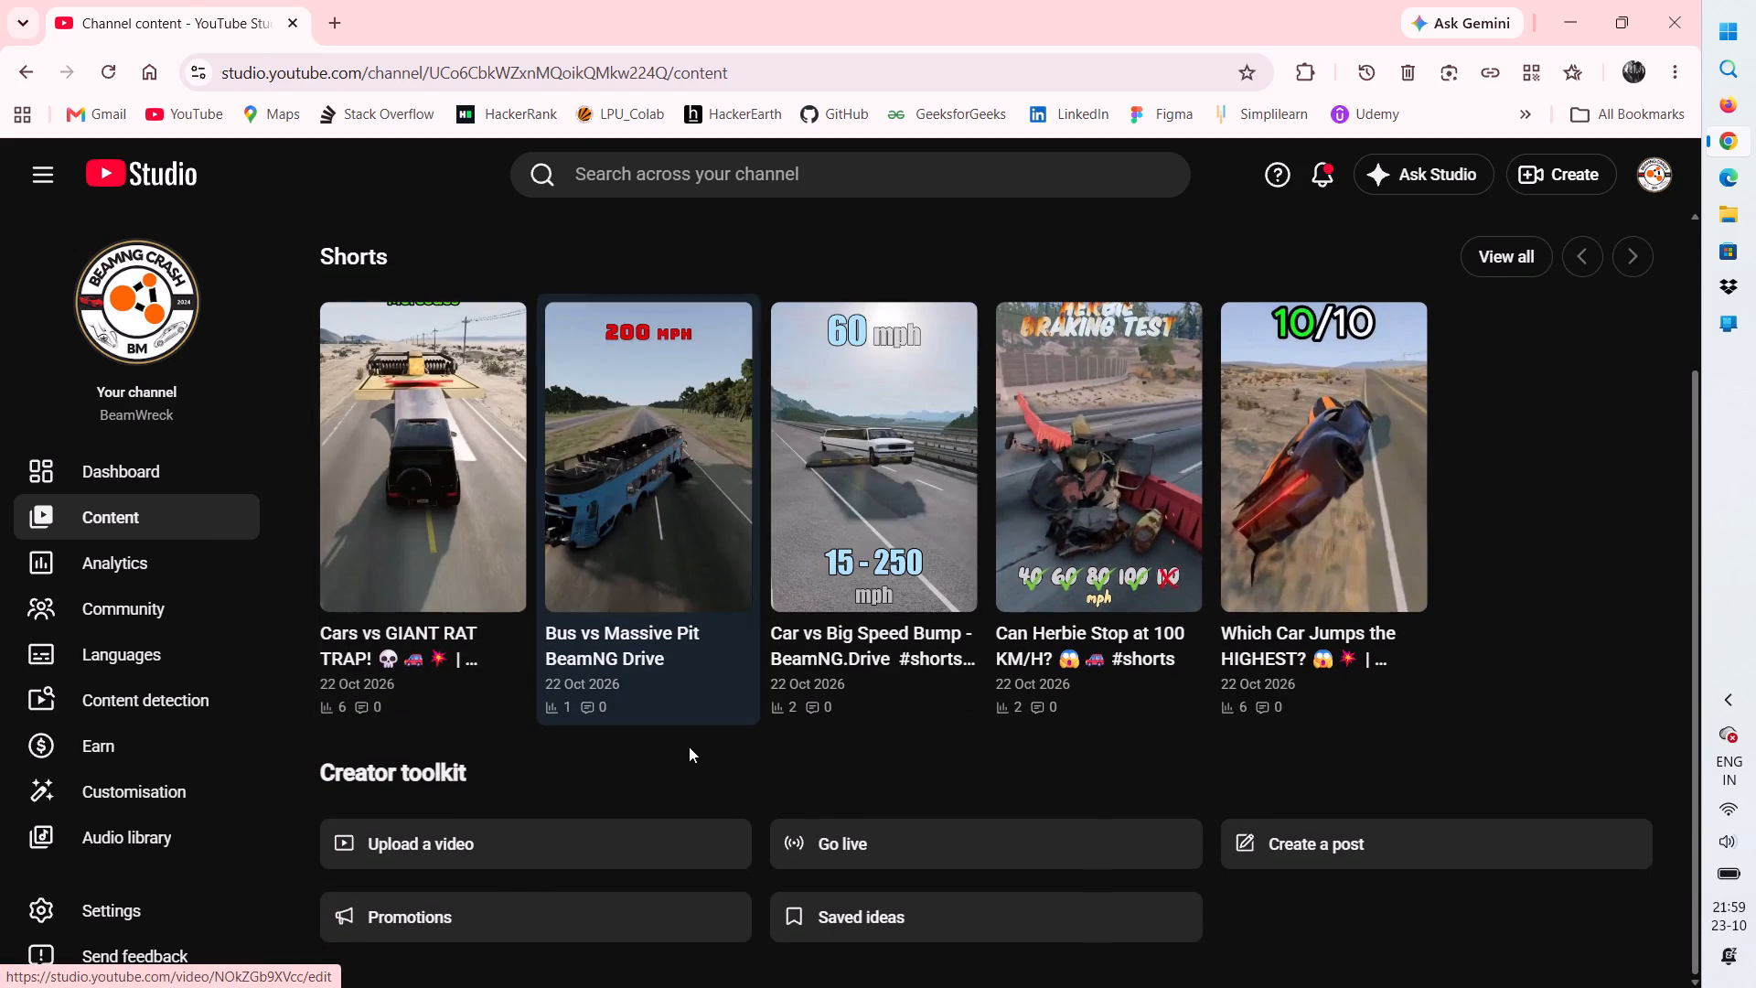
# Open a new browser tab alongside the YouTube Studio page.
pyautogui.click(337, 9)
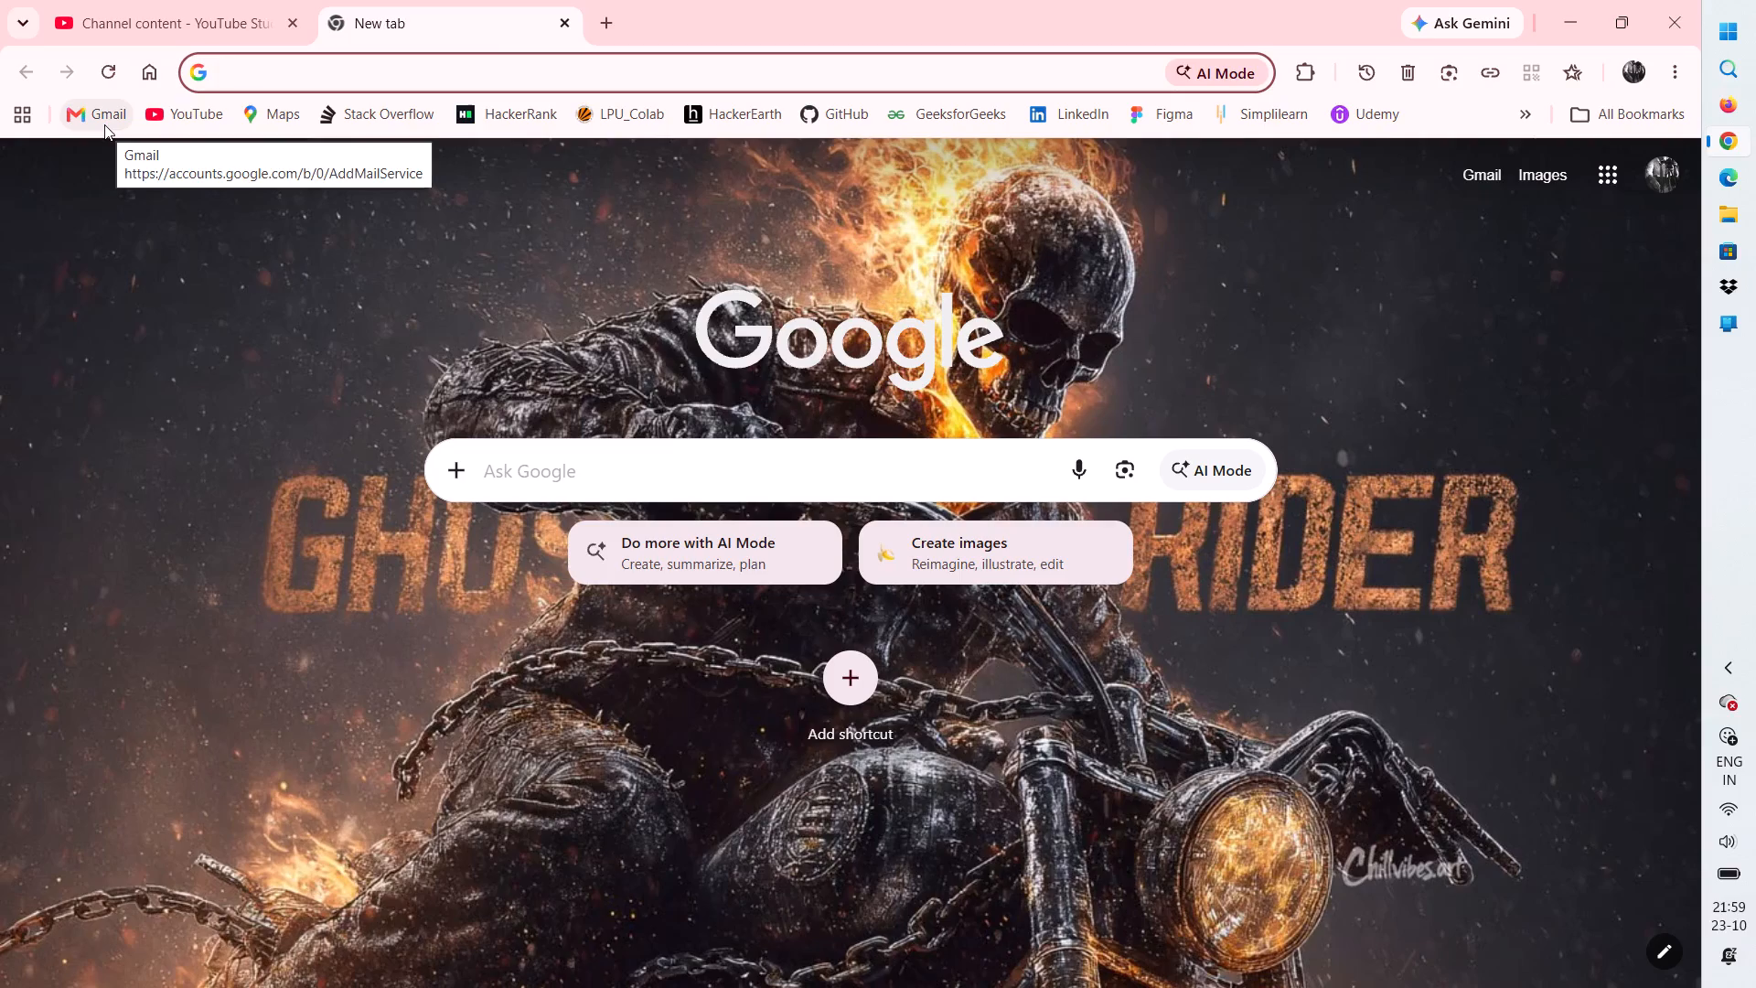
# Find the WhatsApp app with a Windows search for "wh" and launch it.
pyautogui.click(1728, 72)
pyautogui.write('wh')
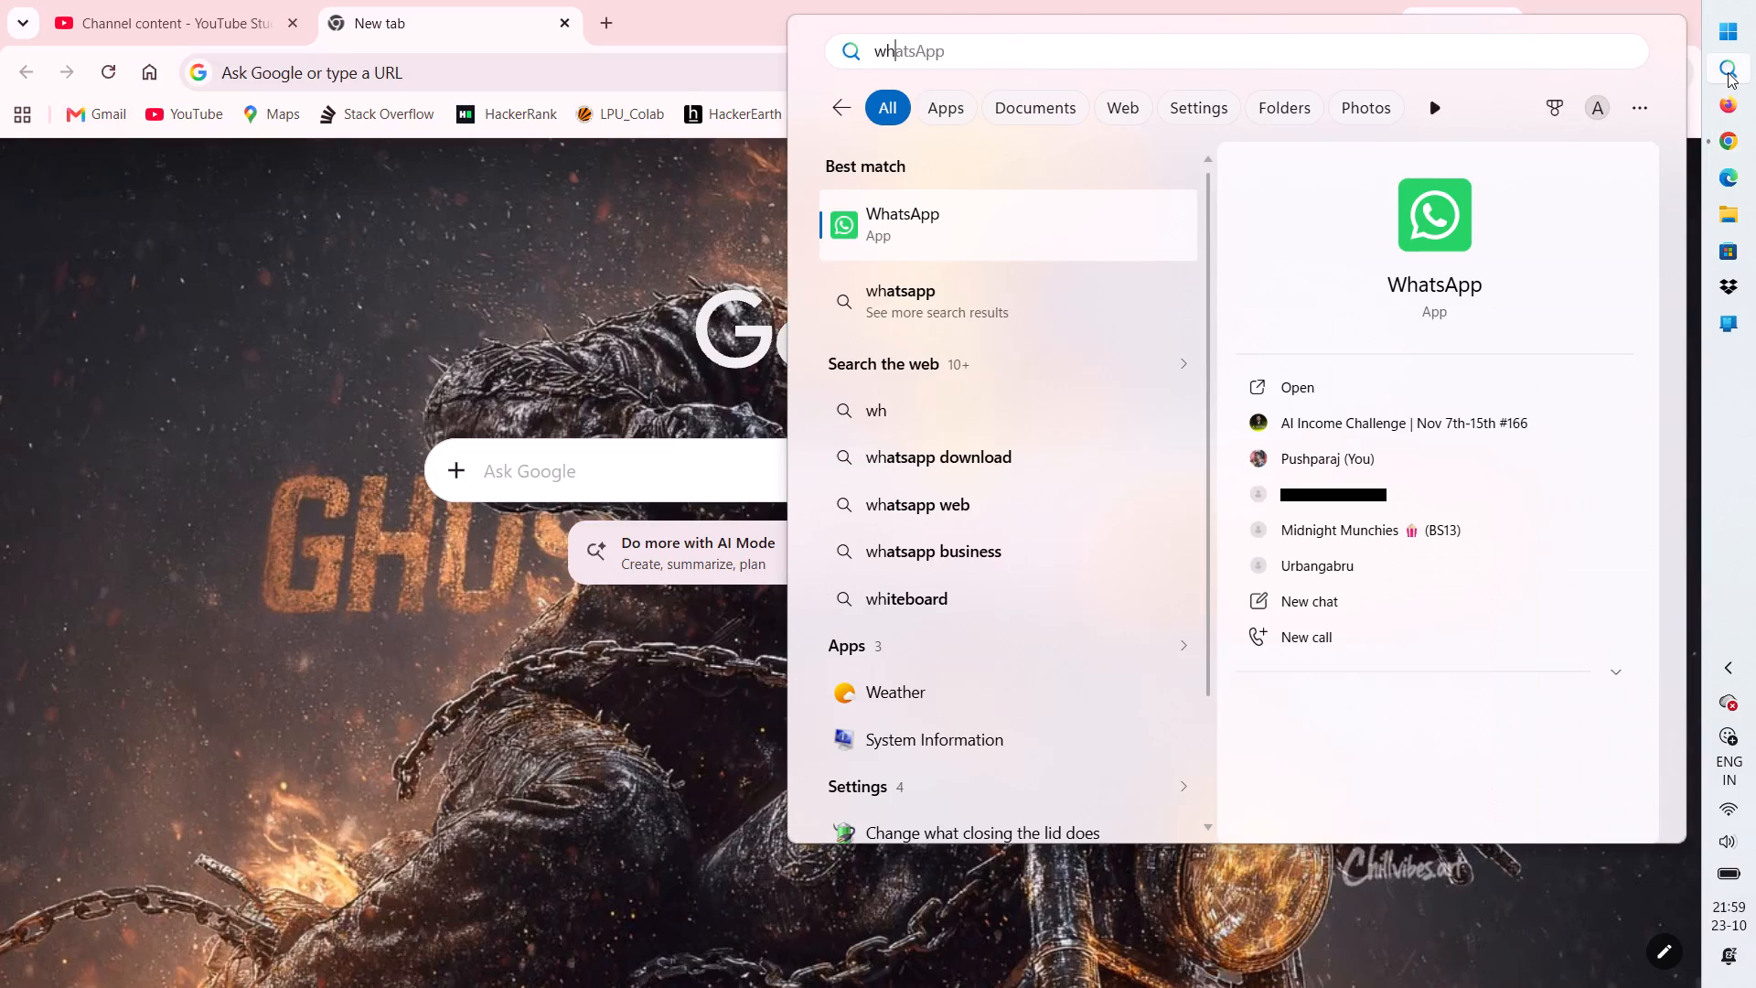
pyautogui.press('Return')
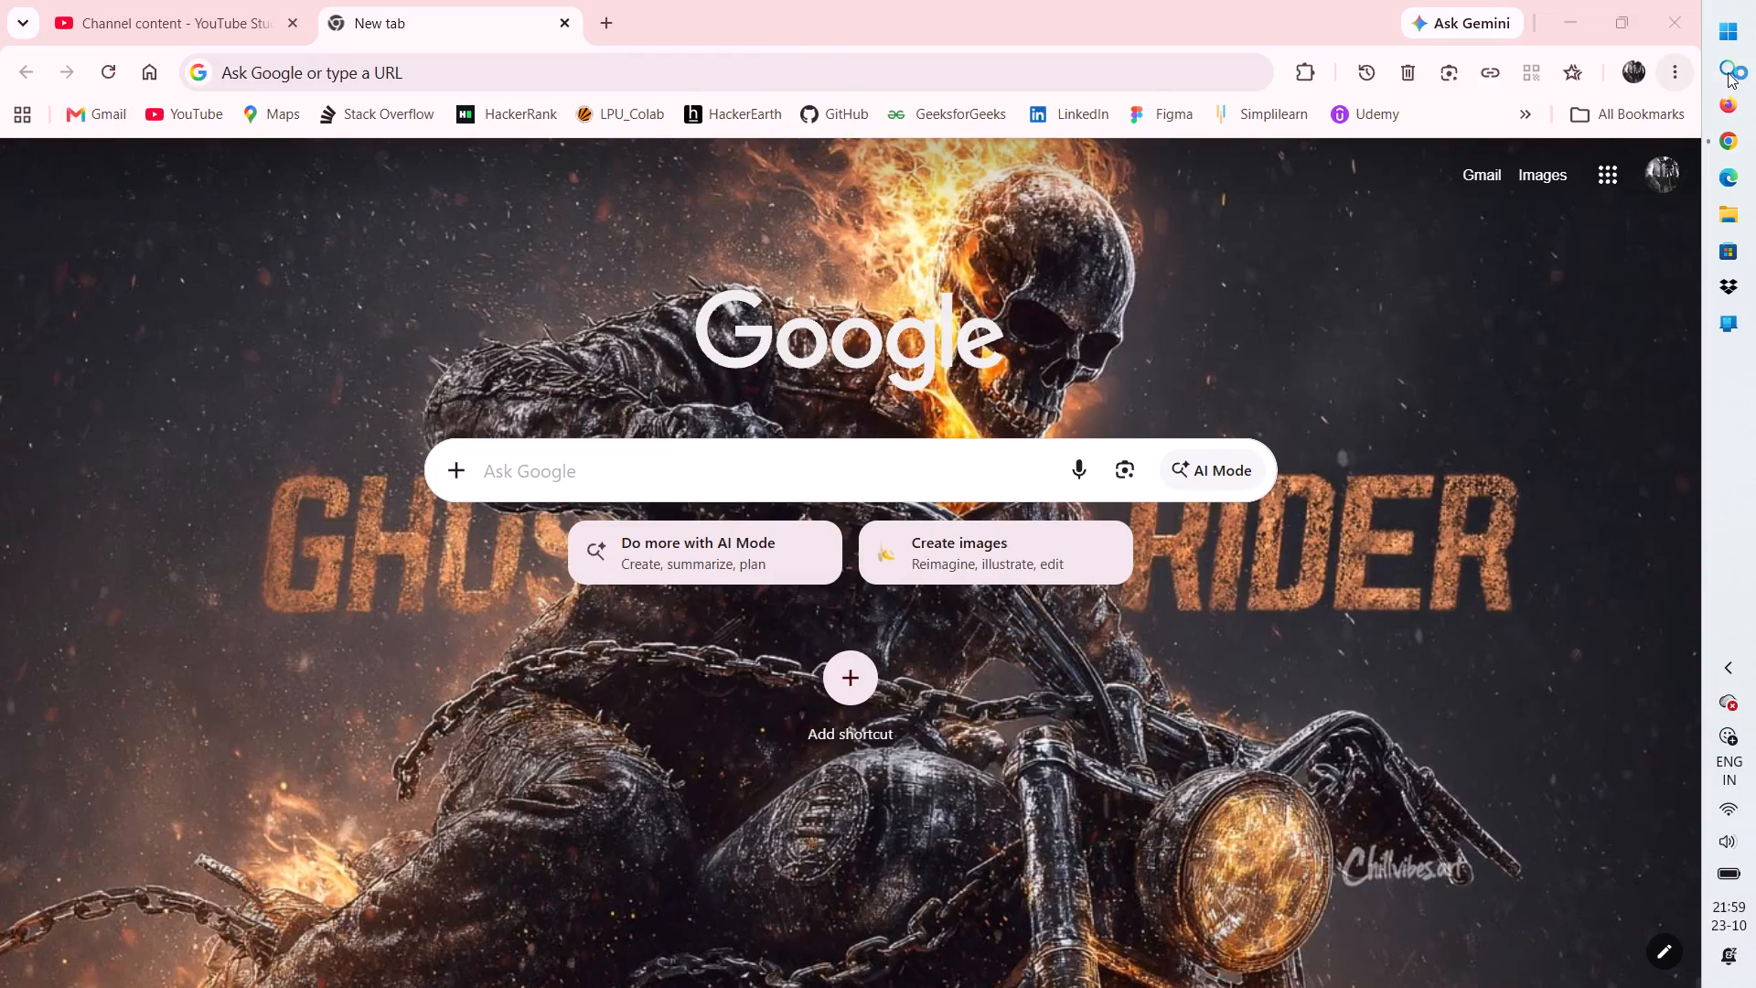
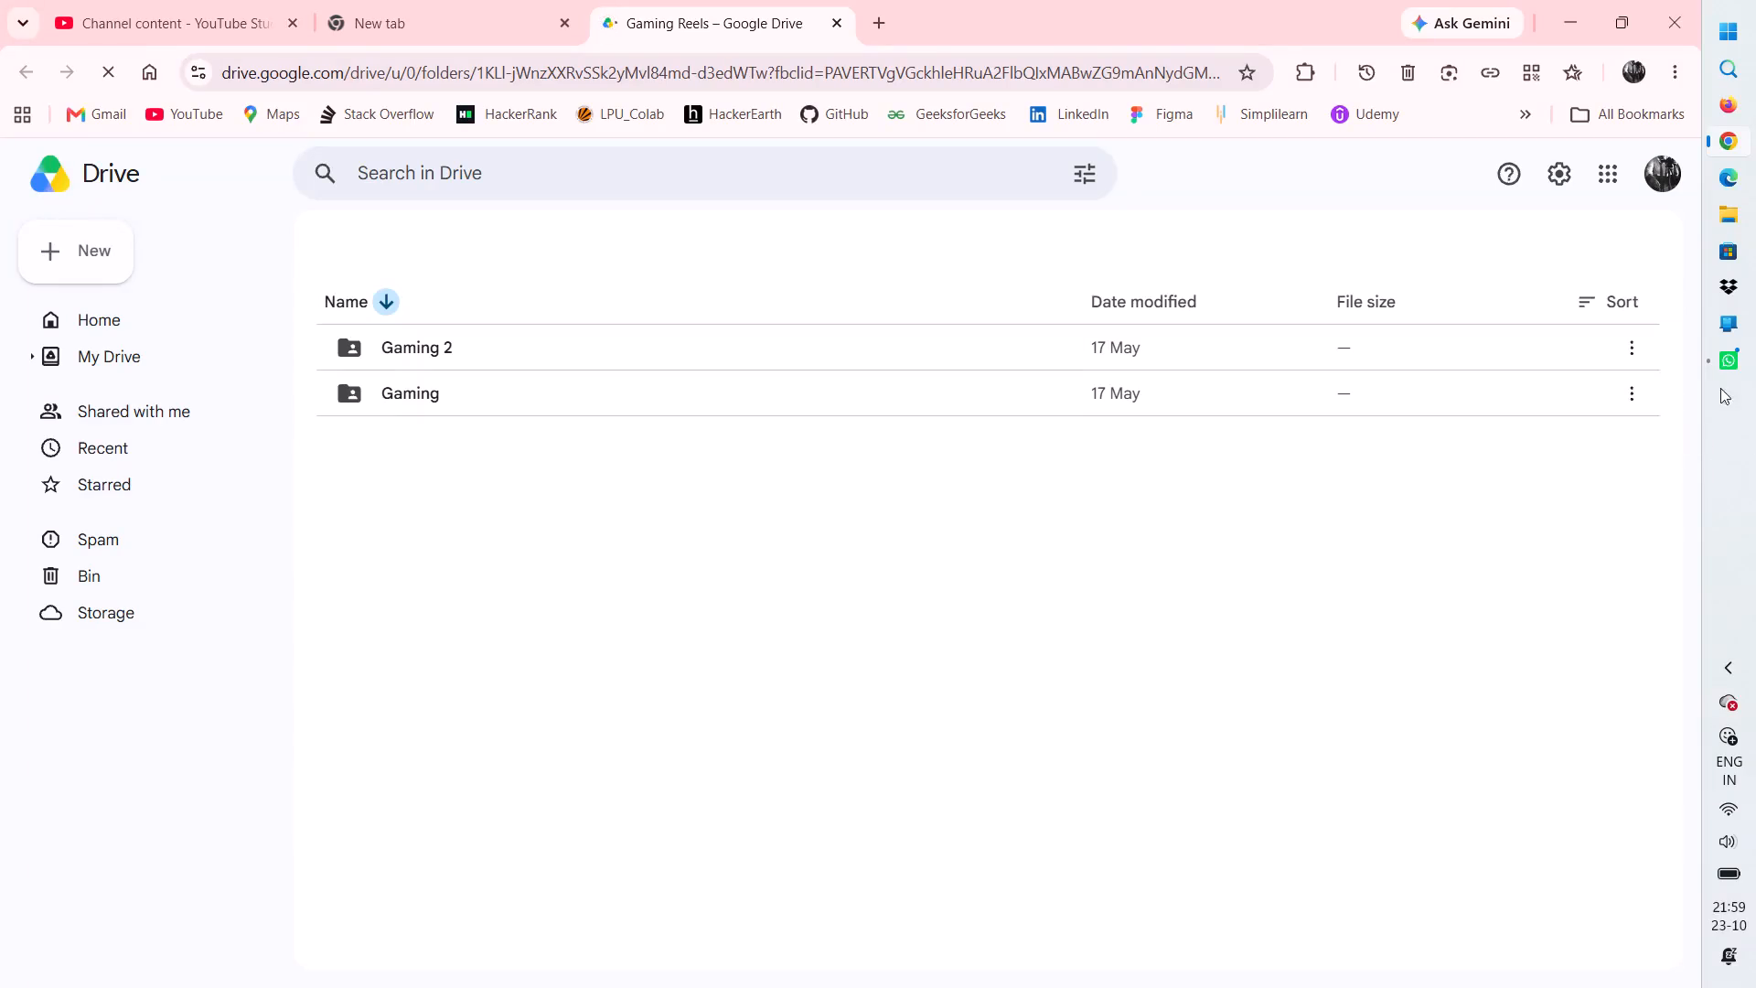
# Open the Gaming folder inside the shared Gaming Reels folder and close the empty new tab.
pyautogui.click(1656, 302)
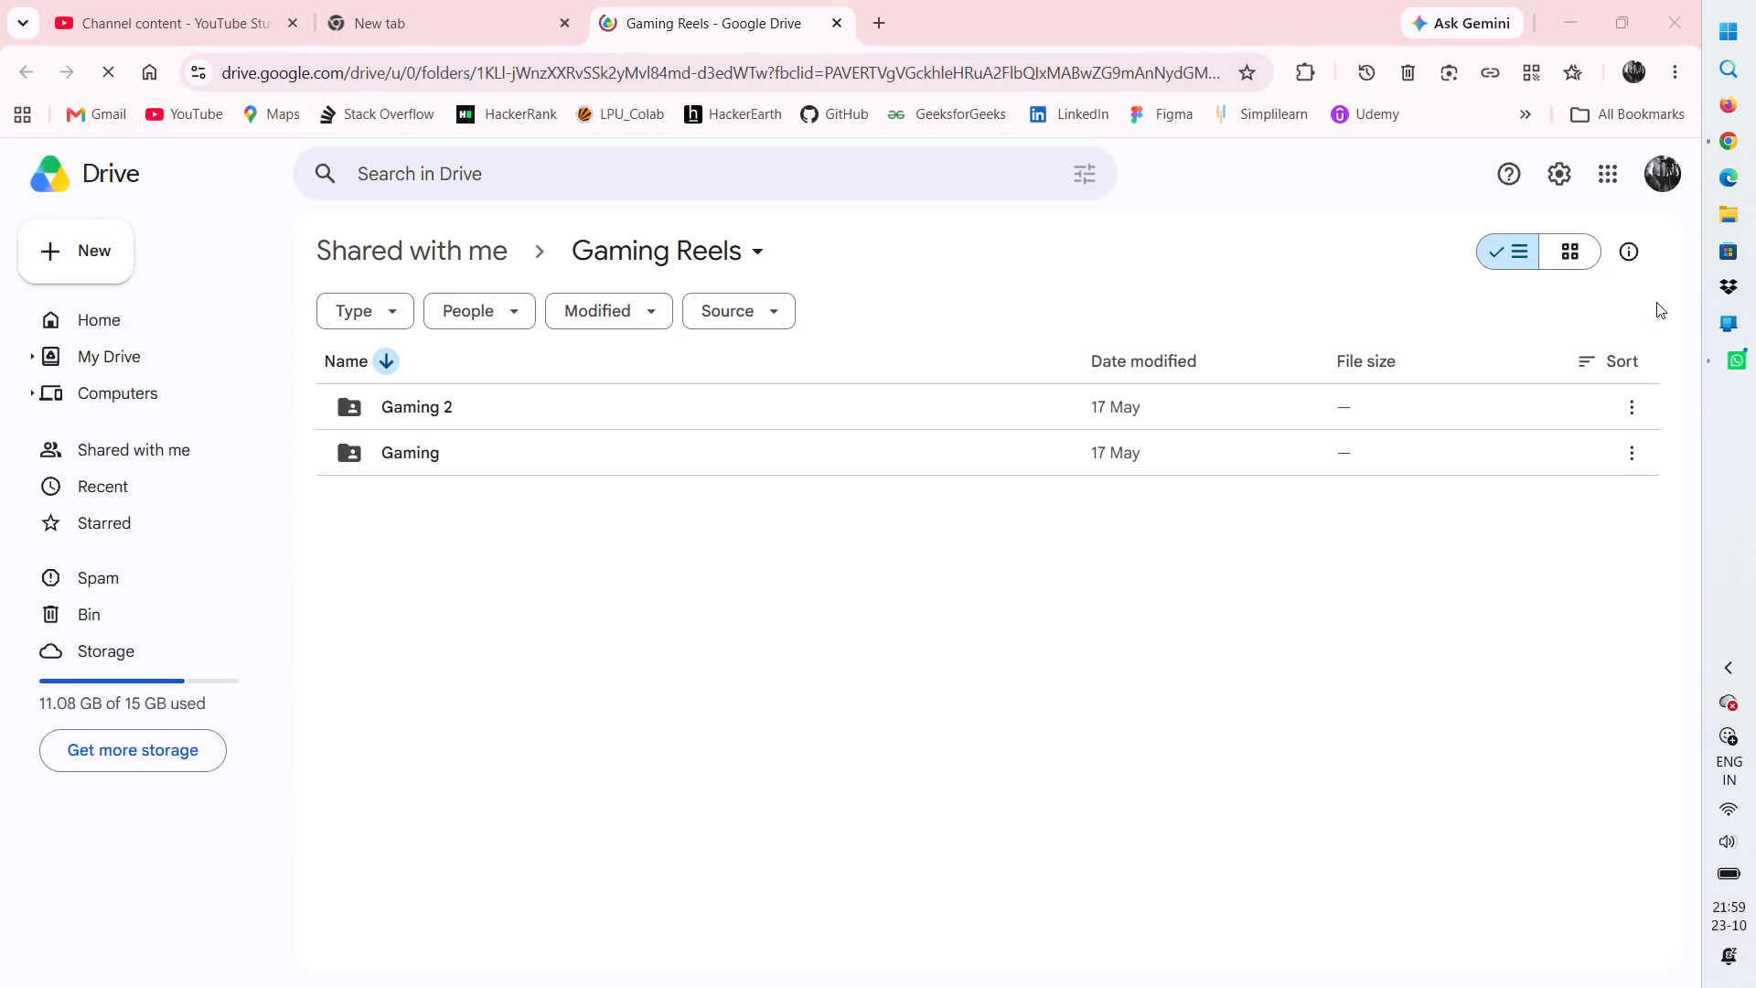
pyautogui.doubleClick(466, 469)
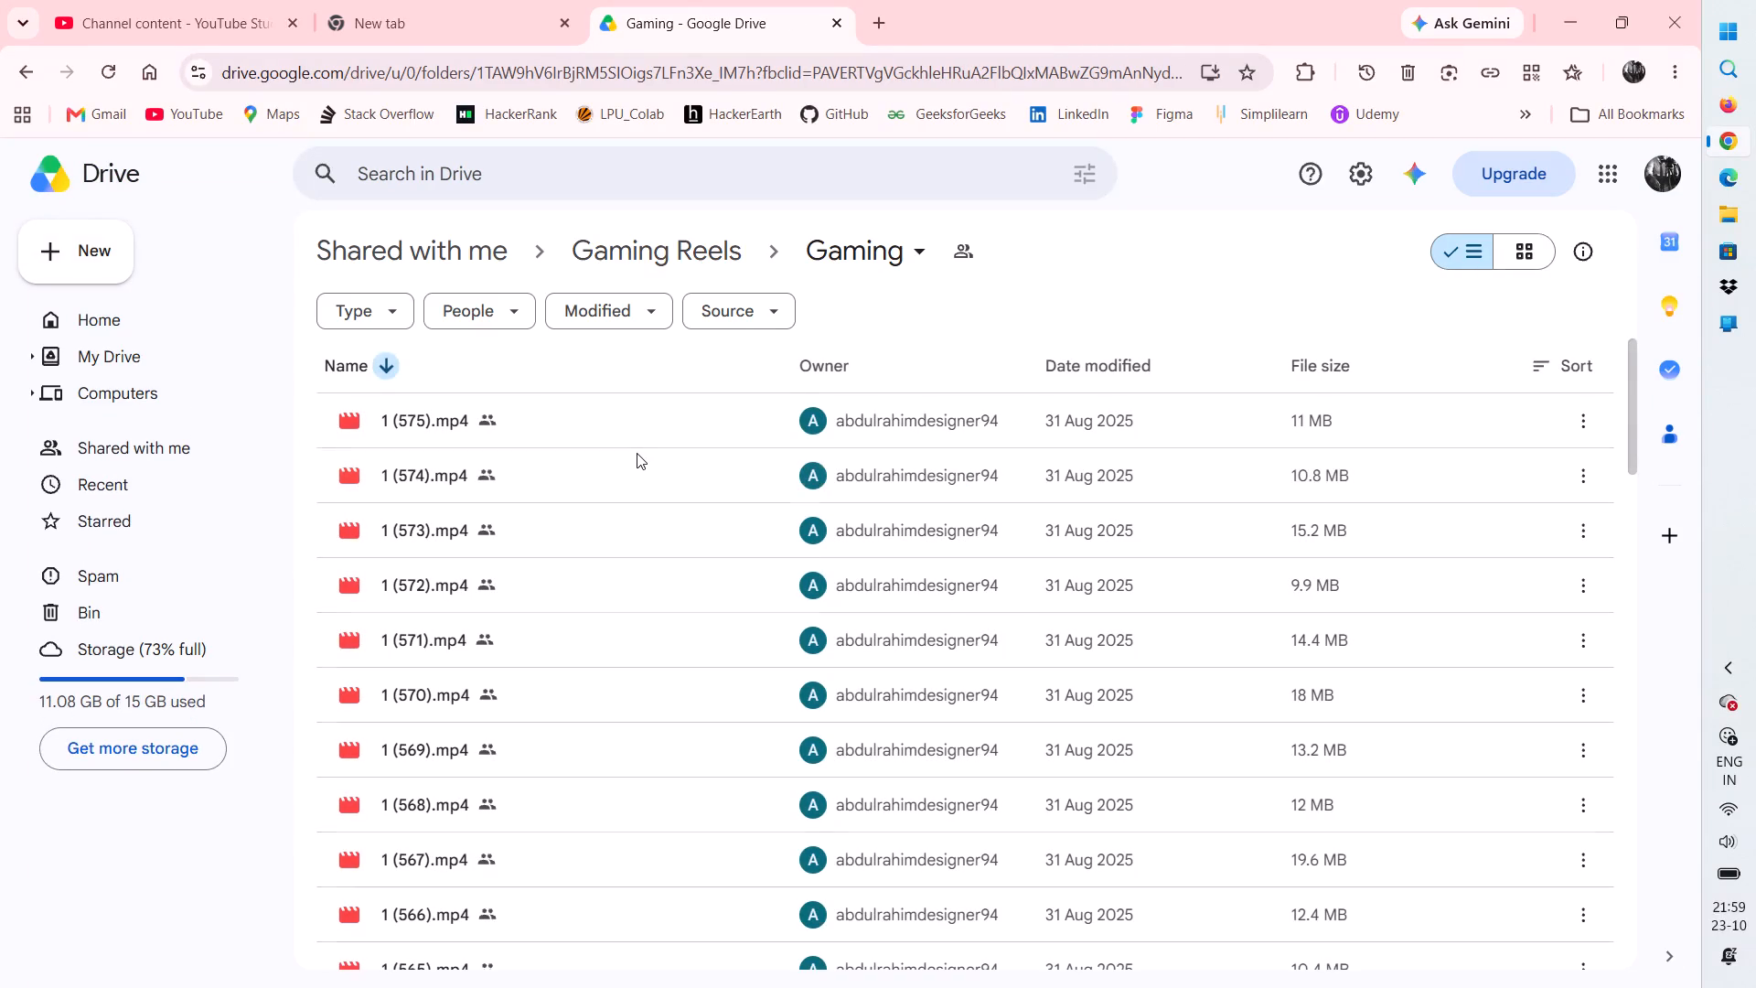
pyautogui.click(558, 20)
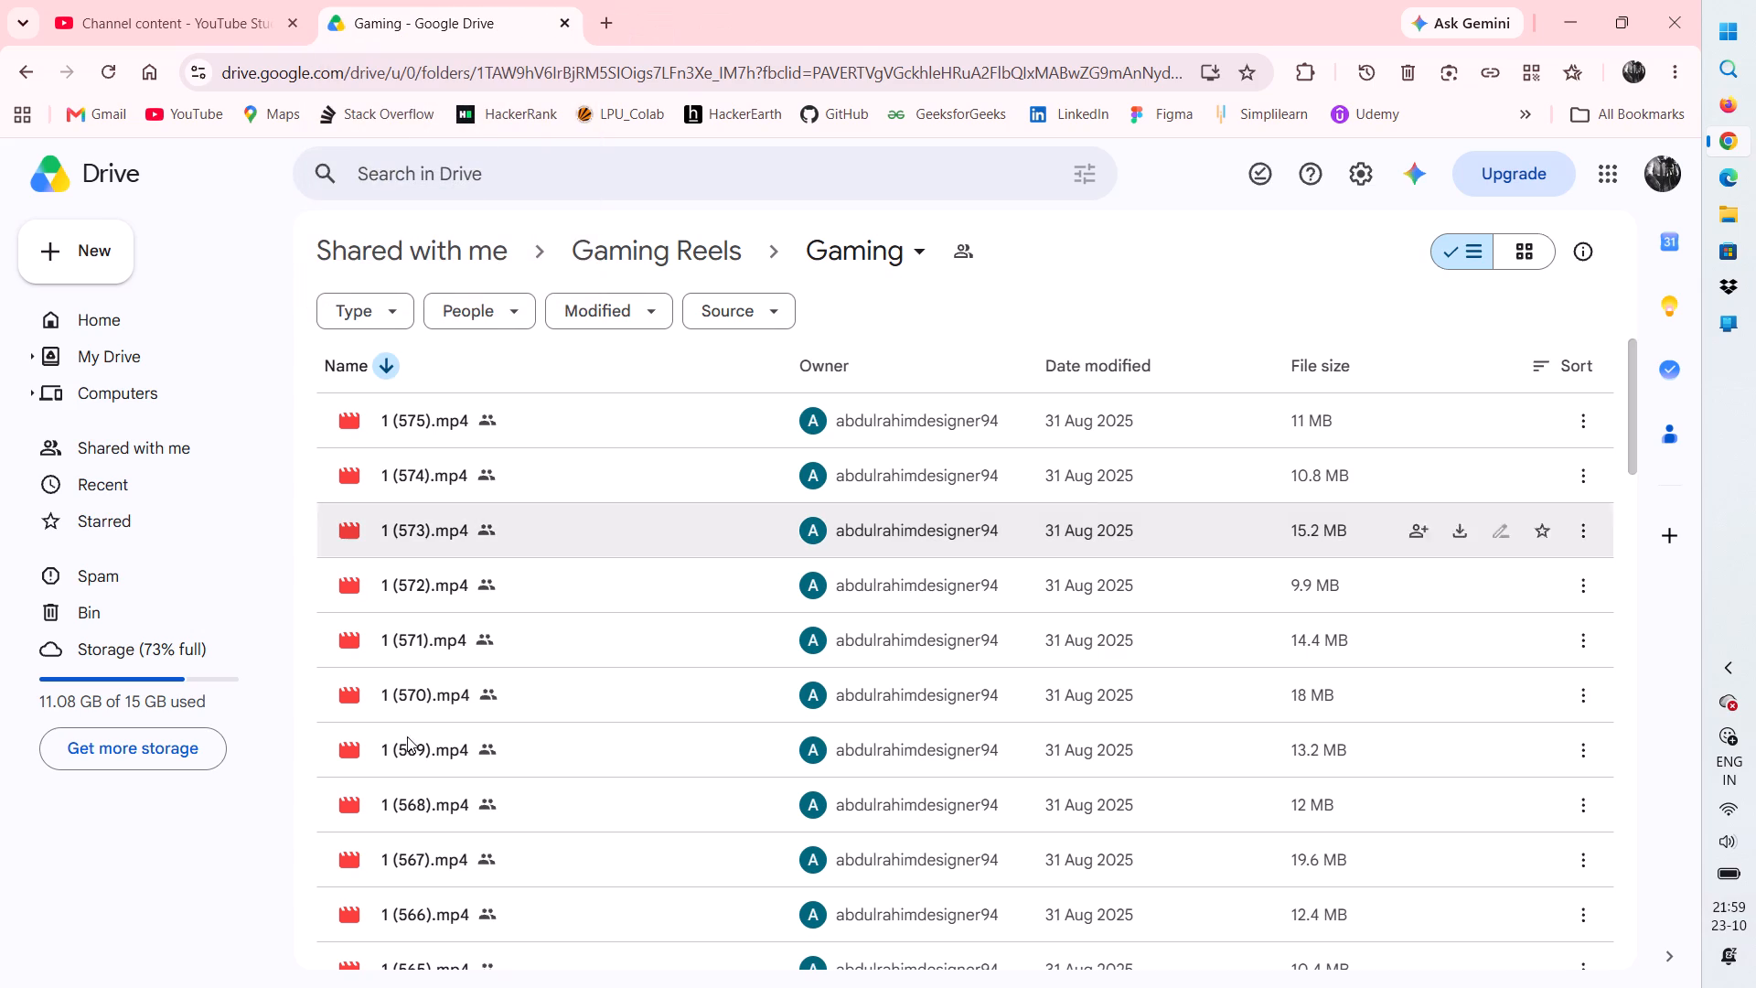
# Preview the video 1 (573).mp4, restart it from the beginning and pause it to read the opening caption.
pyautogui.doubleClick(427, 514)
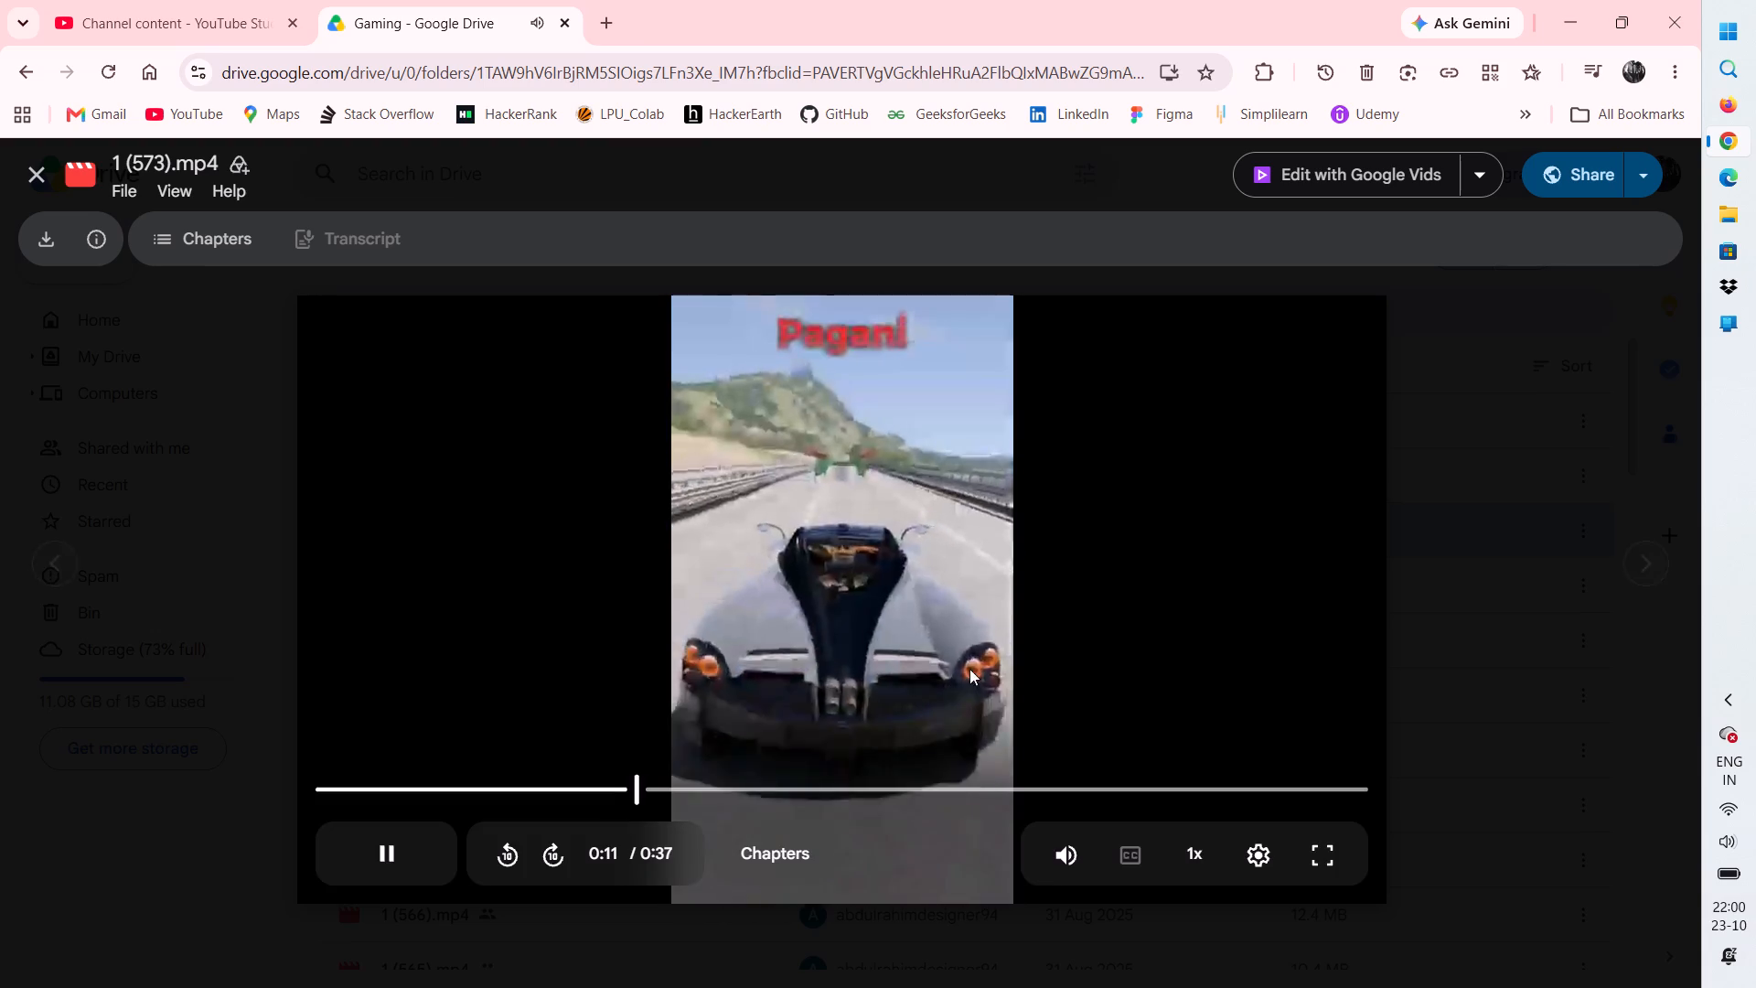
pyautogui.click(325, 782)
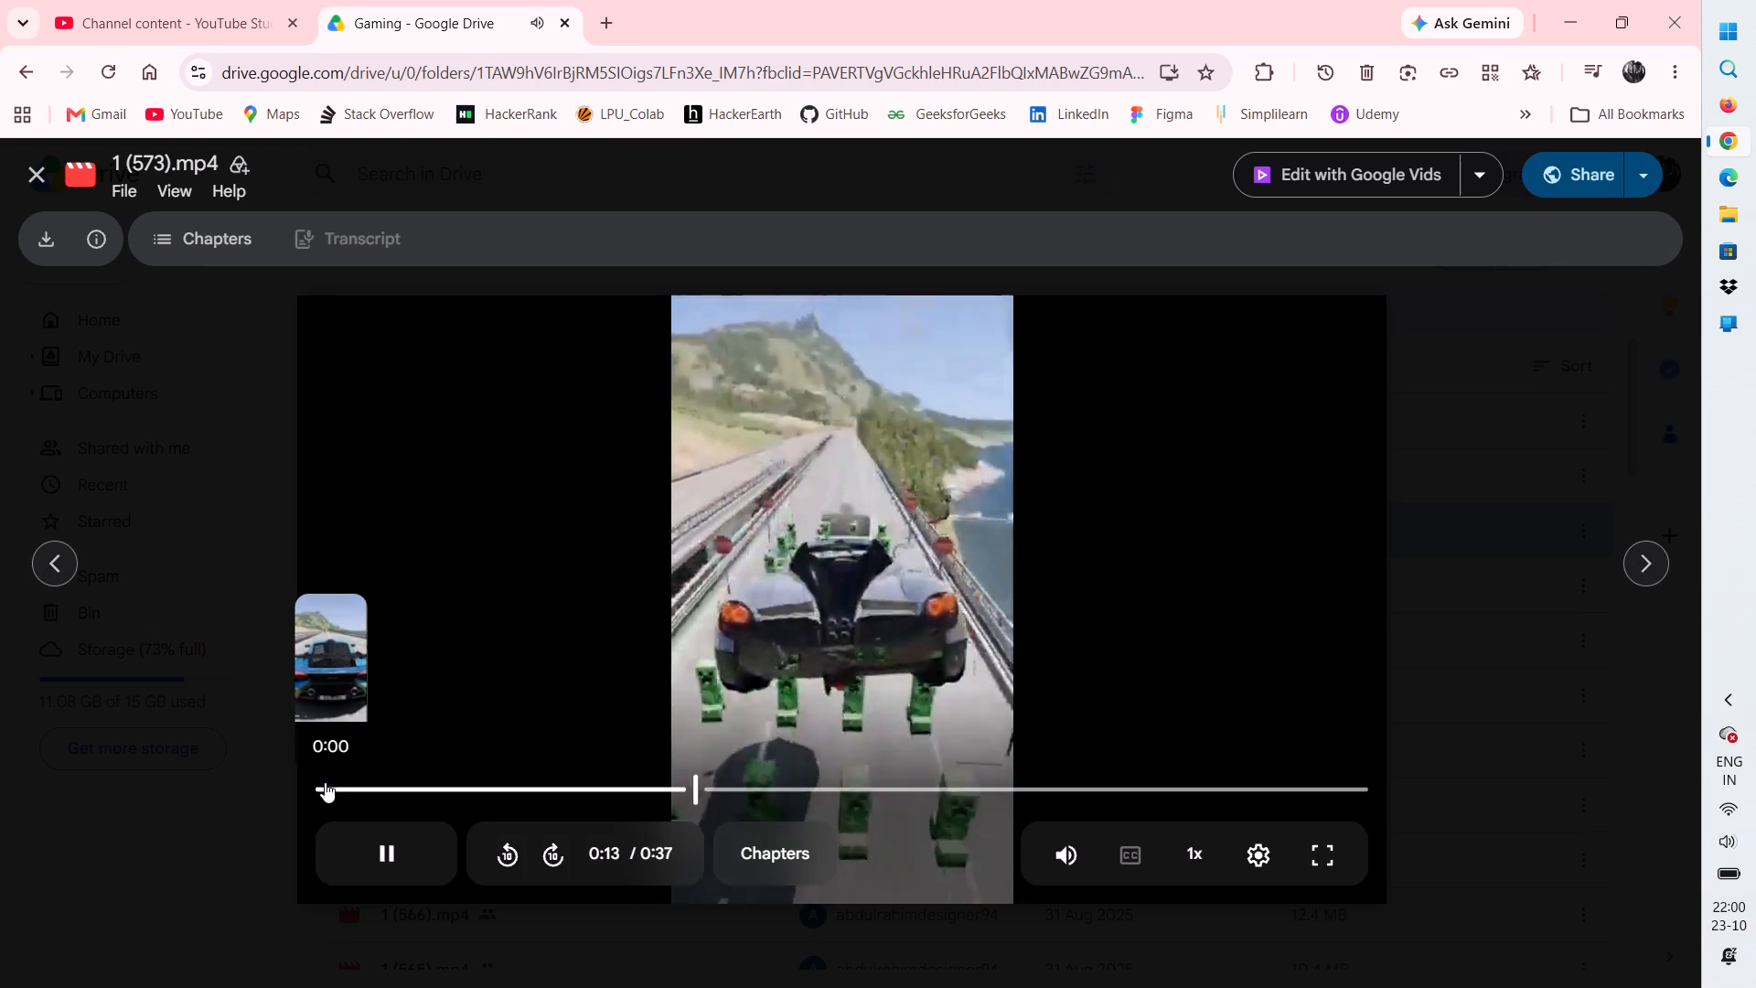
pyautogui.click(678, 637)
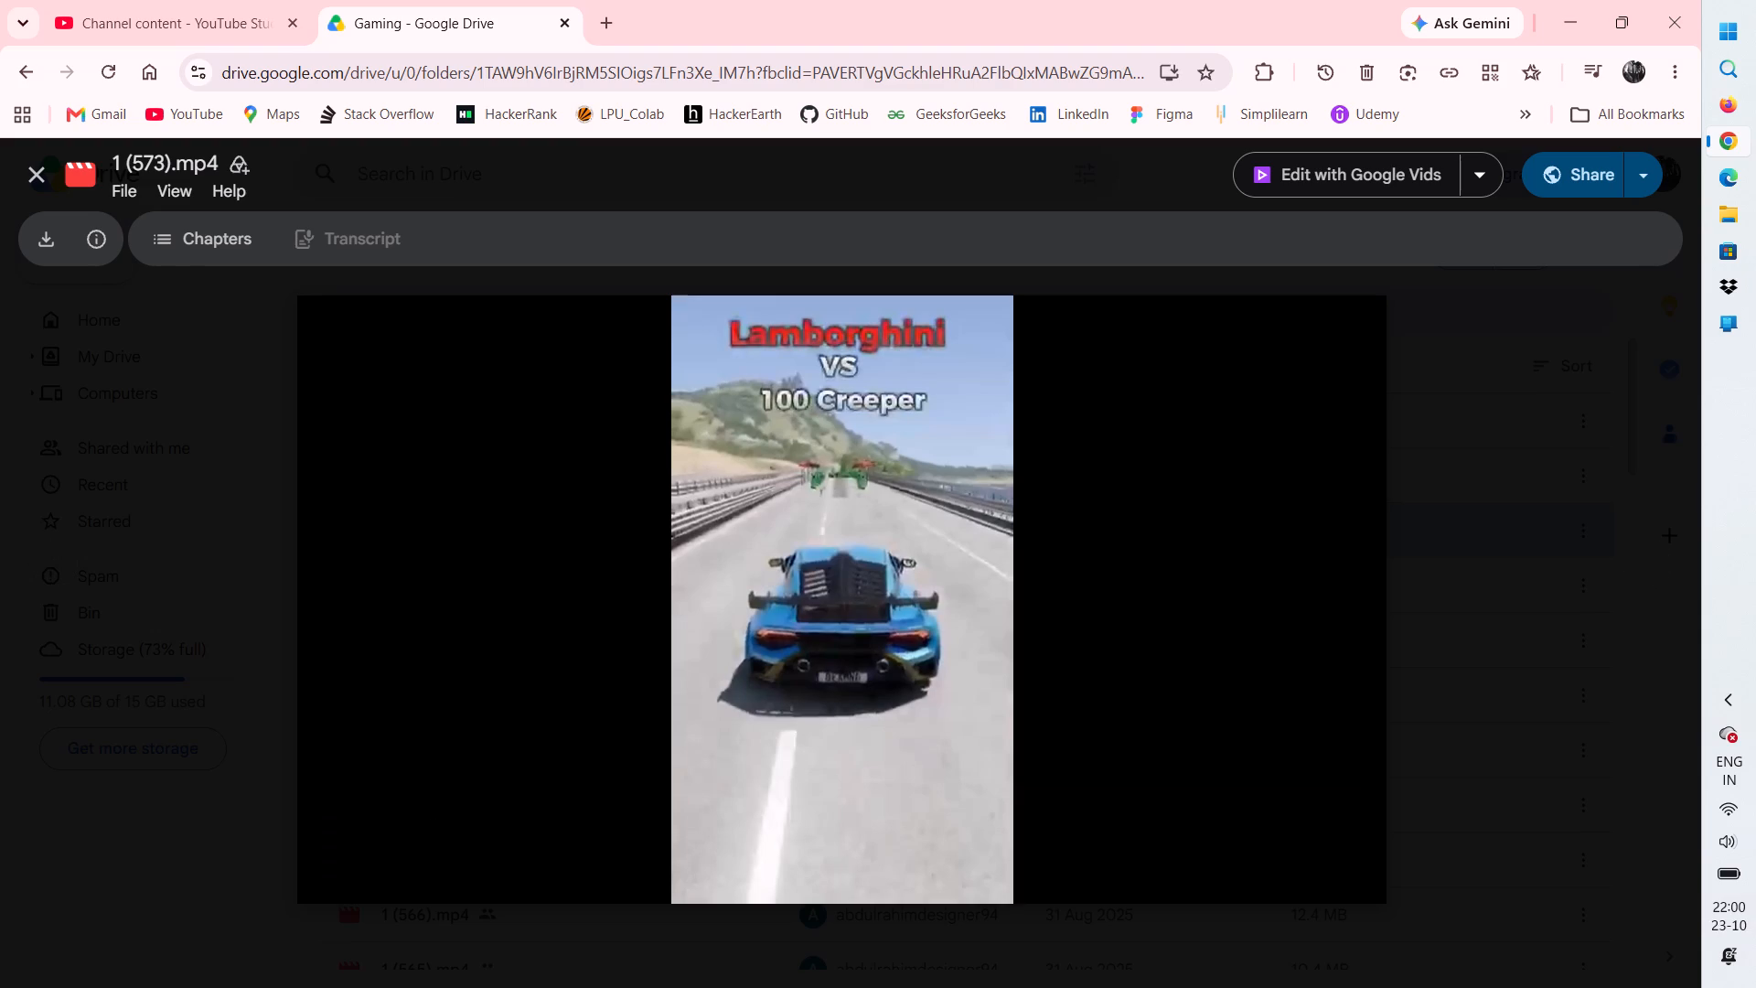
pyautogui.click(600, 11)
pyautogui.write('ch')
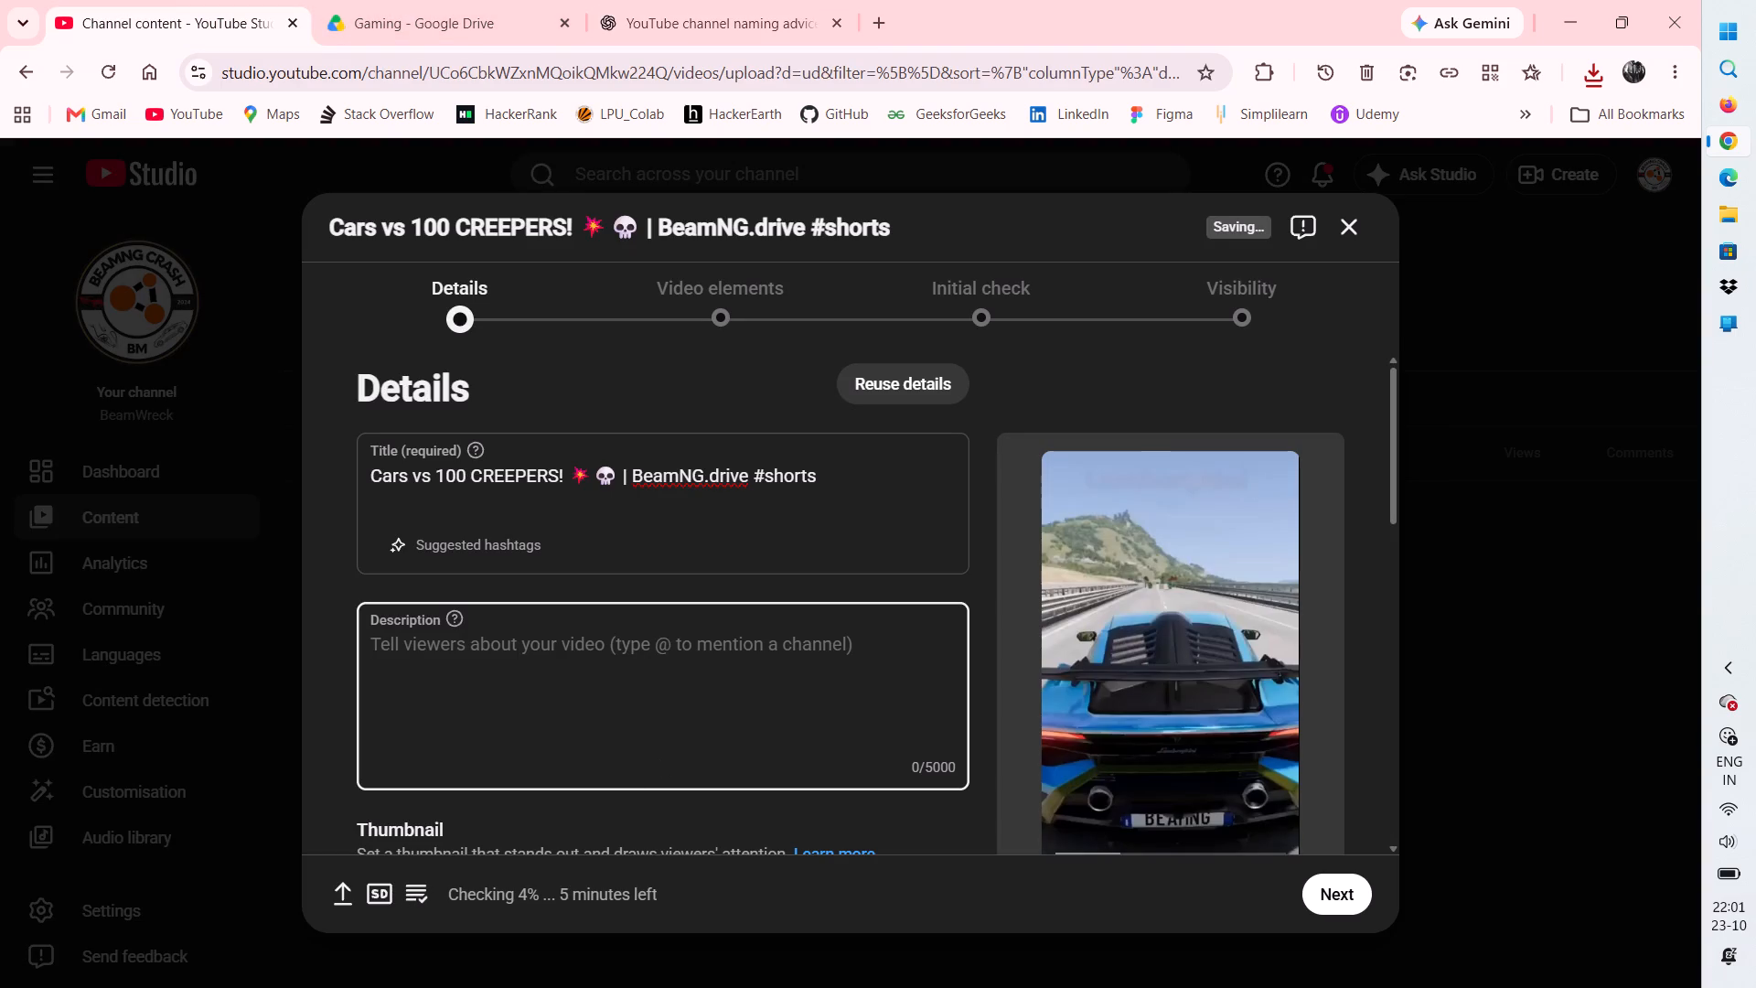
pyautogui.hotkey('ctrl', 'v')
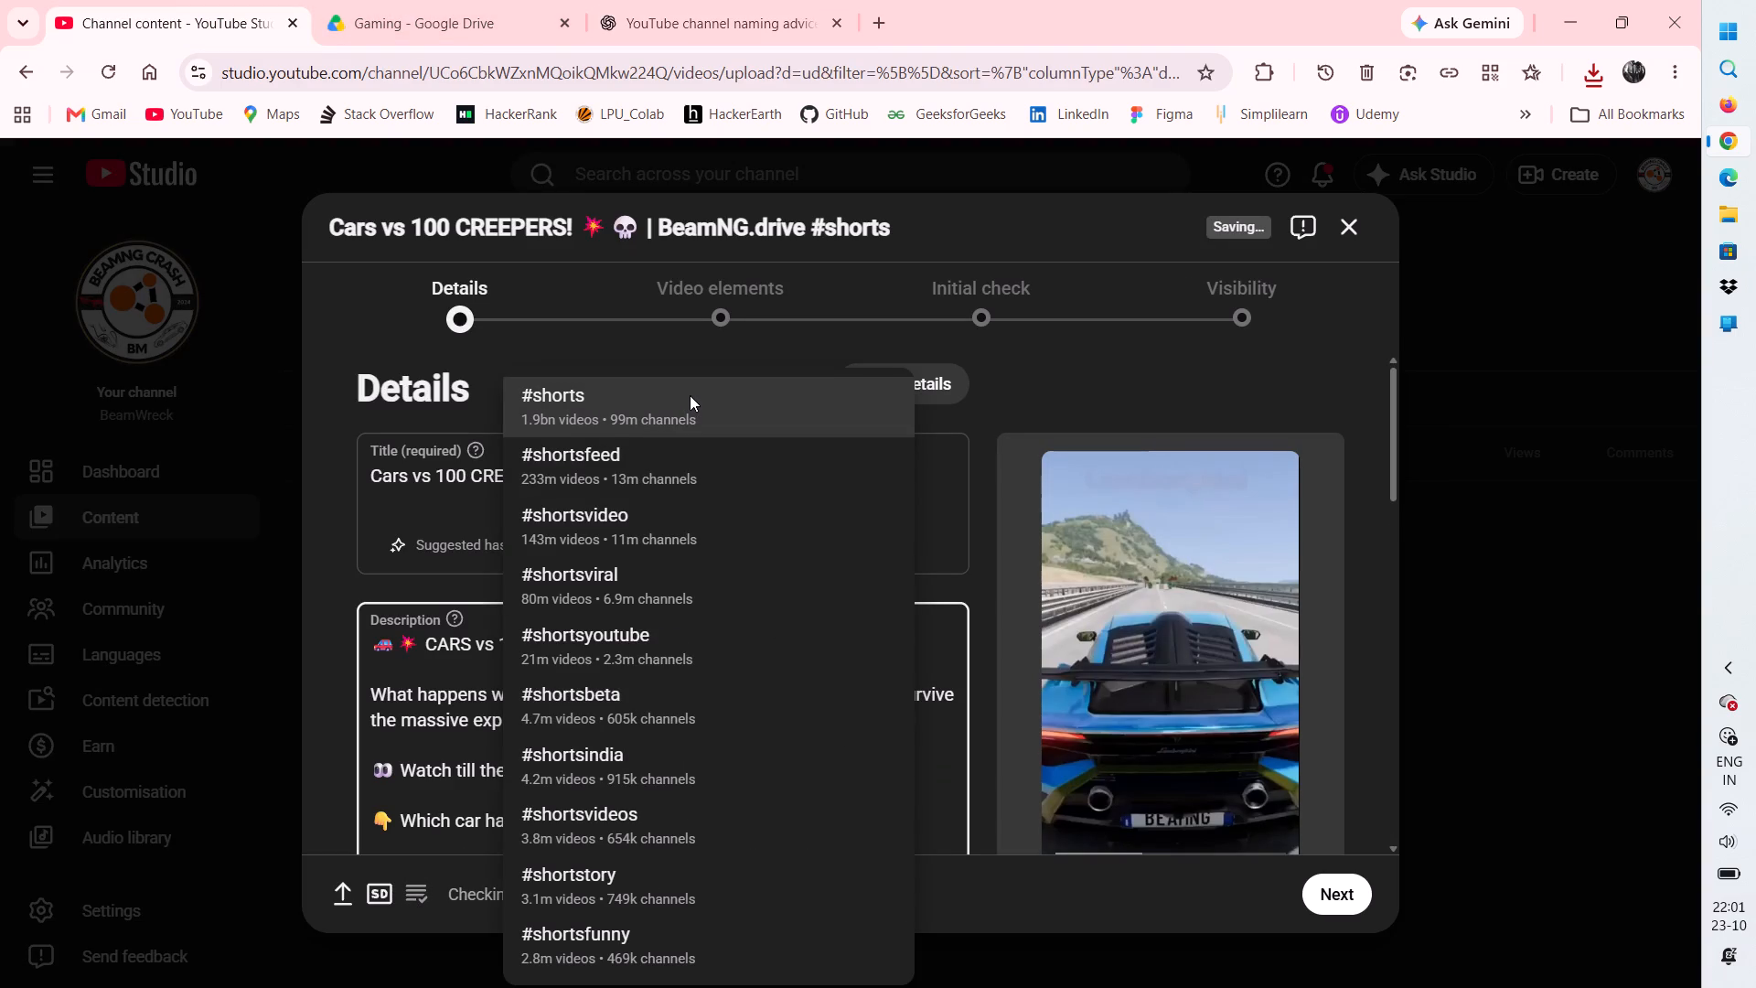
pyautogui.scroll(-7, 426, 736)
pyautogui.scroll(6, 426, 736)
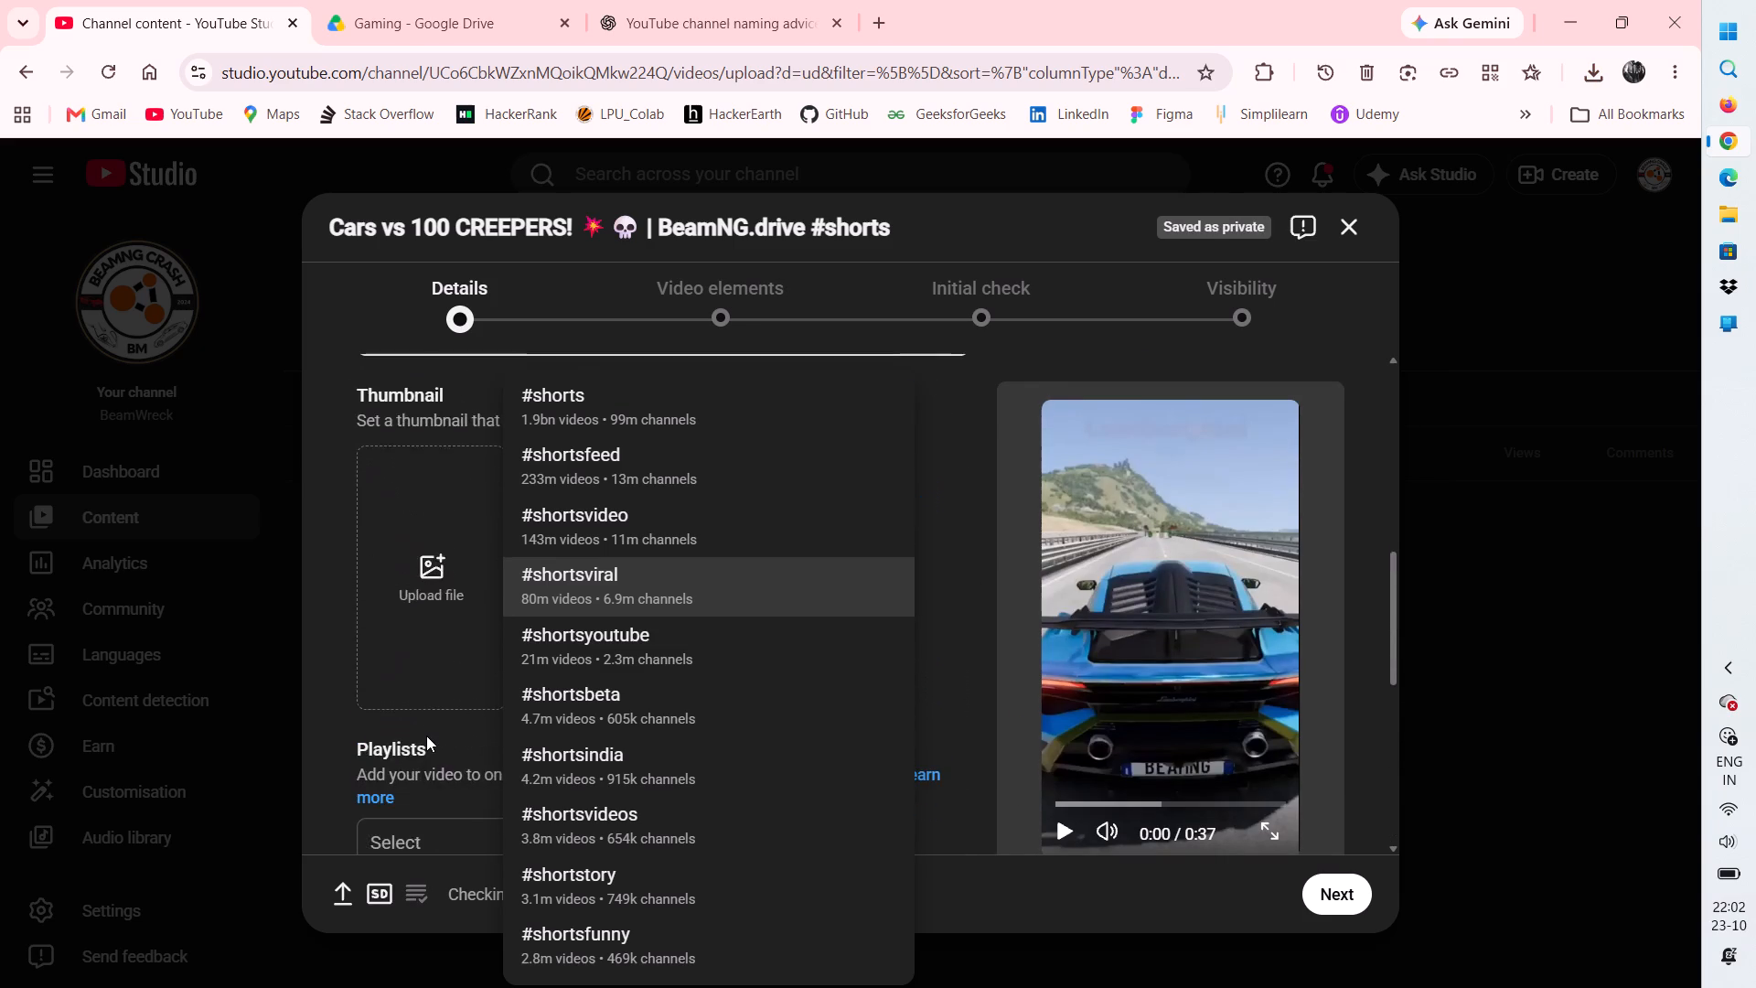
pyautogui.scroll(2, 426, 736)
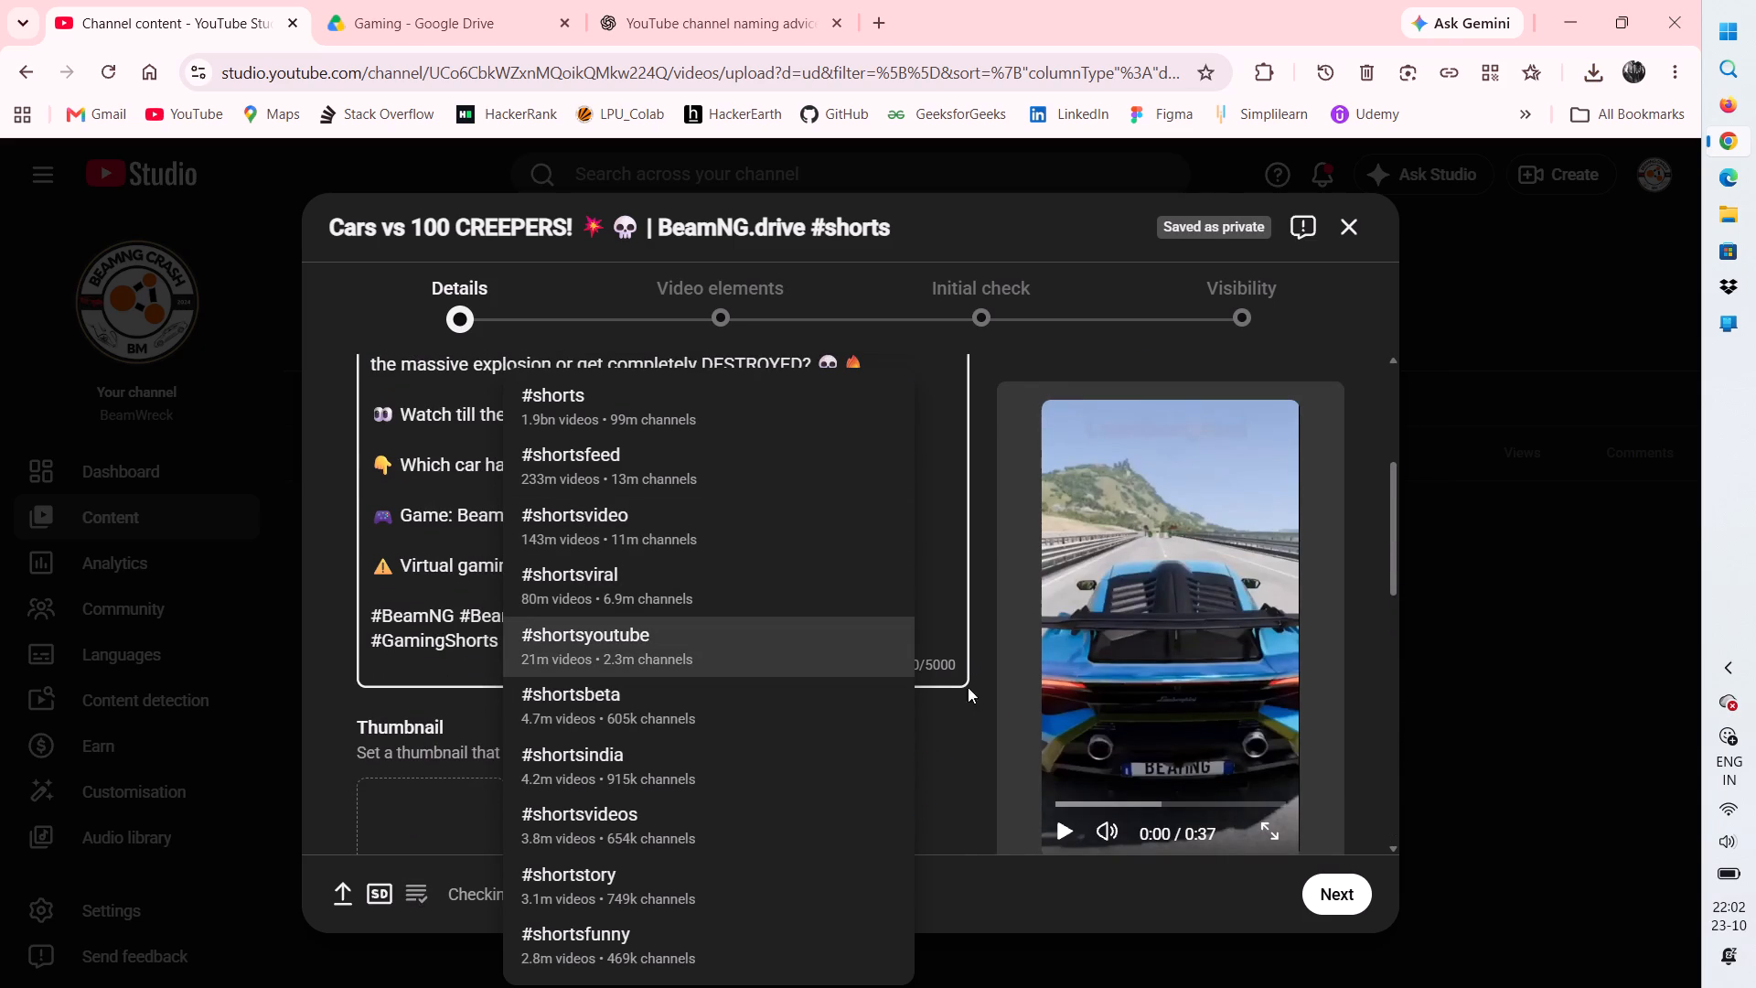
pyautogui.click(974, 708)
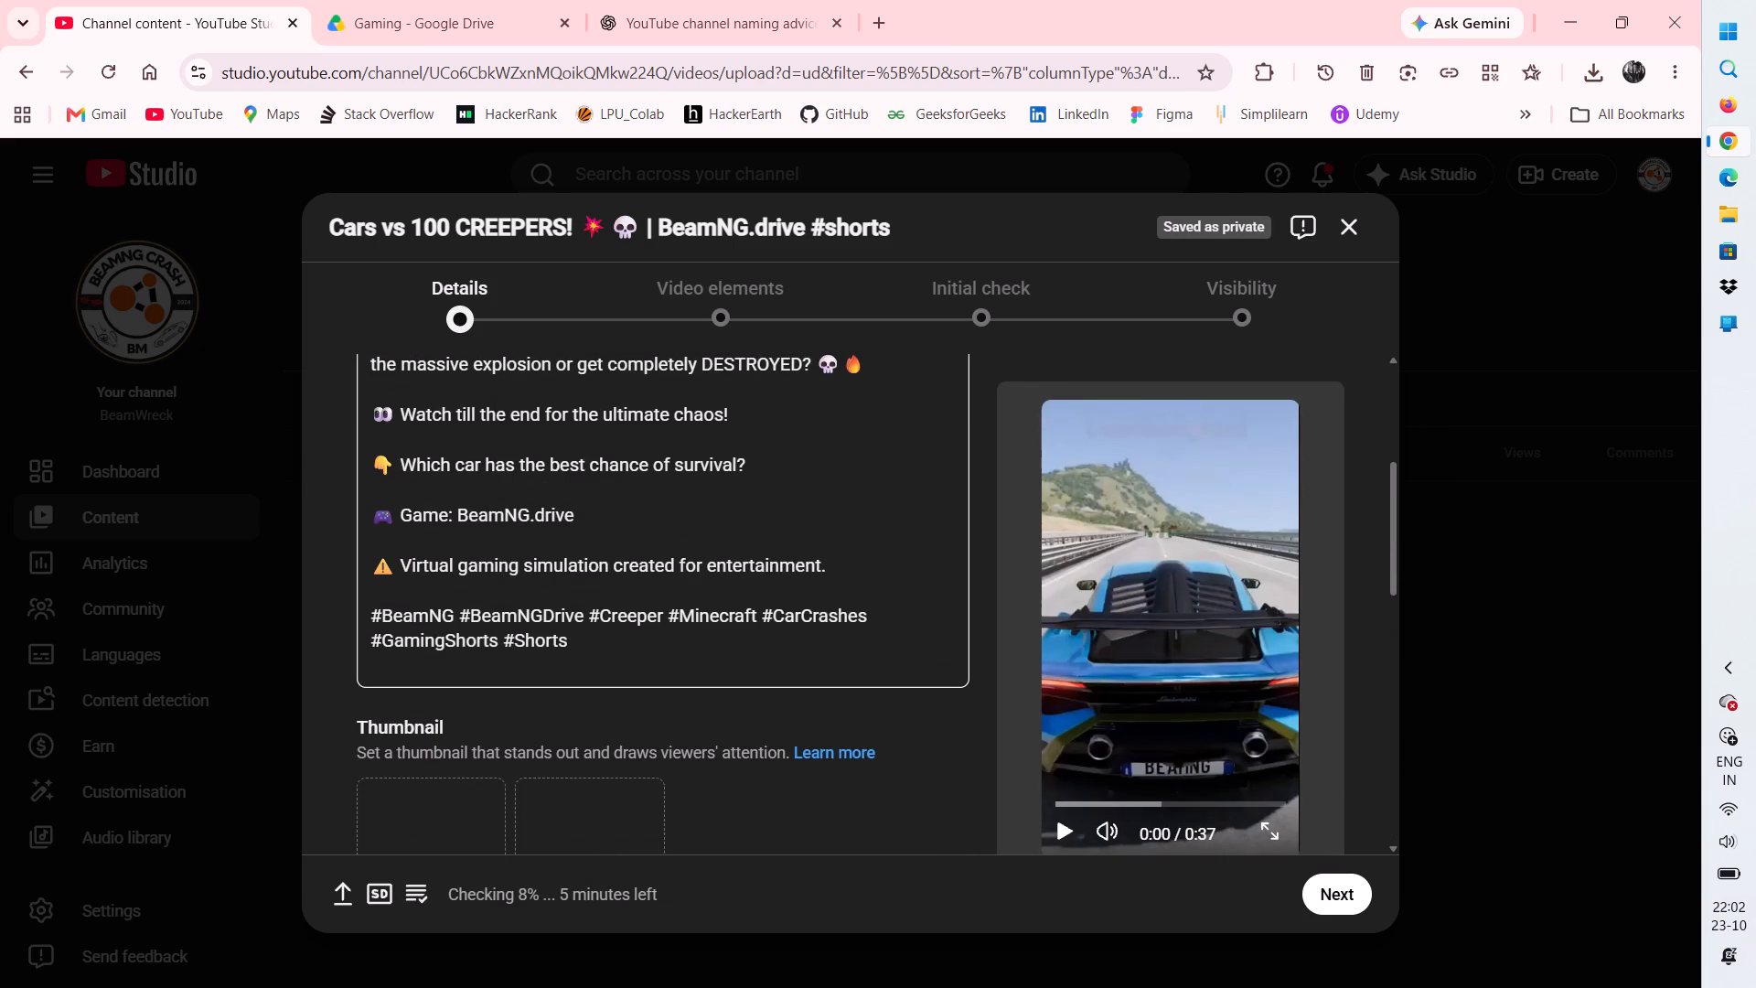
# Replace the final #Shorts hashtag in the description with the suggested #shorts.
pyautogui.click(524, 639)
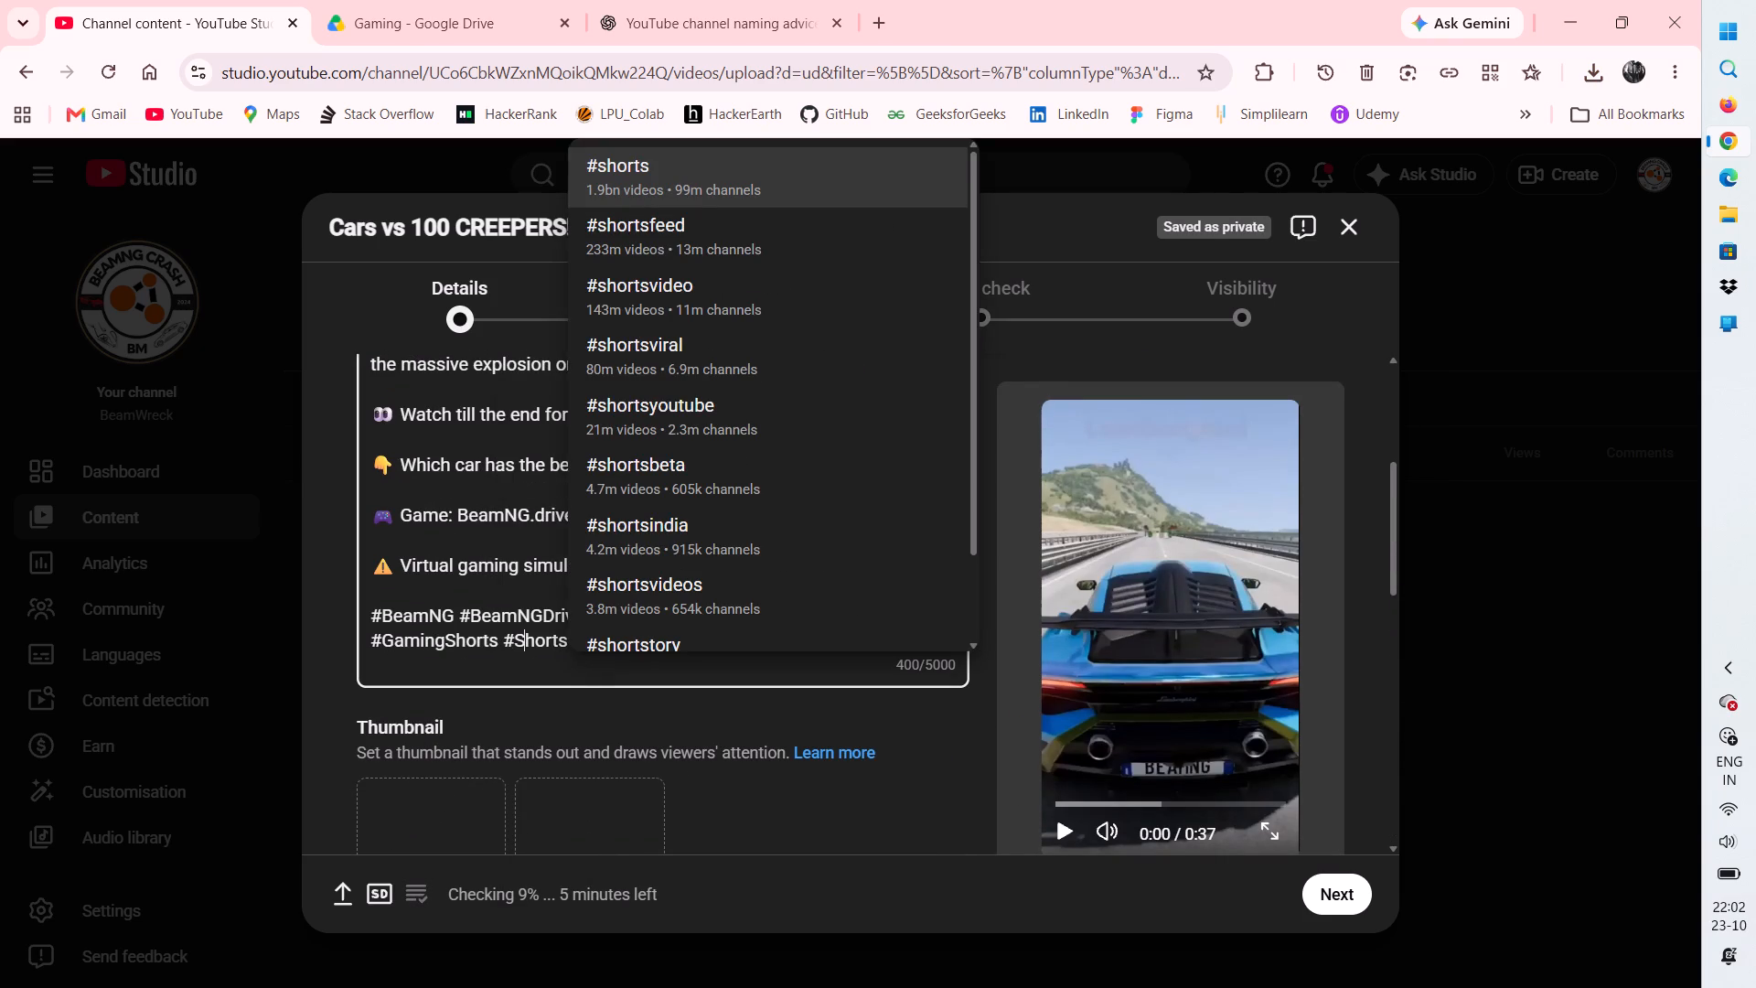
pyautogui.click(667, 160)
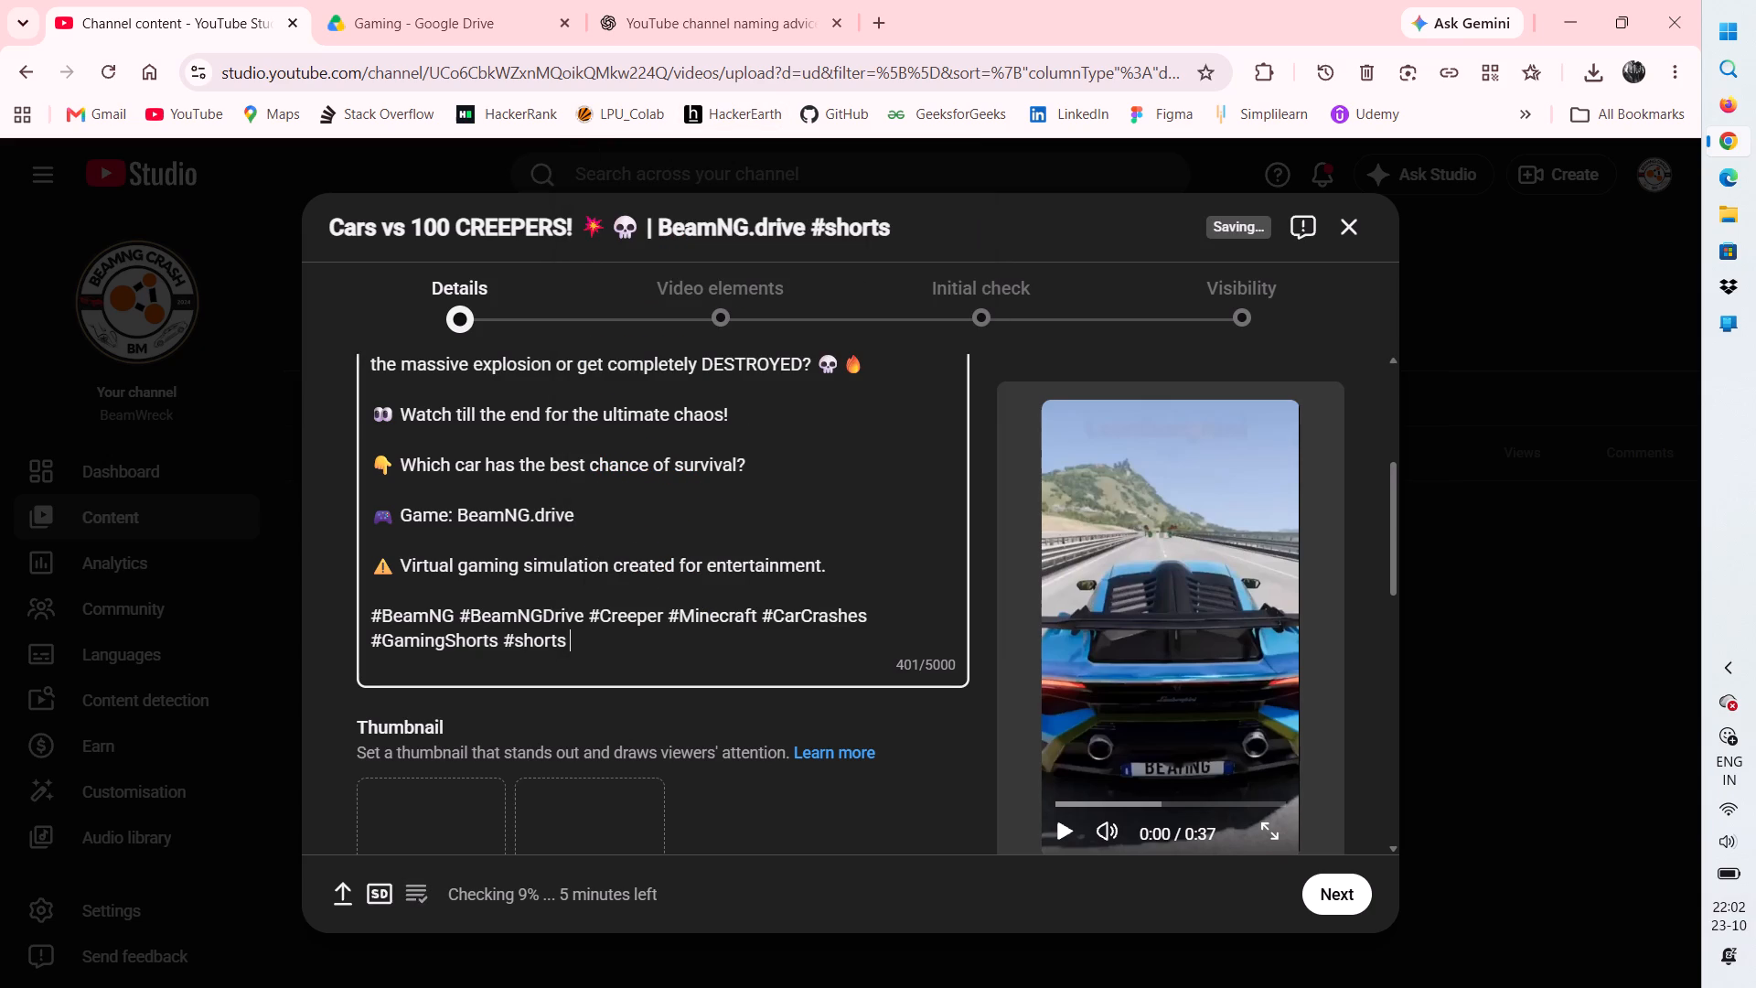
# Set the thumbnail to the video frame showing the dark red sports car facing rows of creepers.
pyautogui.scroll(-2, 858, 756)
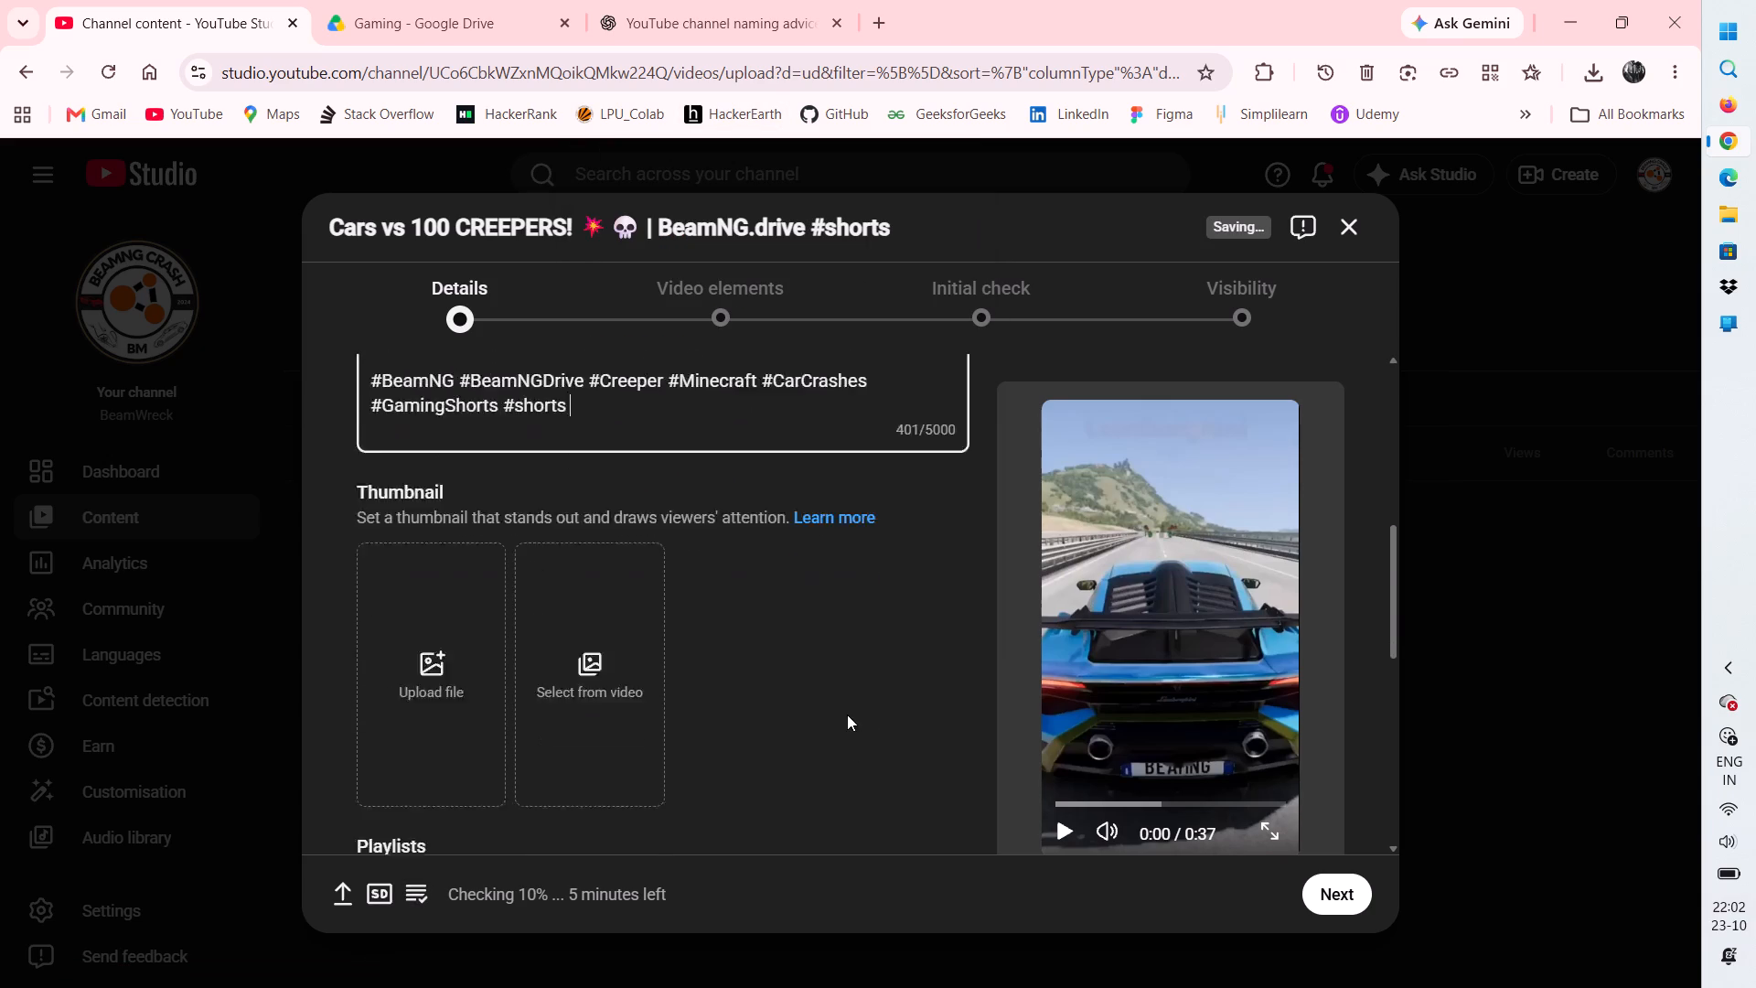
pyautogui.scroll(-1, 847, 714)
pyautogui.click(567, 503)
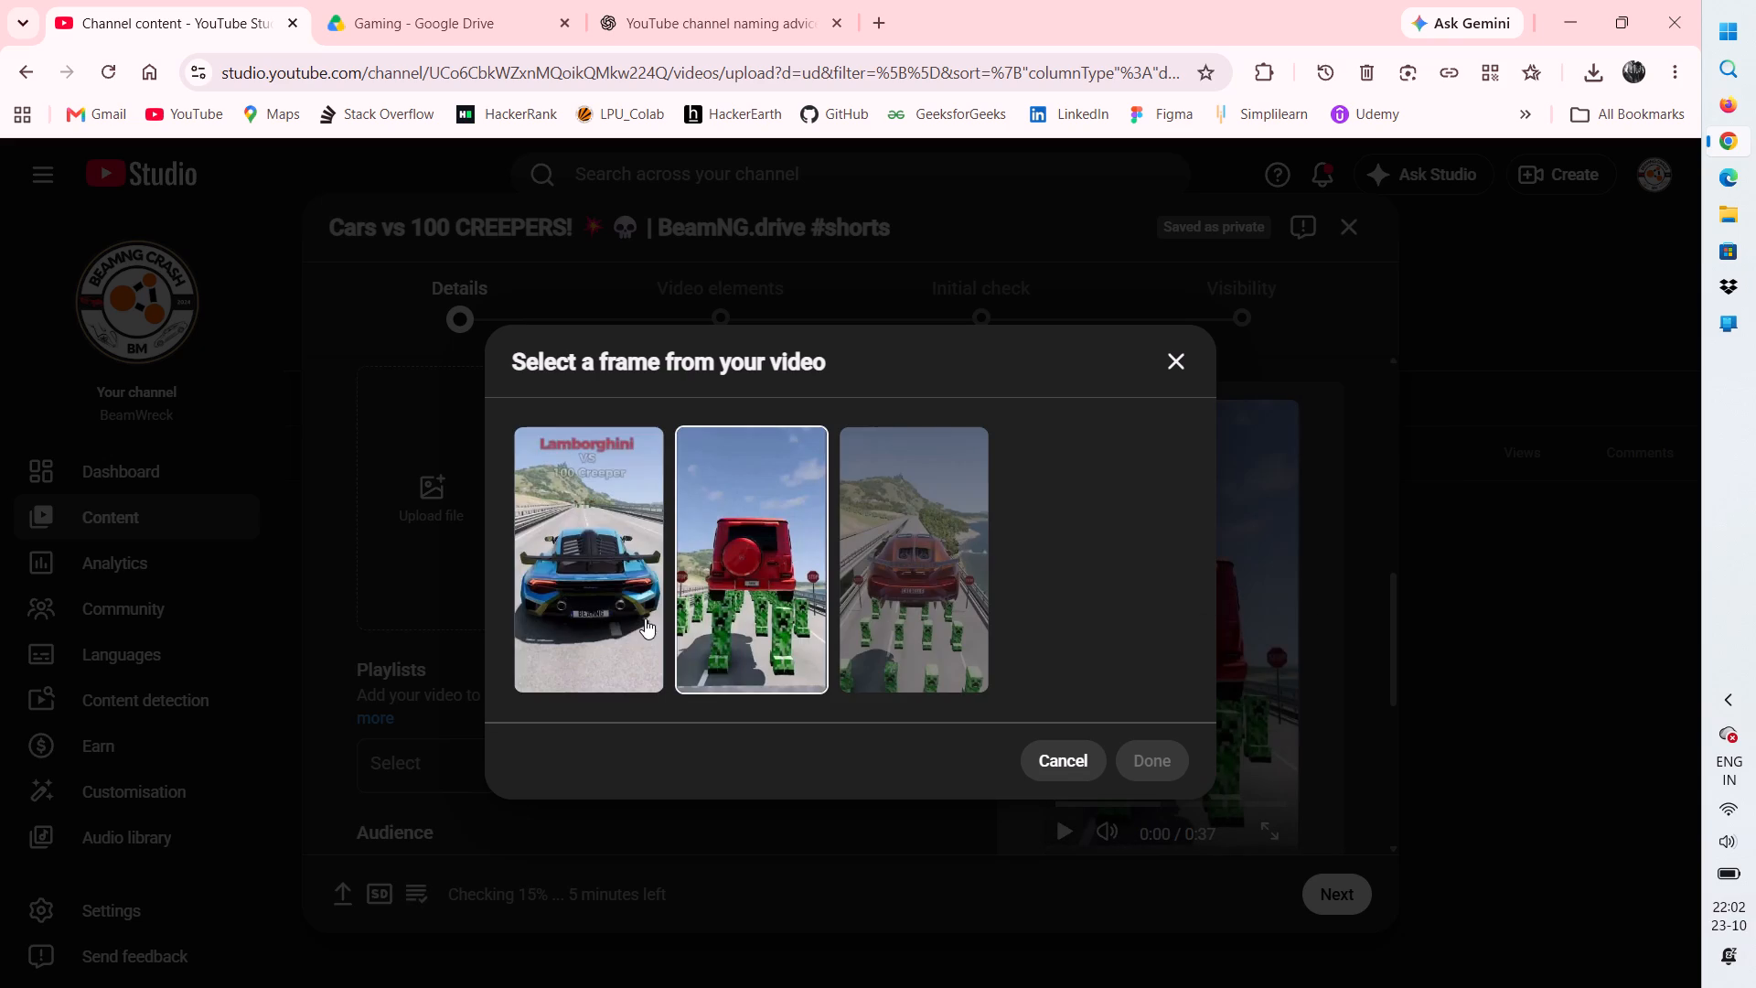
pyautogui.click(610, 596)
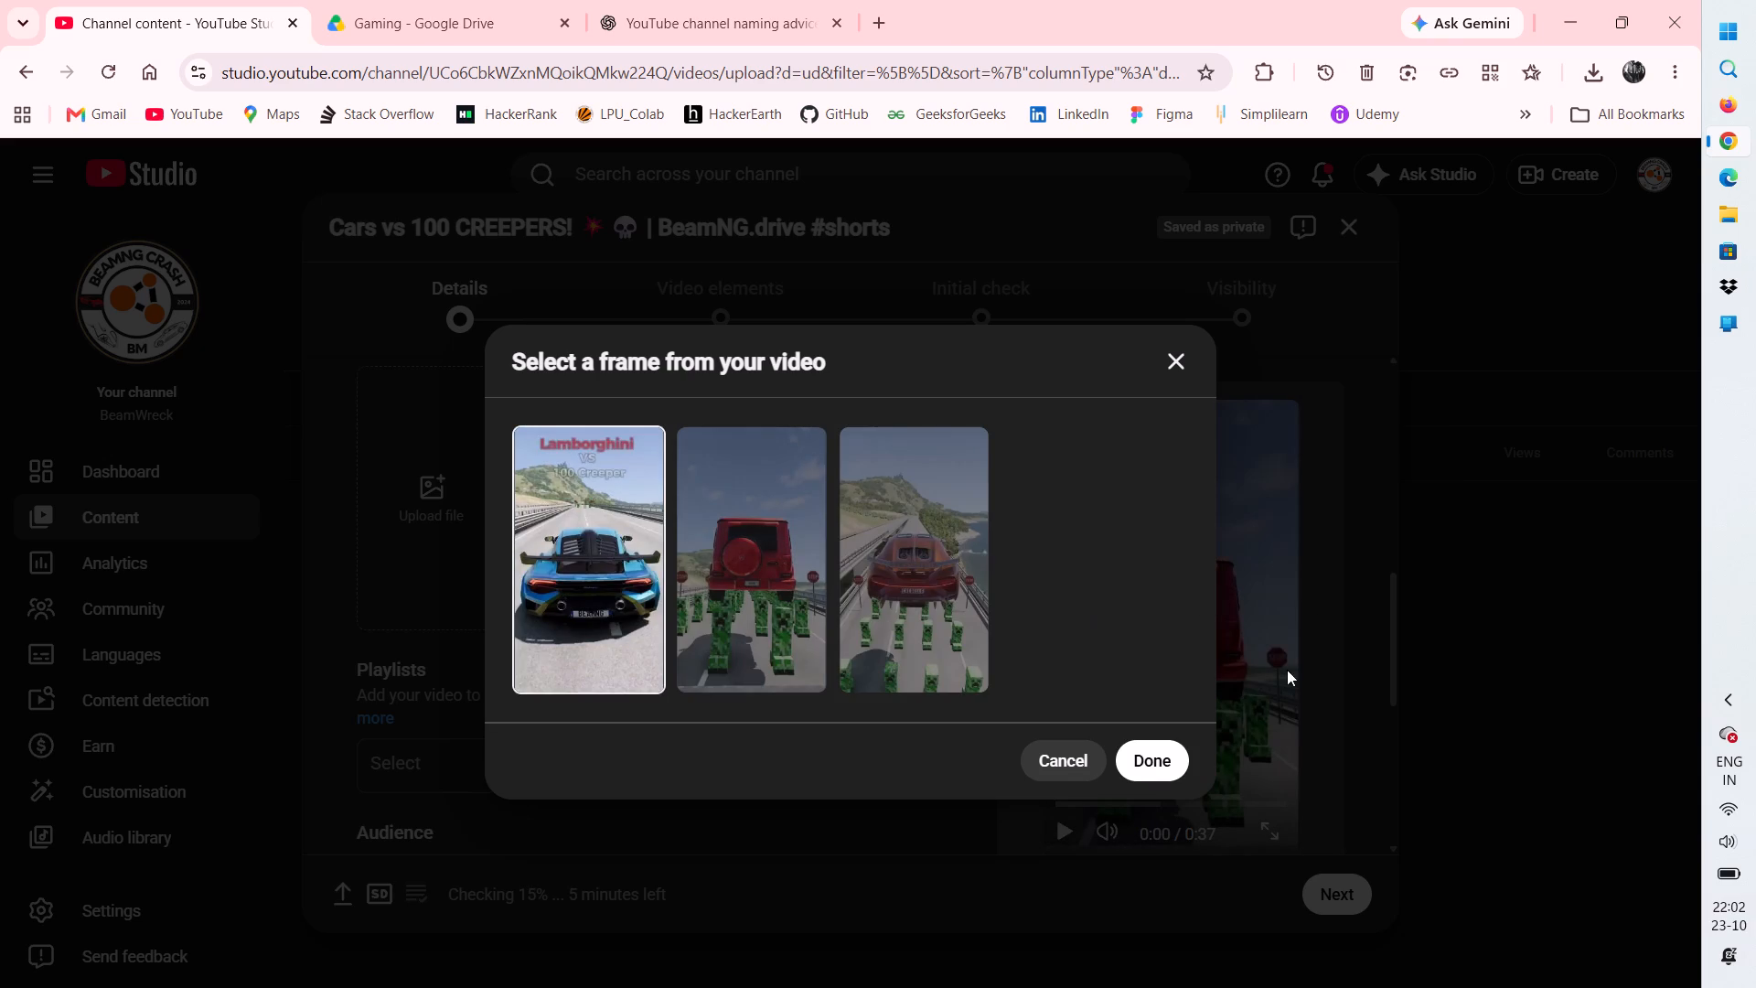
pyautogui.click(959, 601)
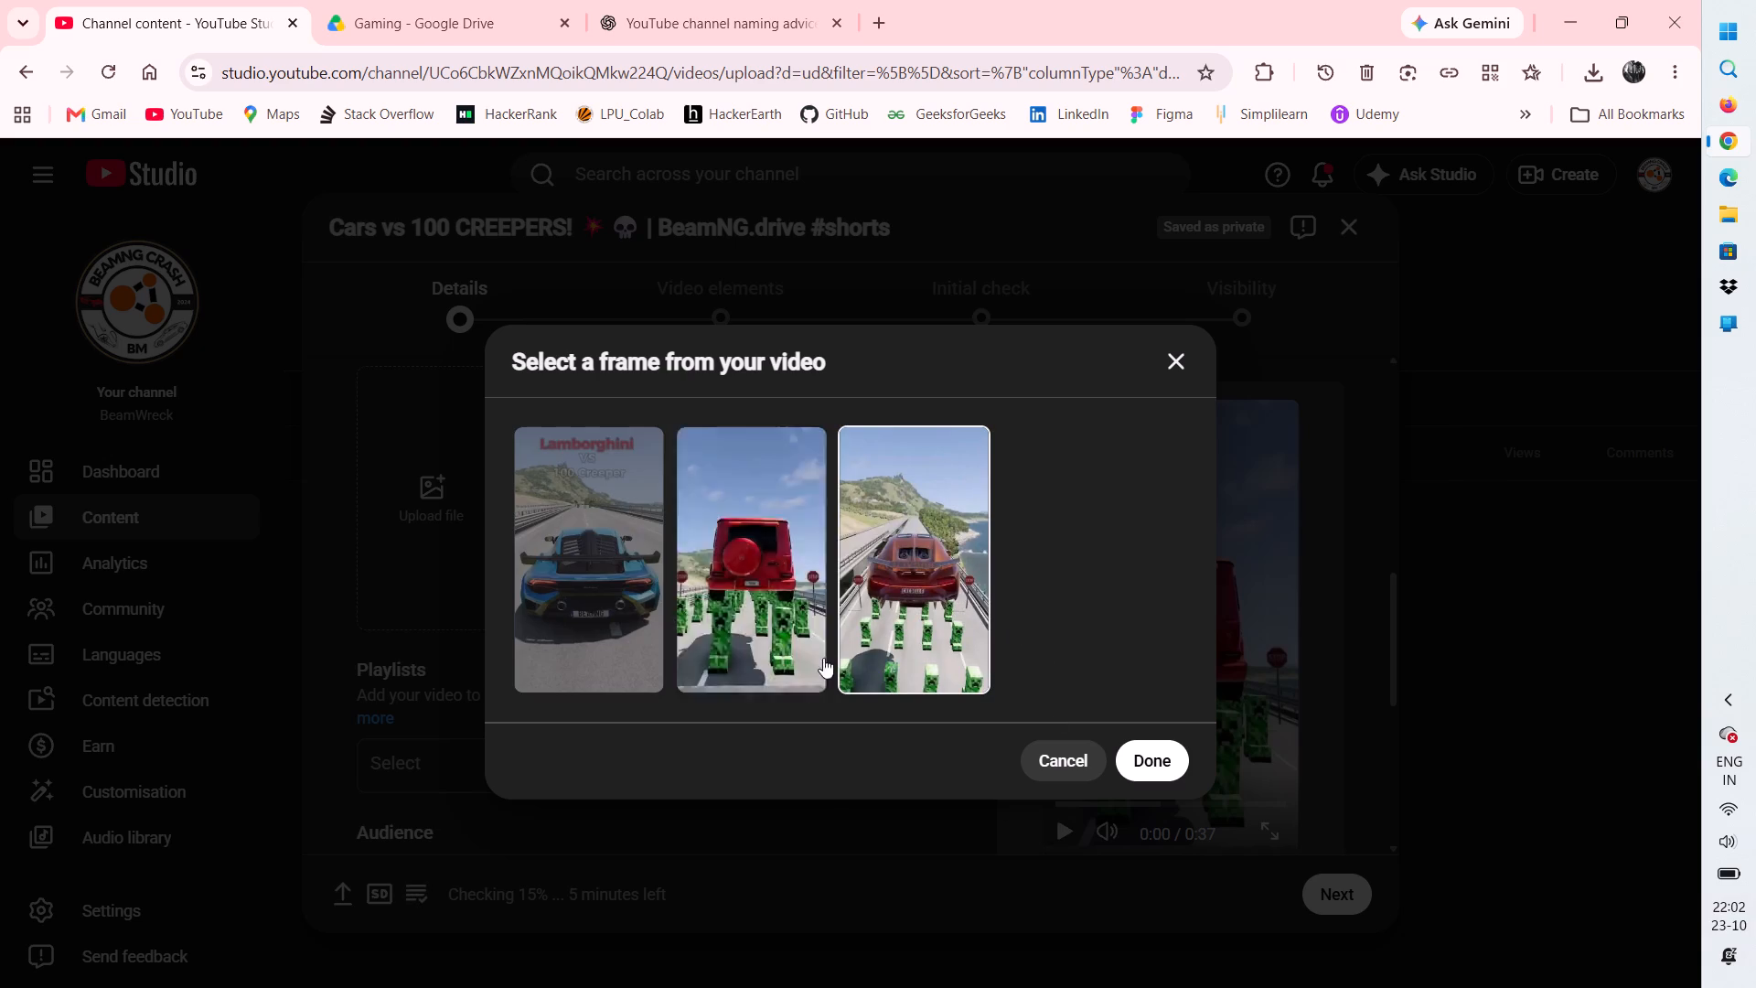
pyautogui.click(543, 621)
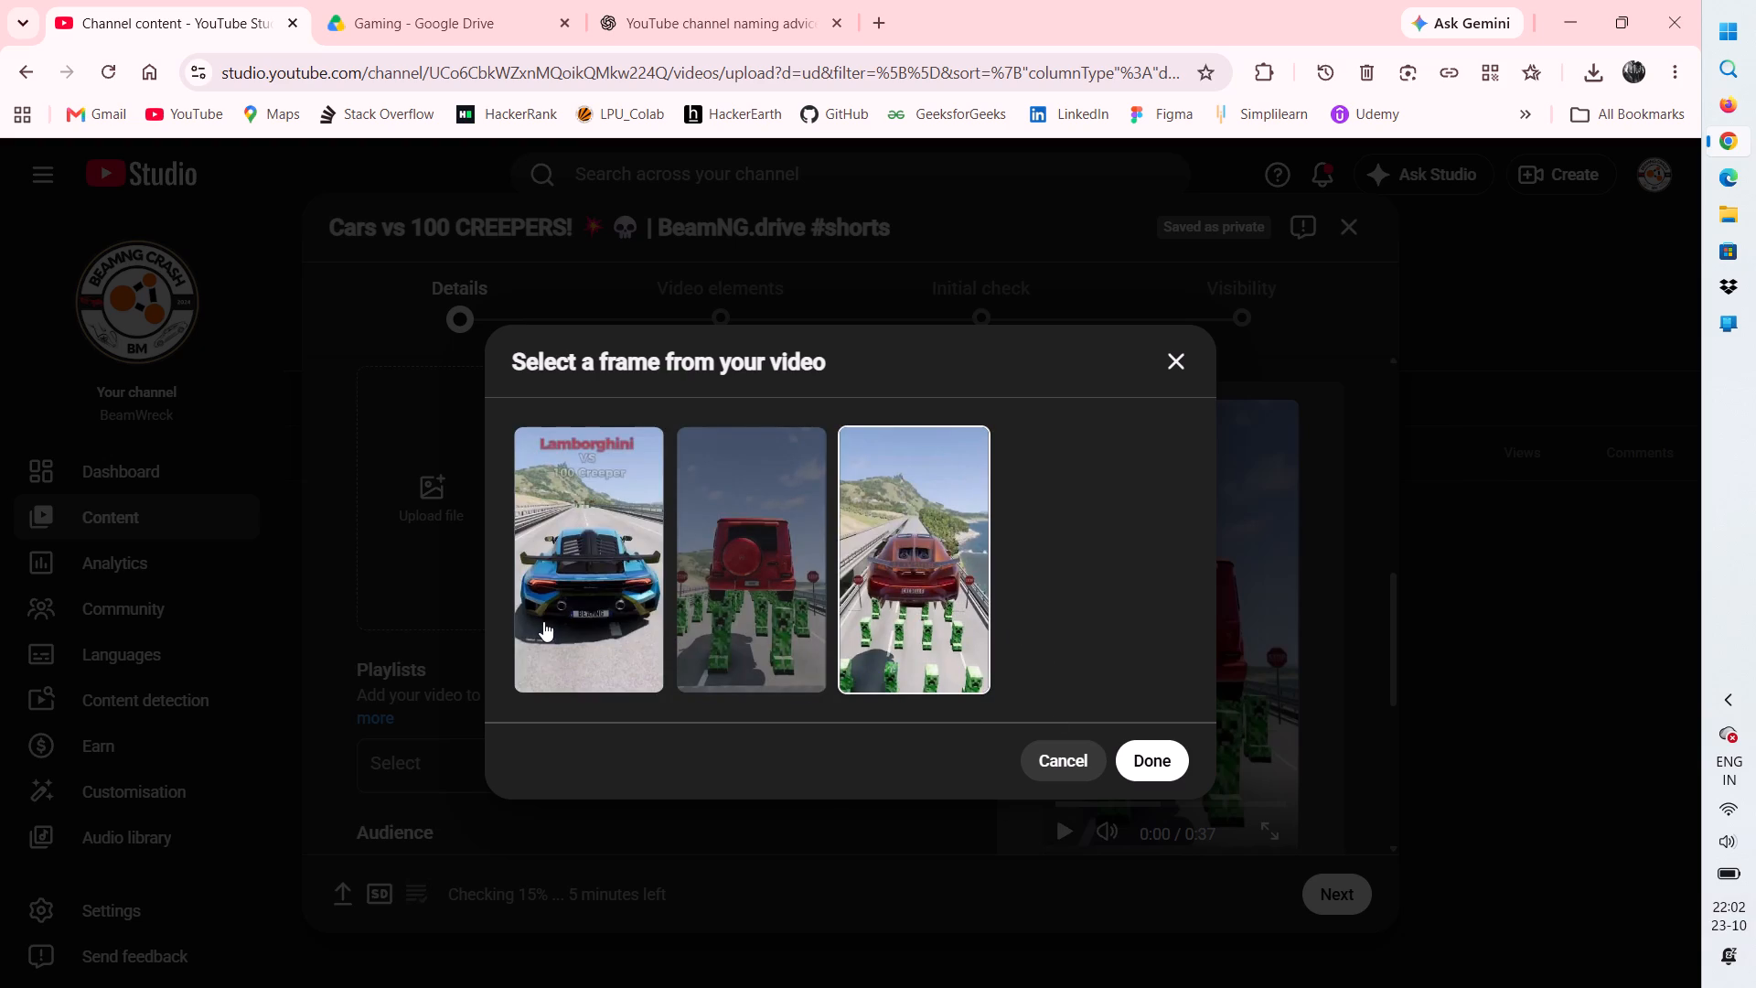
pyautogui.click(917, 589)
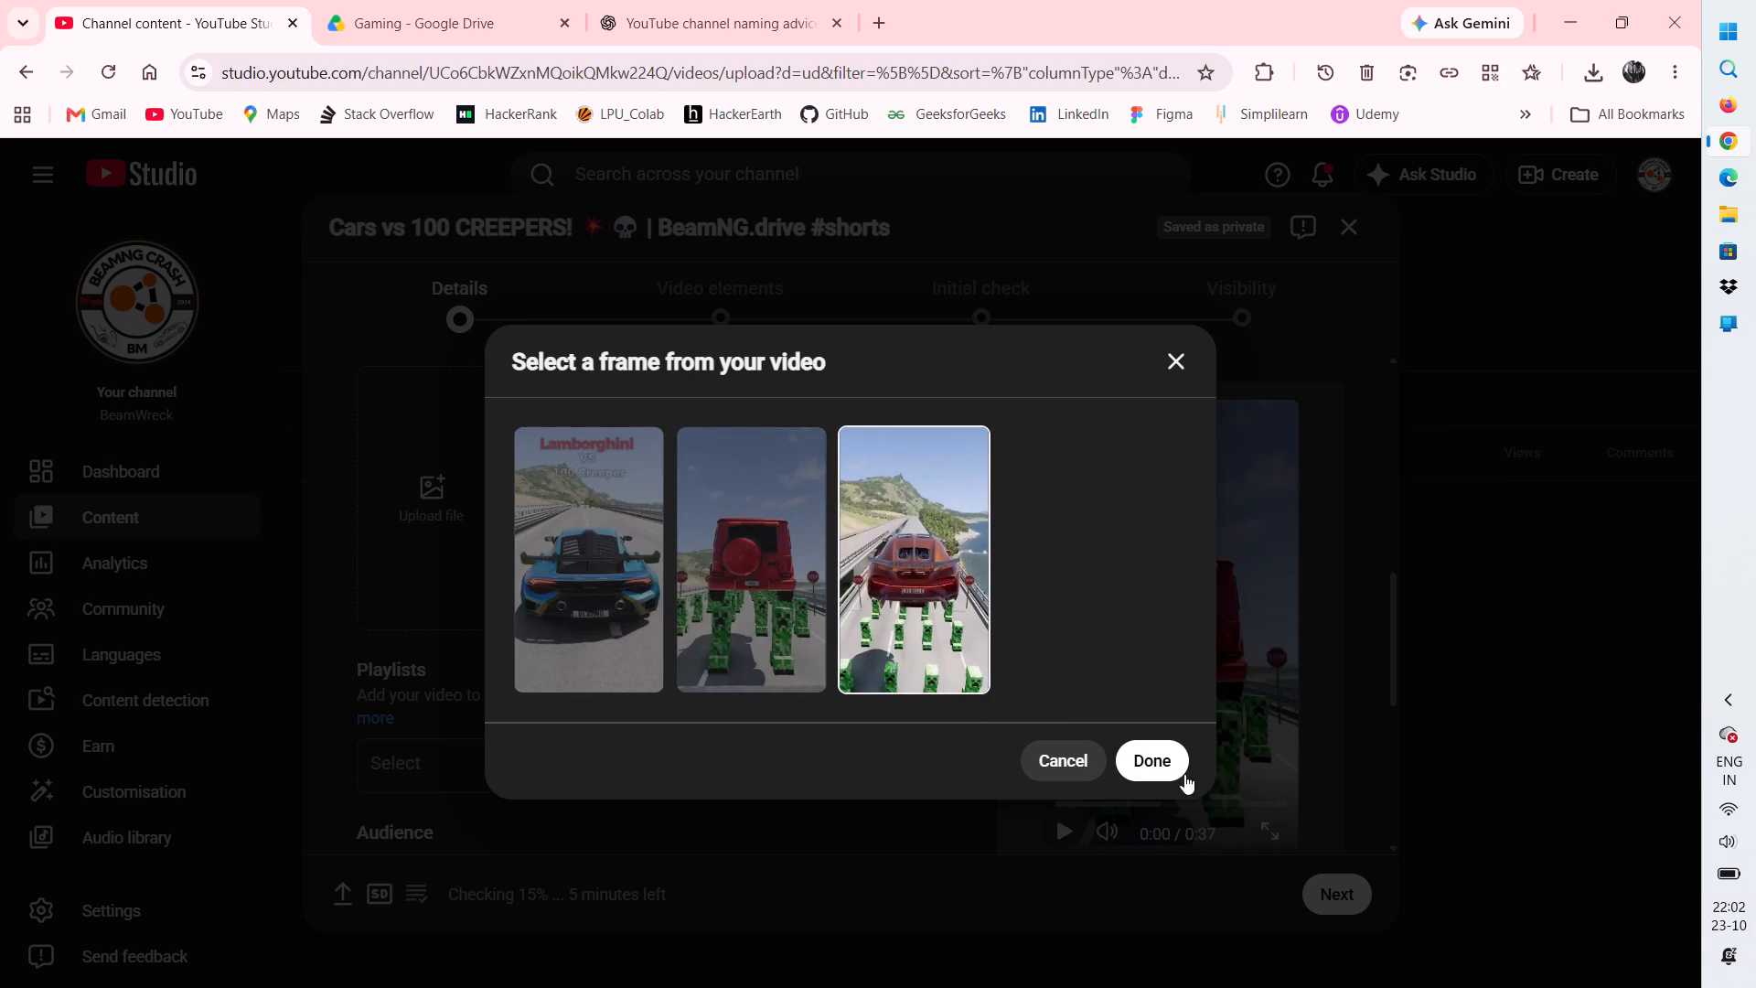
pyautogui.click(1169, 767)
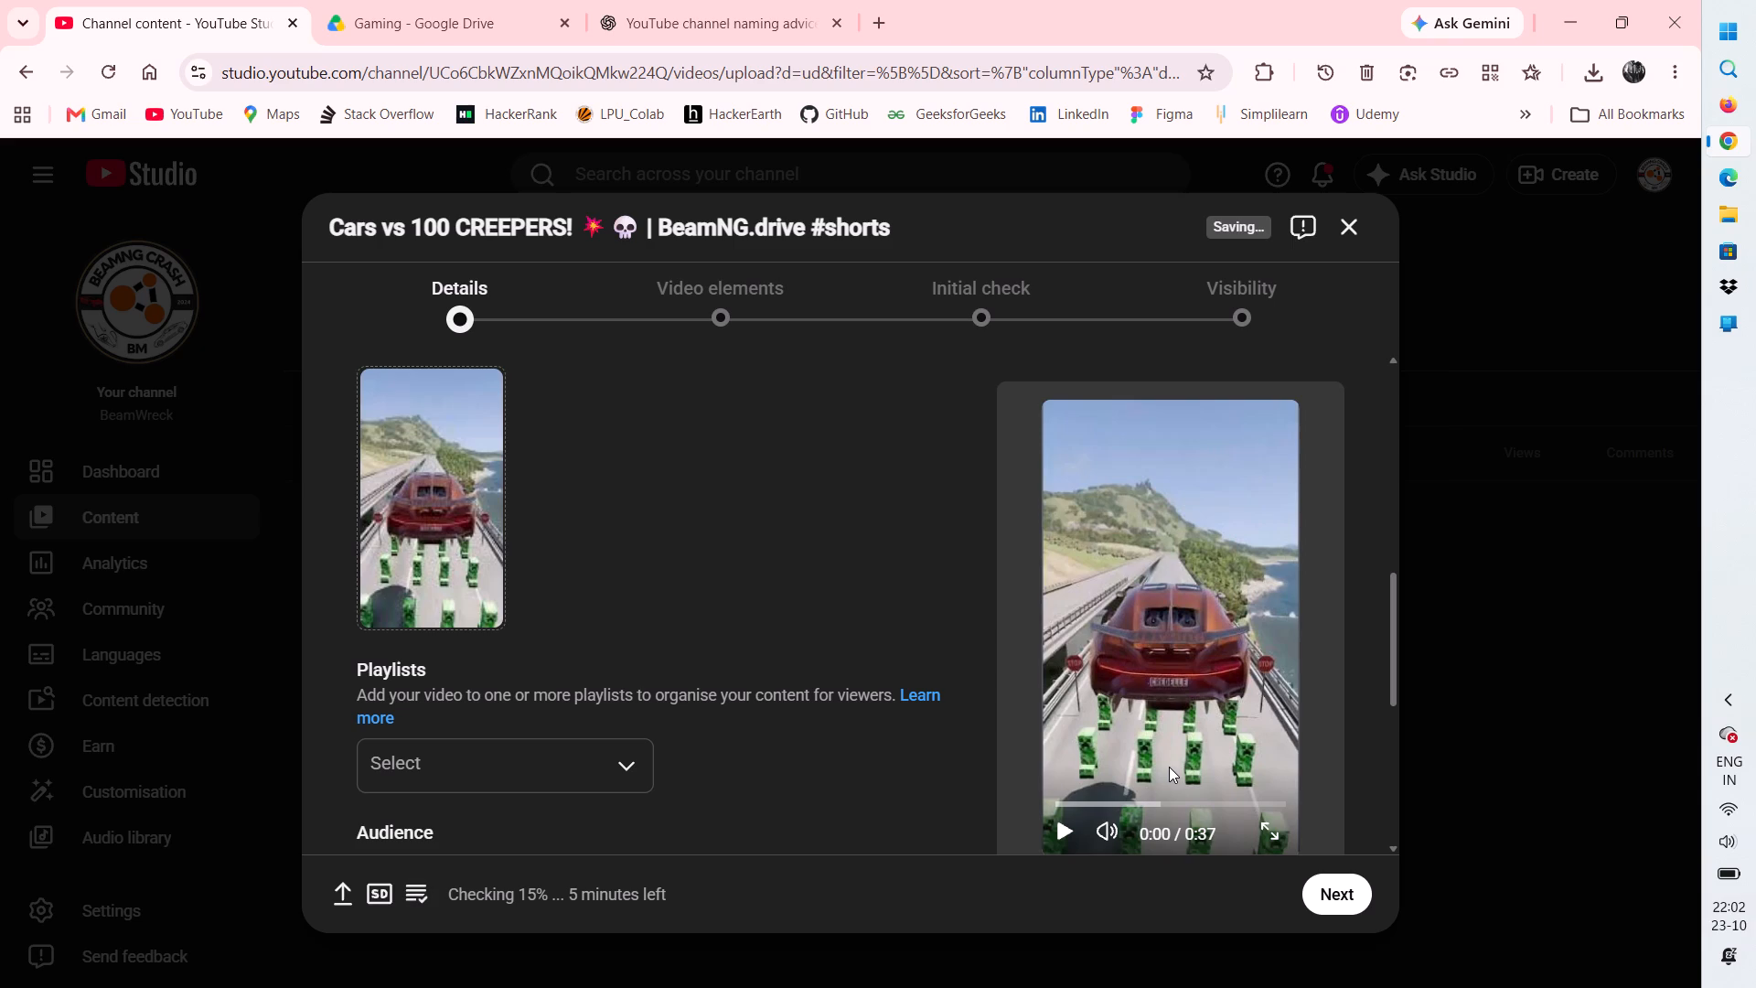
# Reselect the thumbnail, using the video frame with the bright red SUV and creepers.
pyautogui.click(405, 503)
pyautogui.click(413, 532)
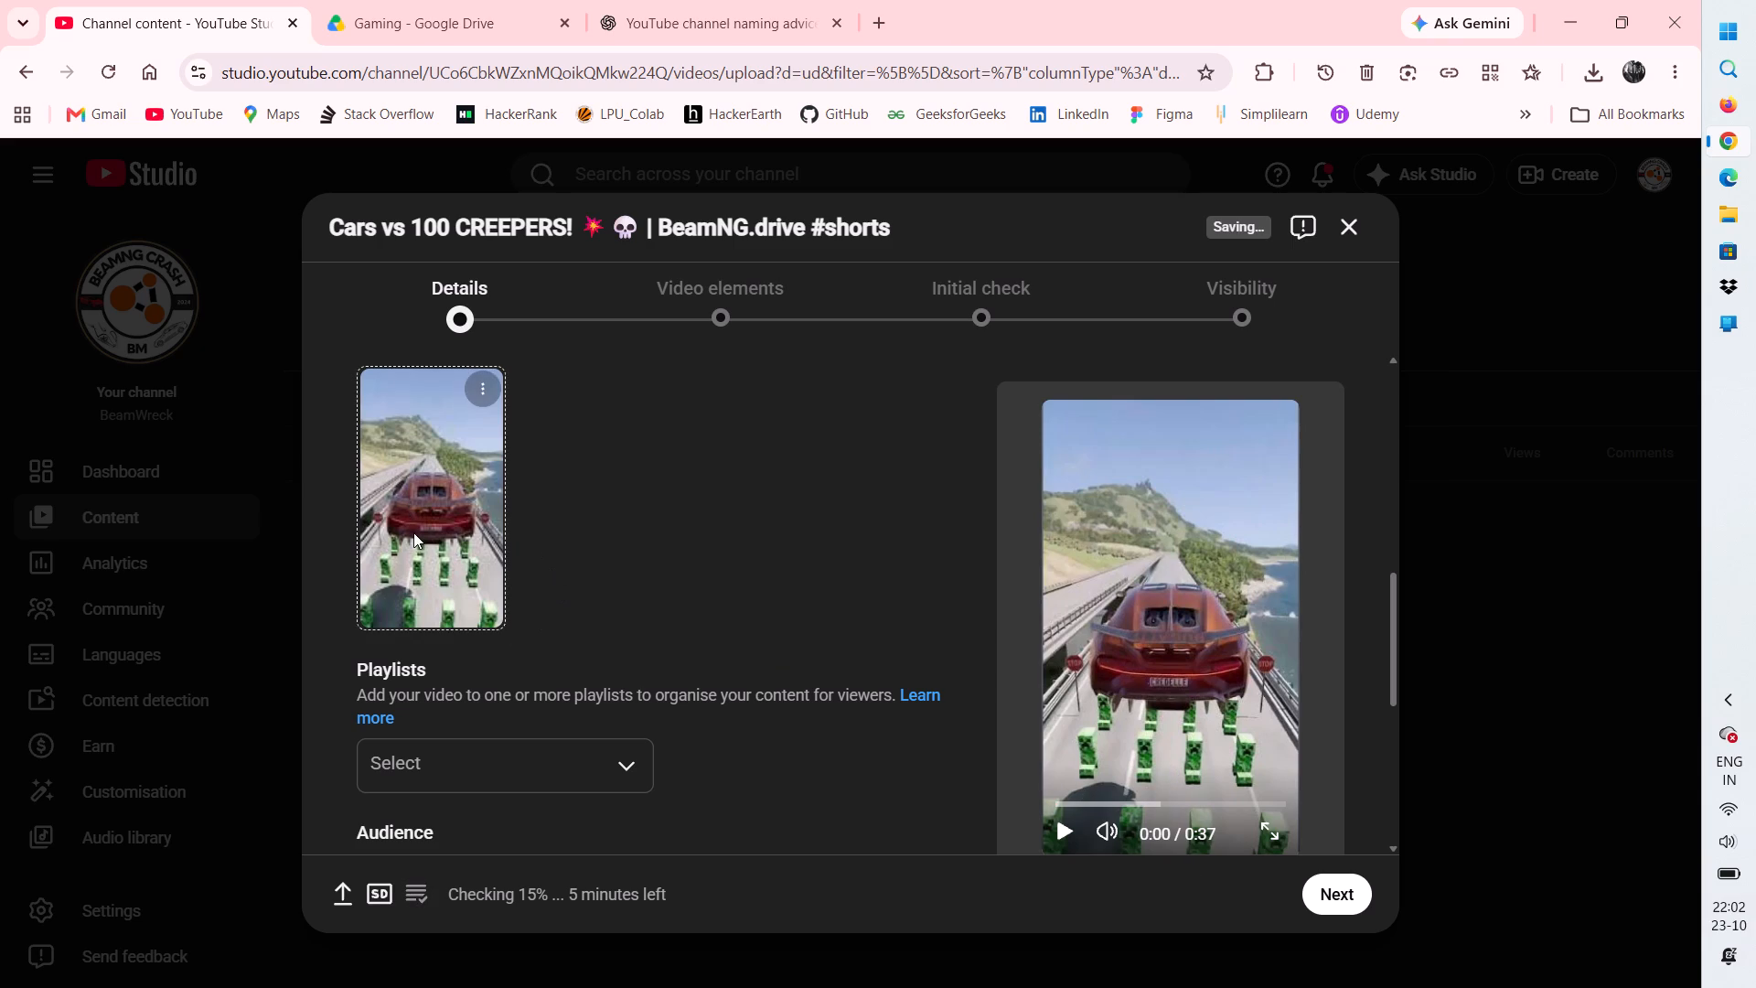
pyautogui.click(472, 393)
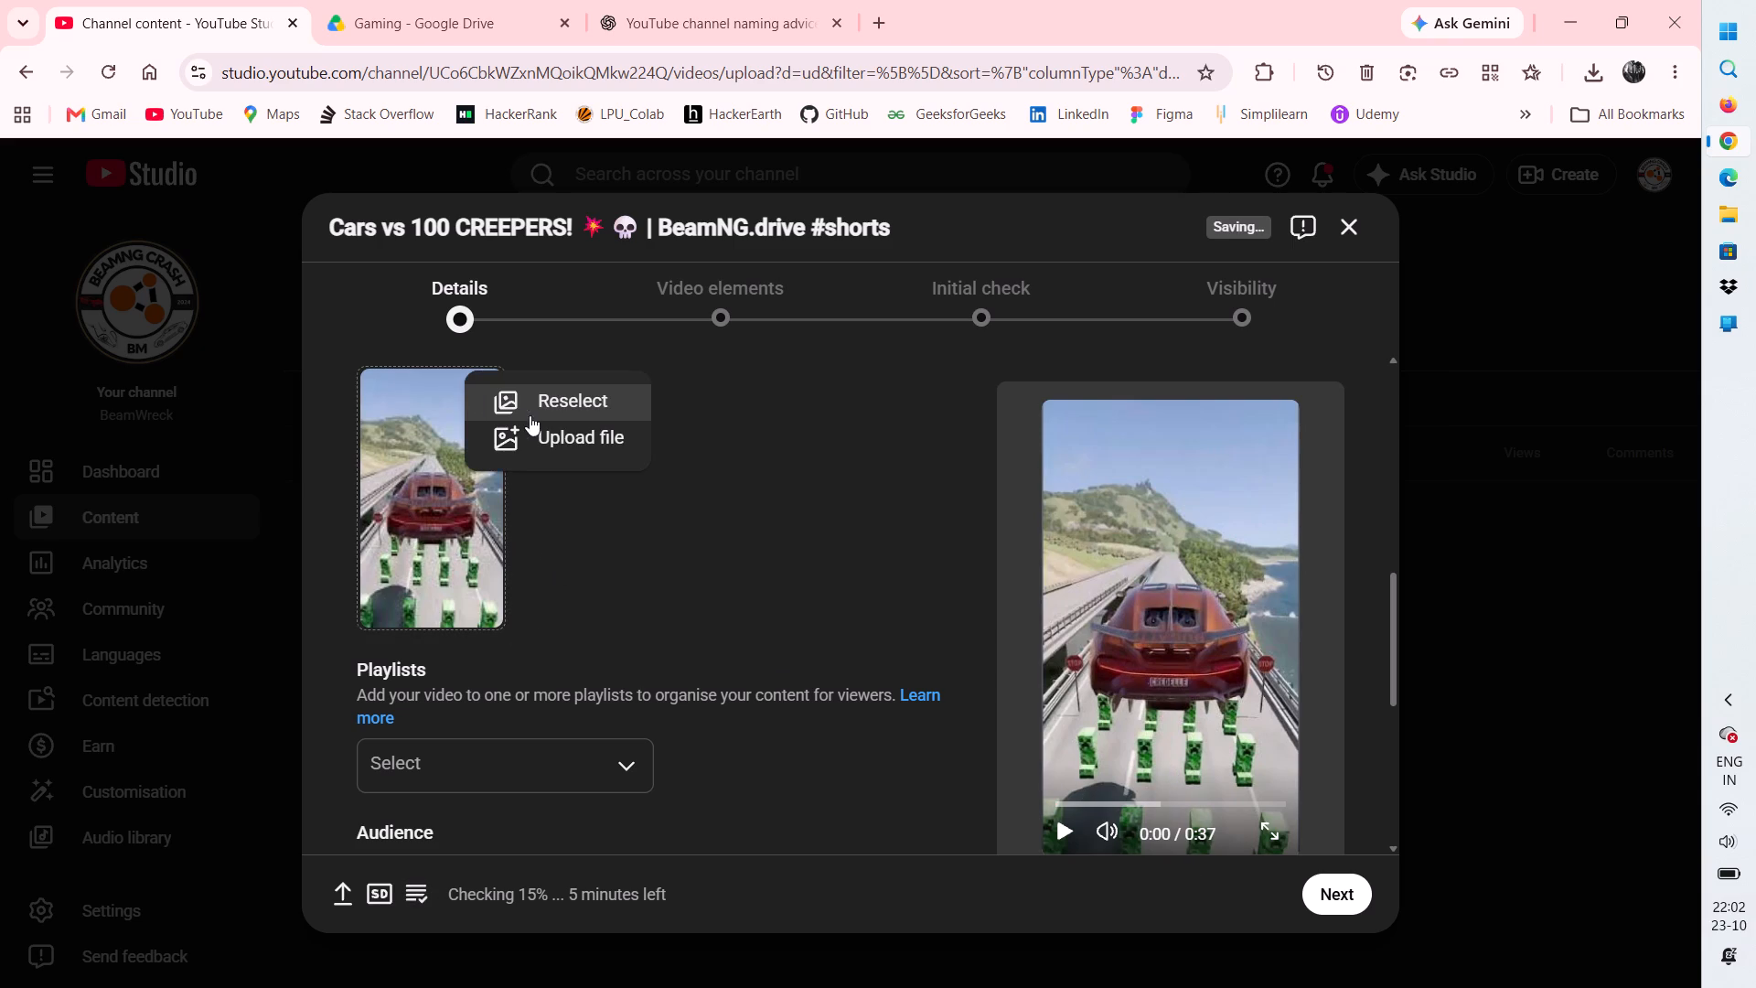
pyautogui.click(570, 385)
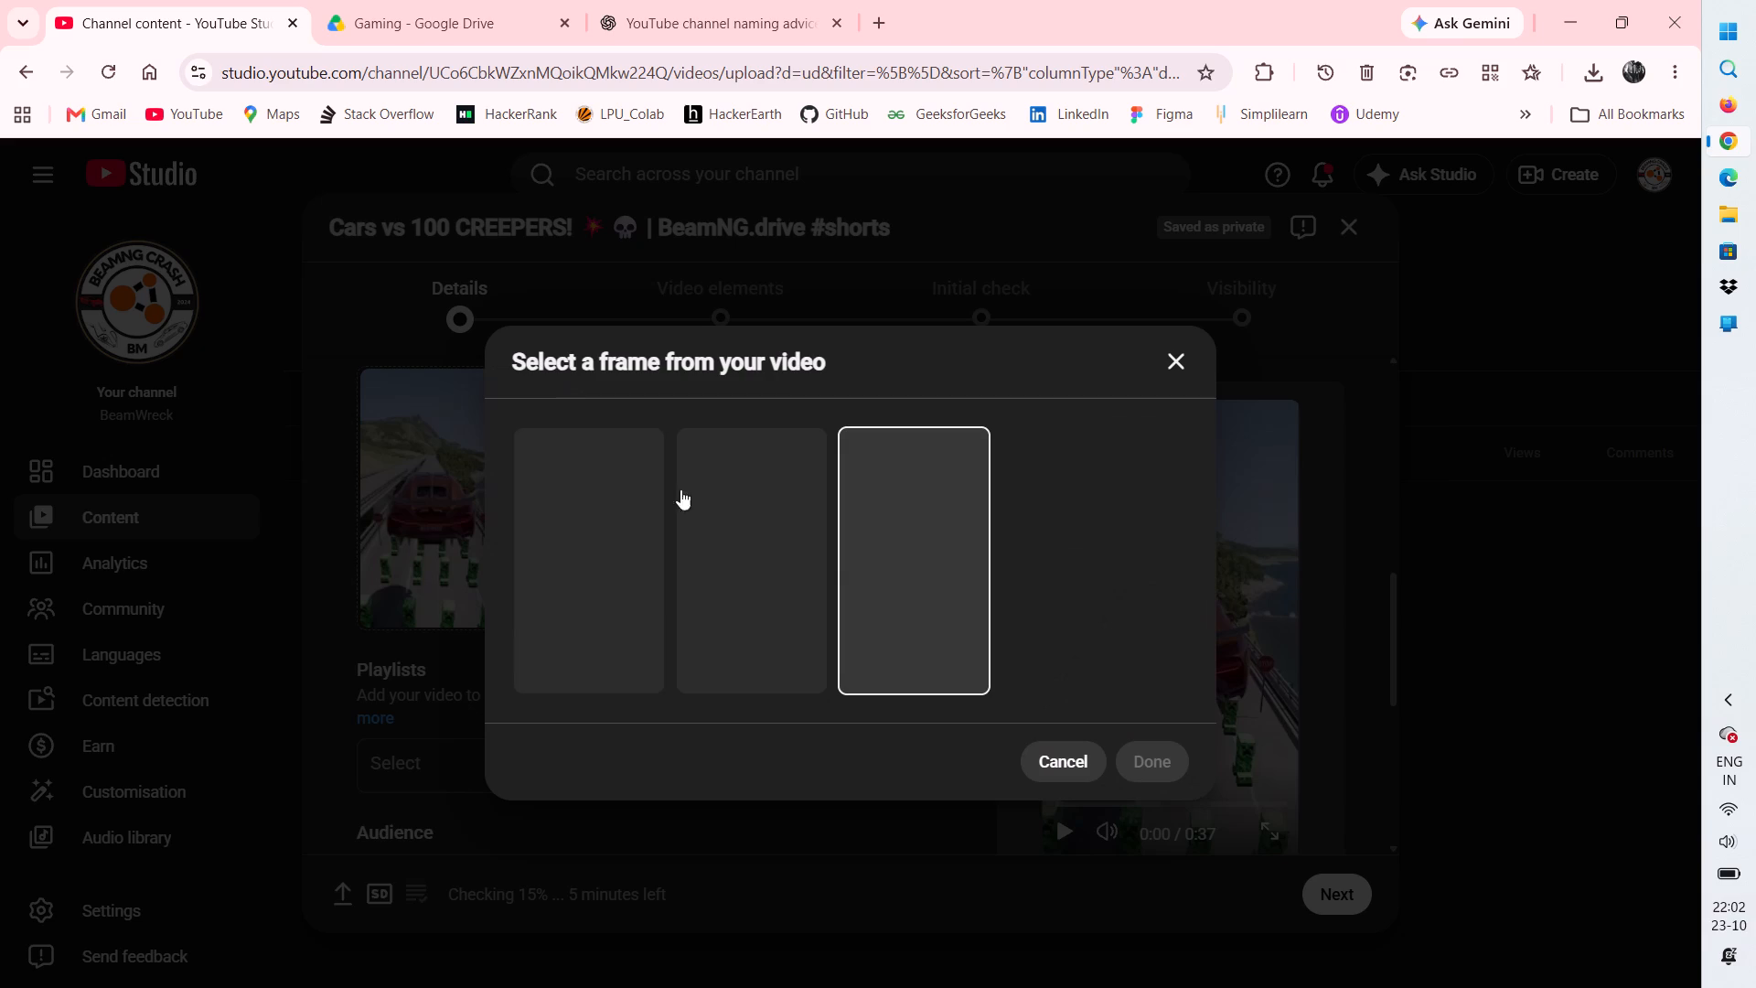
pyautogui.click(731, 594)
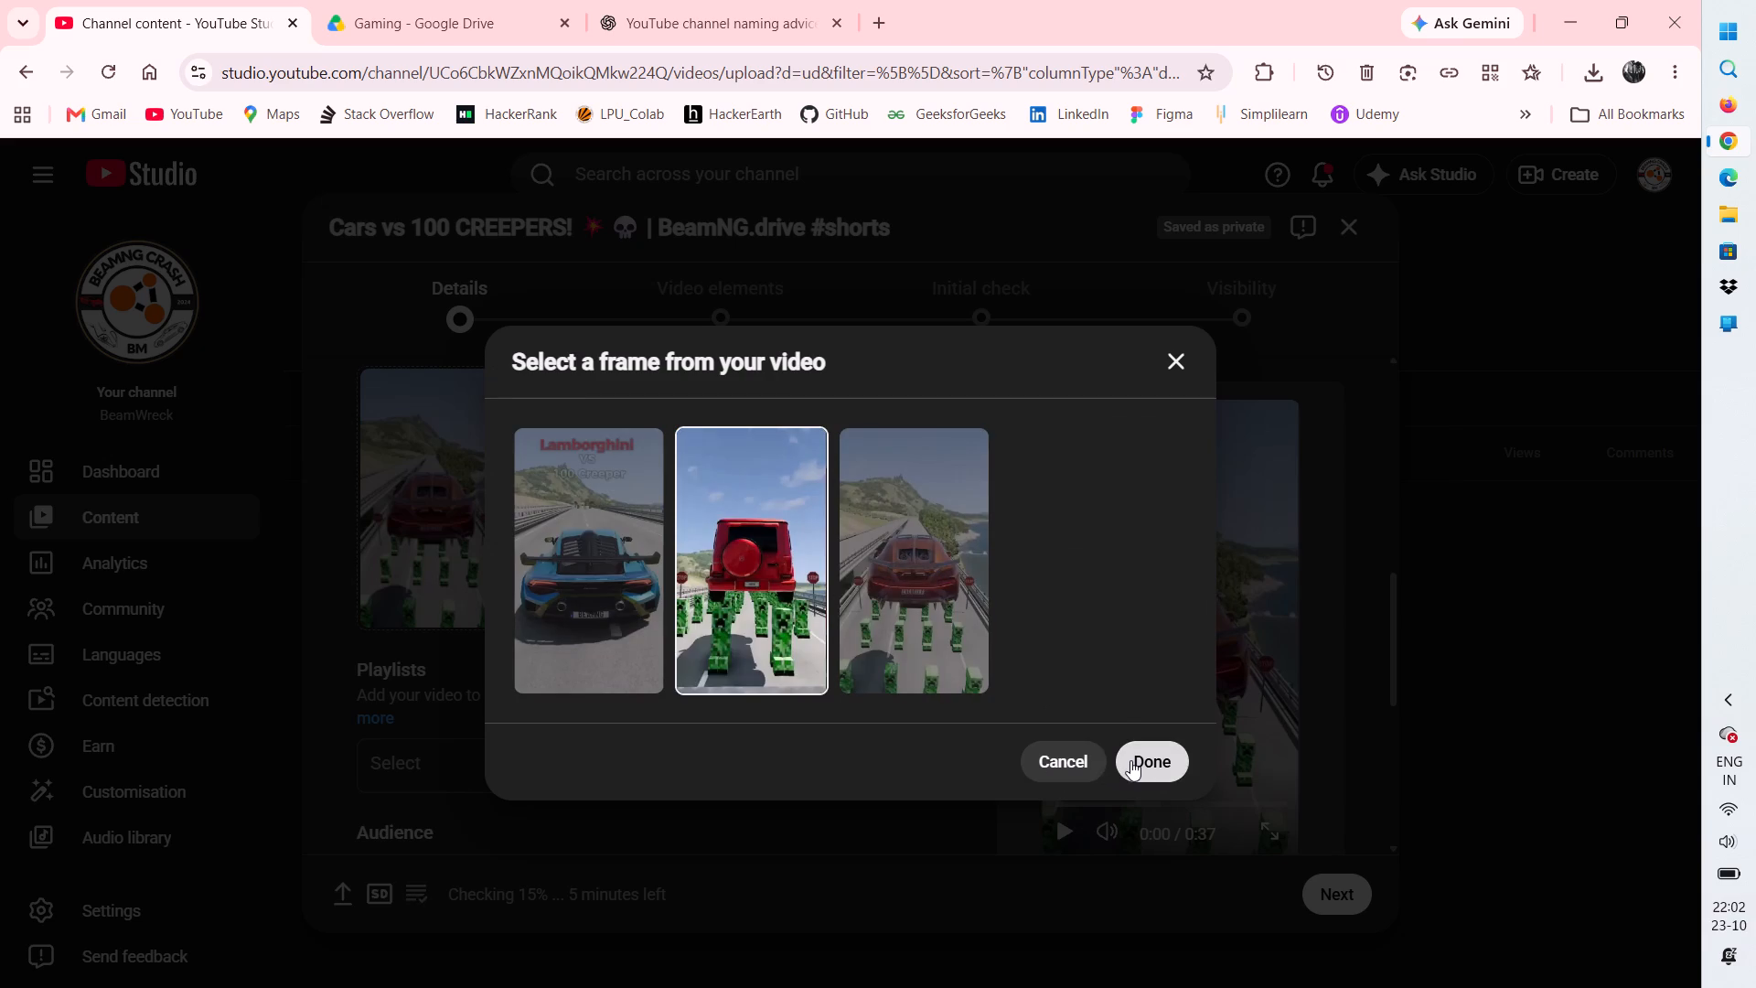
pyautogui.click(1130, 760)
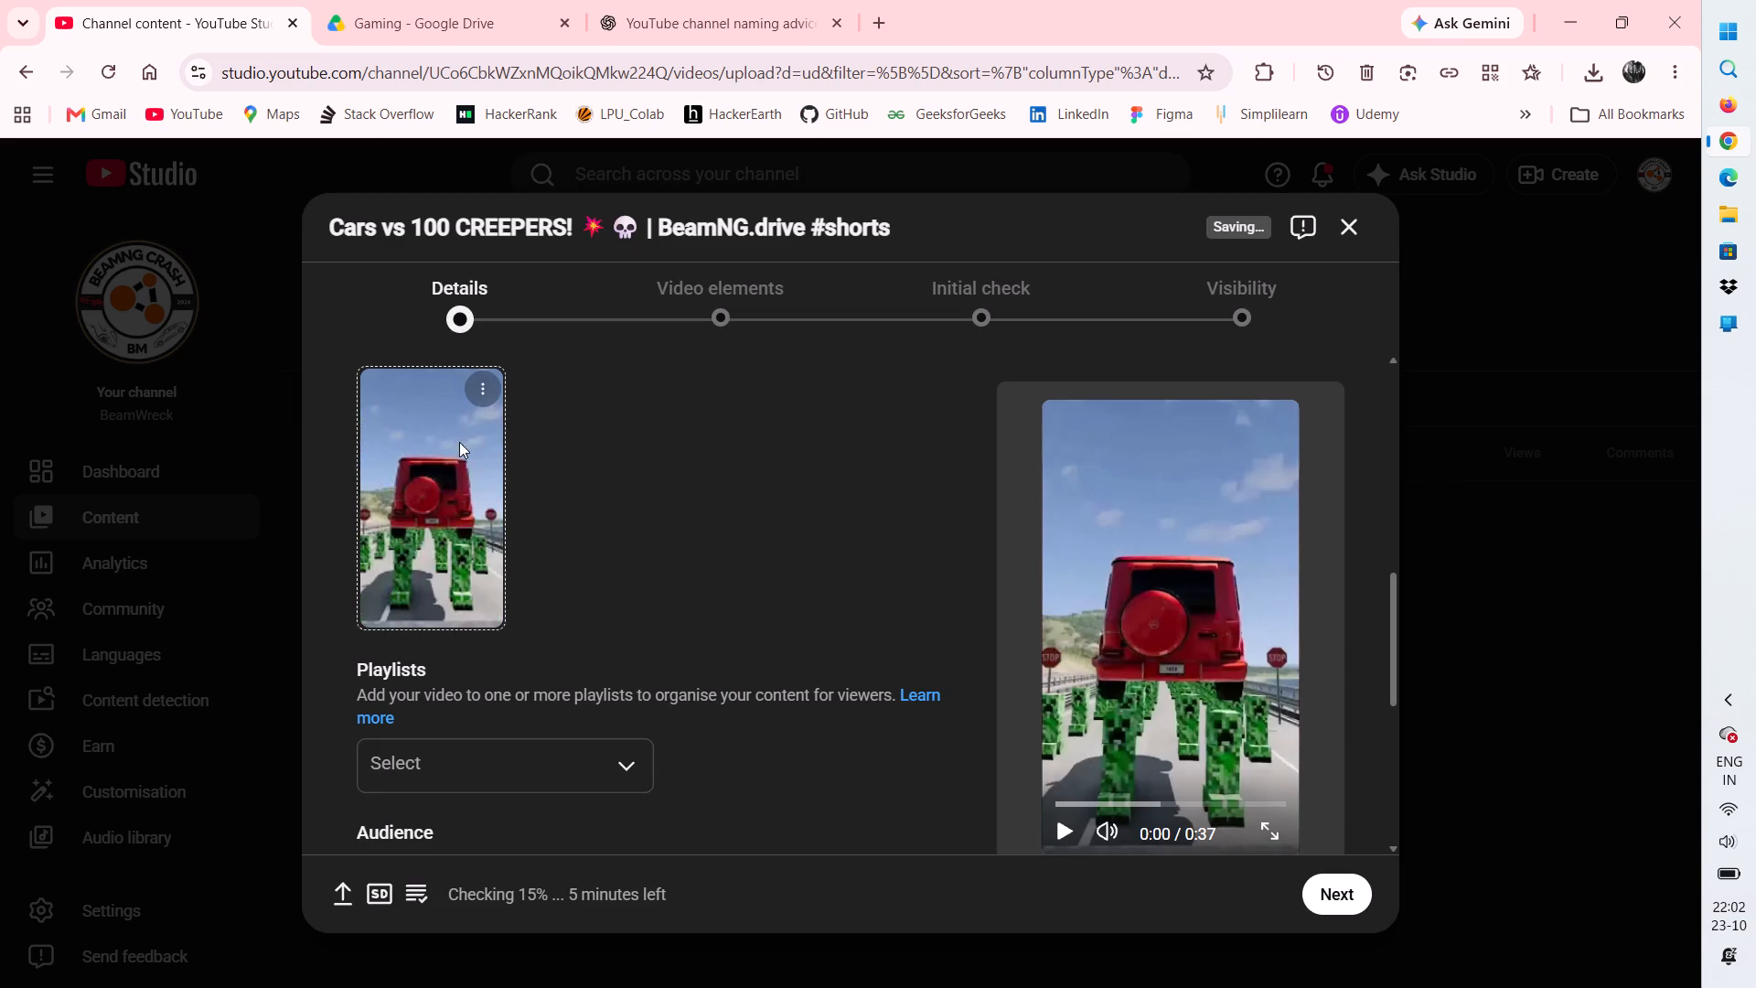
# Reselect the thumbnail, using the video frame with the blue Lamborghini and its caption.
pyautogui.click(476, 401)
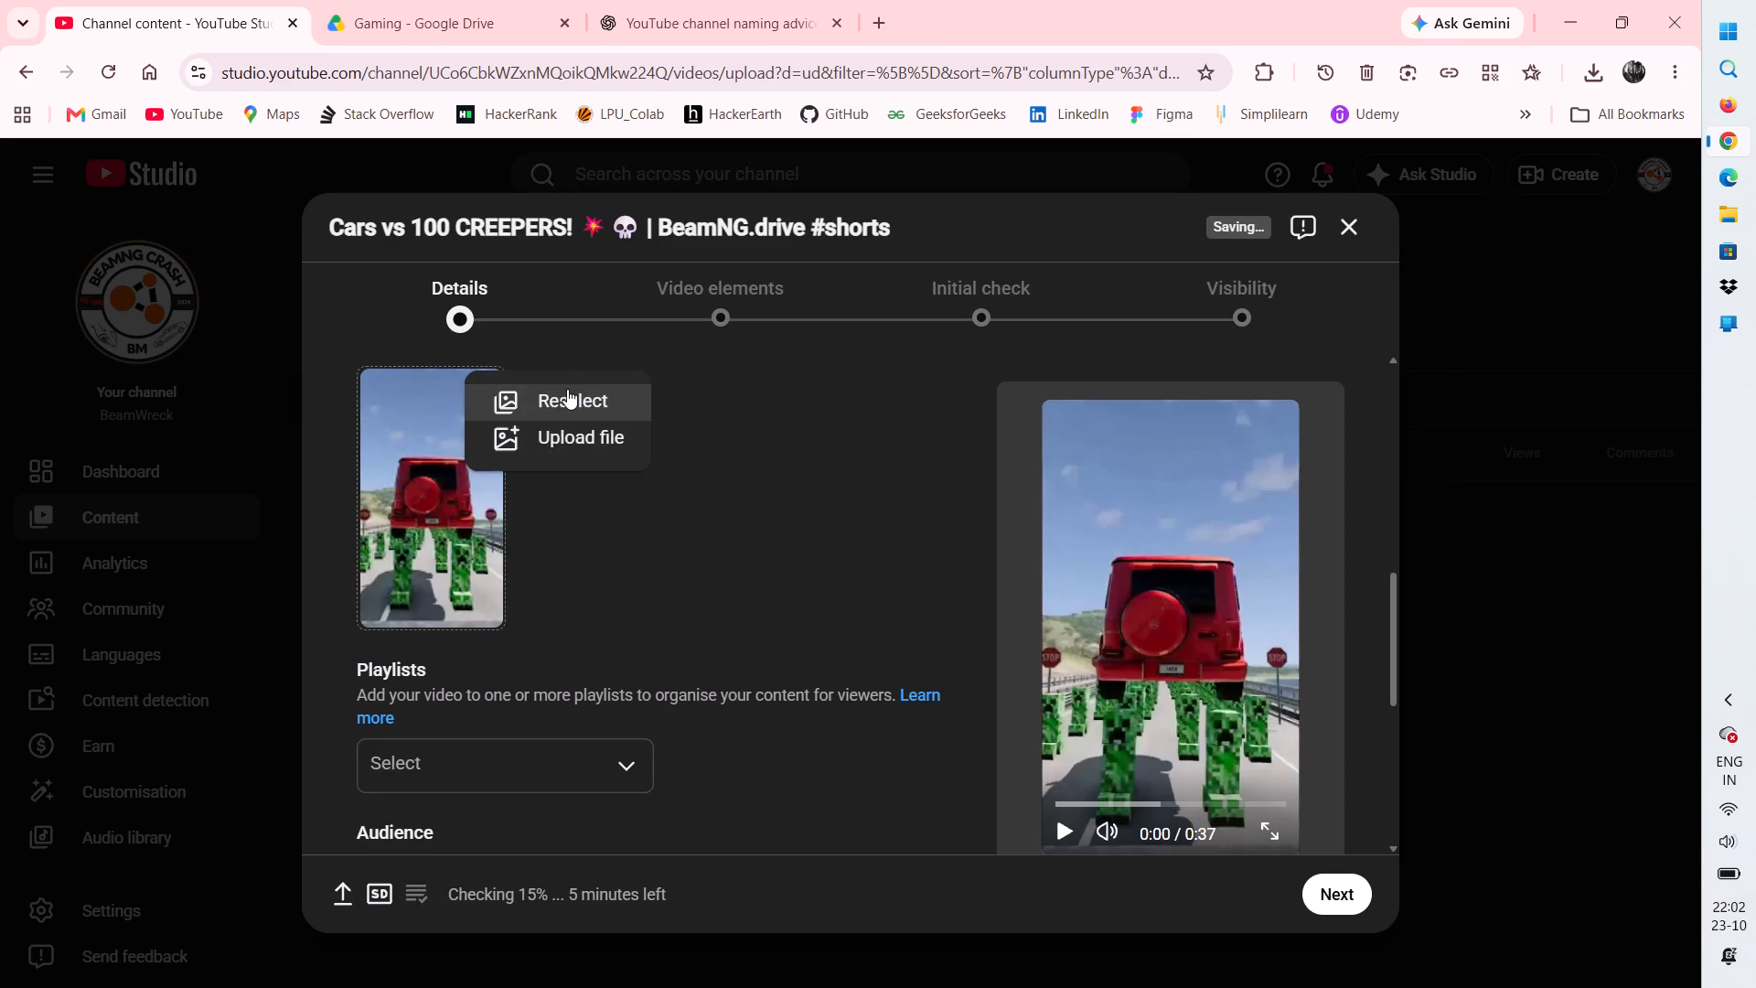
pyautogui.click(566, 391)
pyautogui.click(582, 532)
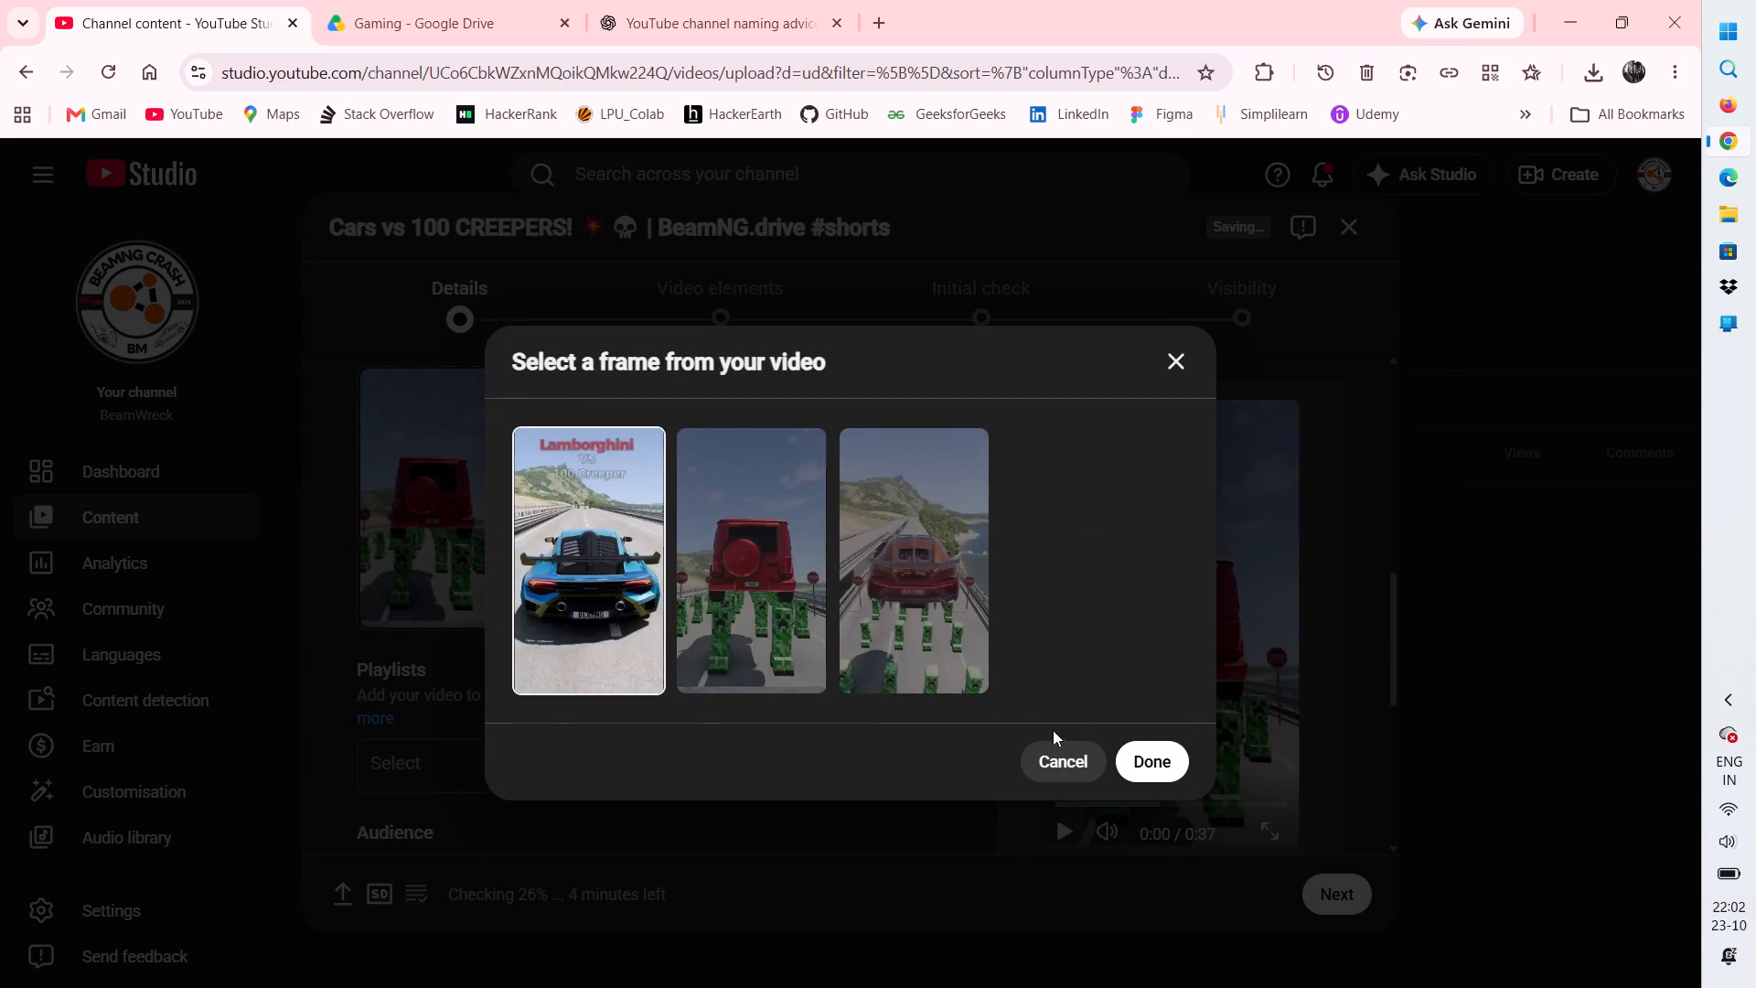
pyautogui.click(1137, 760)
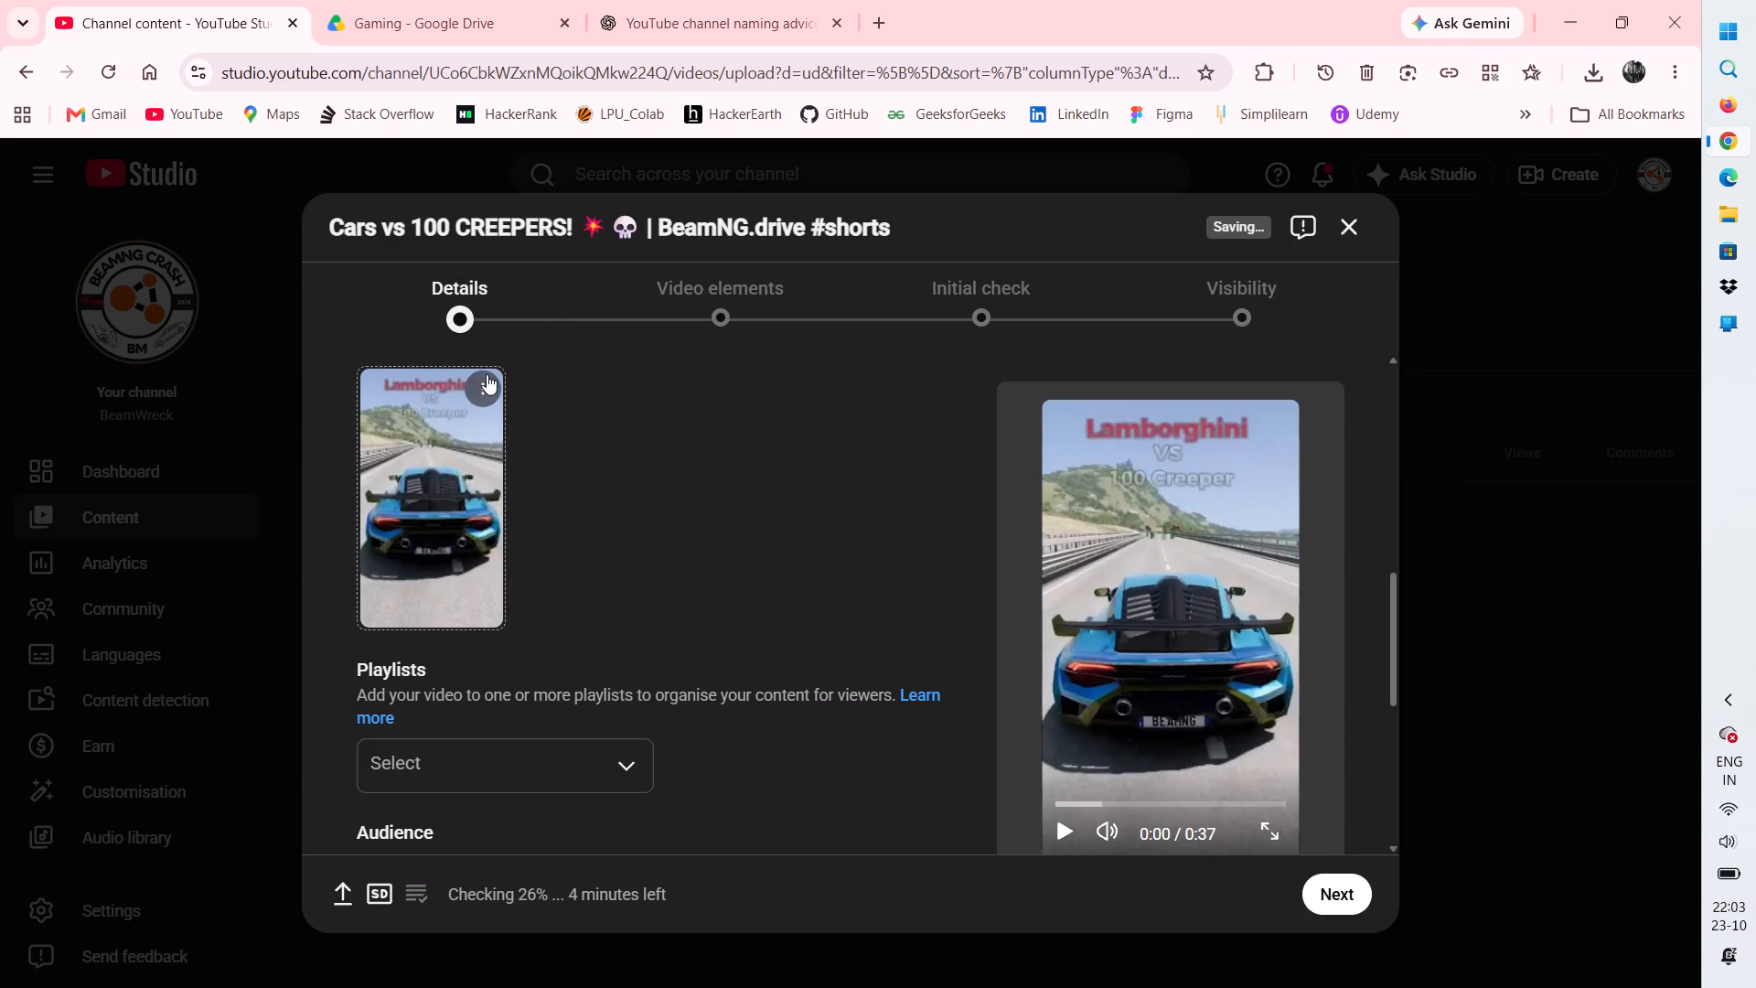
# Reselect the thumbnail, using the video frame with the dark red sports car and rows of creepers.
pyautogui.click(485, 381)
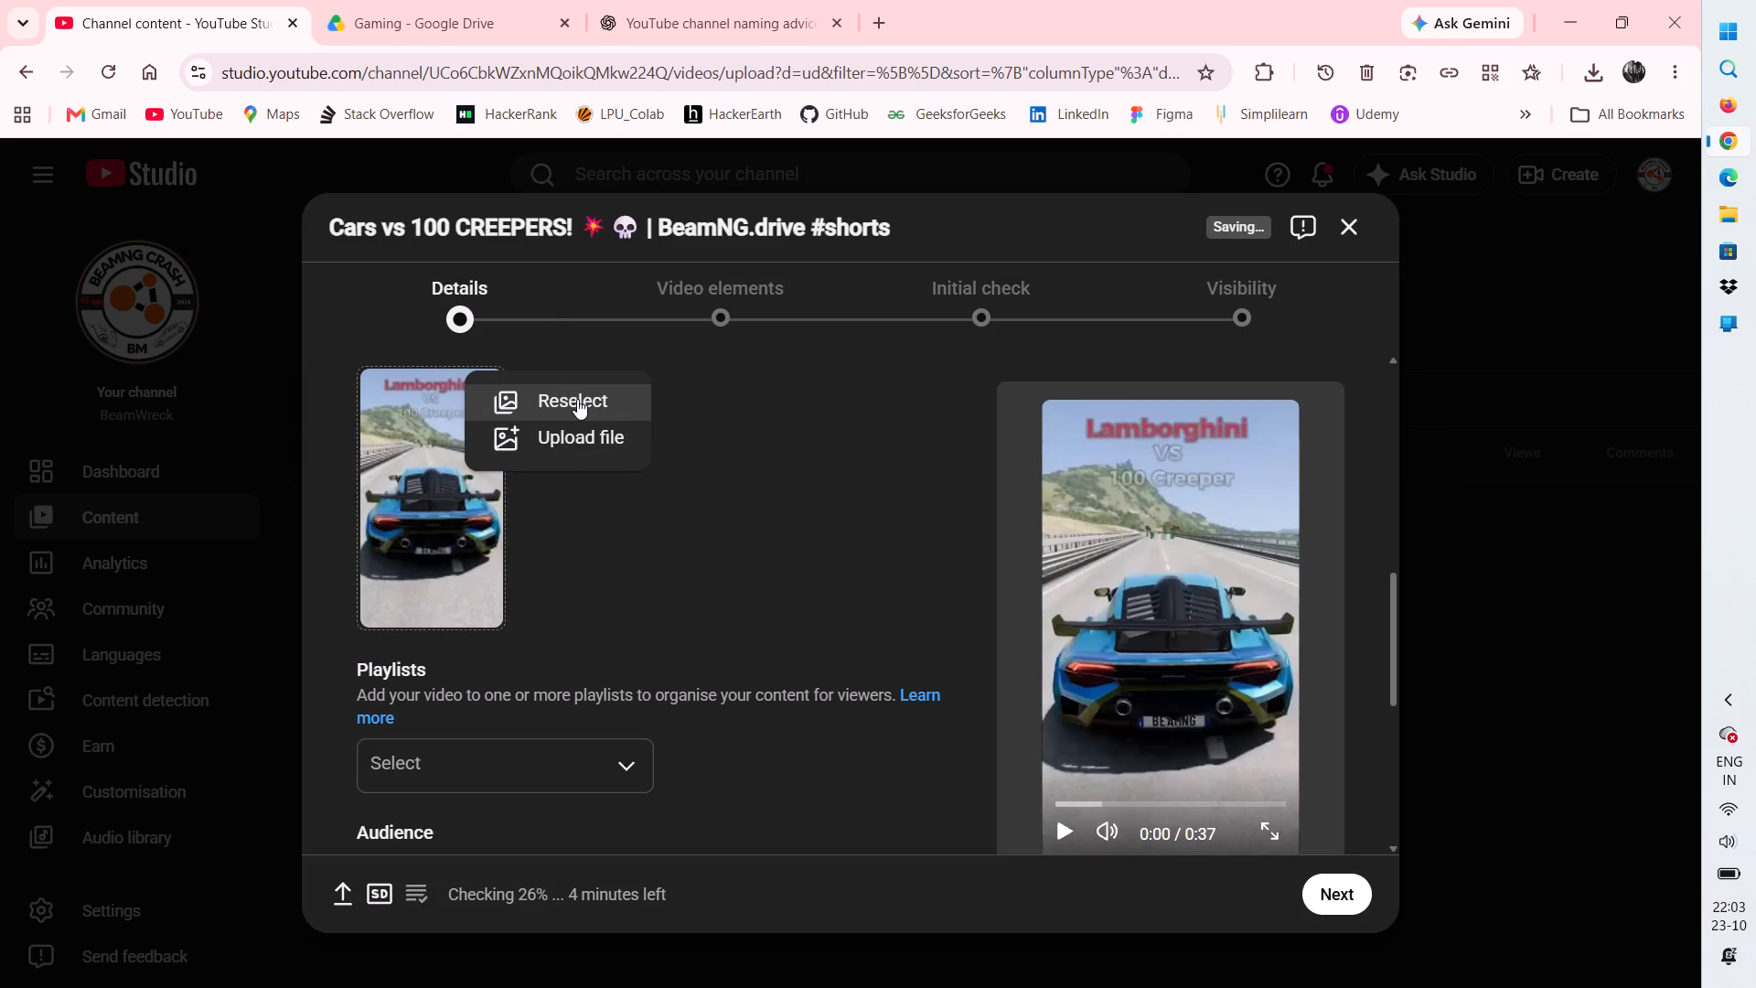
pyautogui.click(577, 399)
pyautogui.click(973, 542)
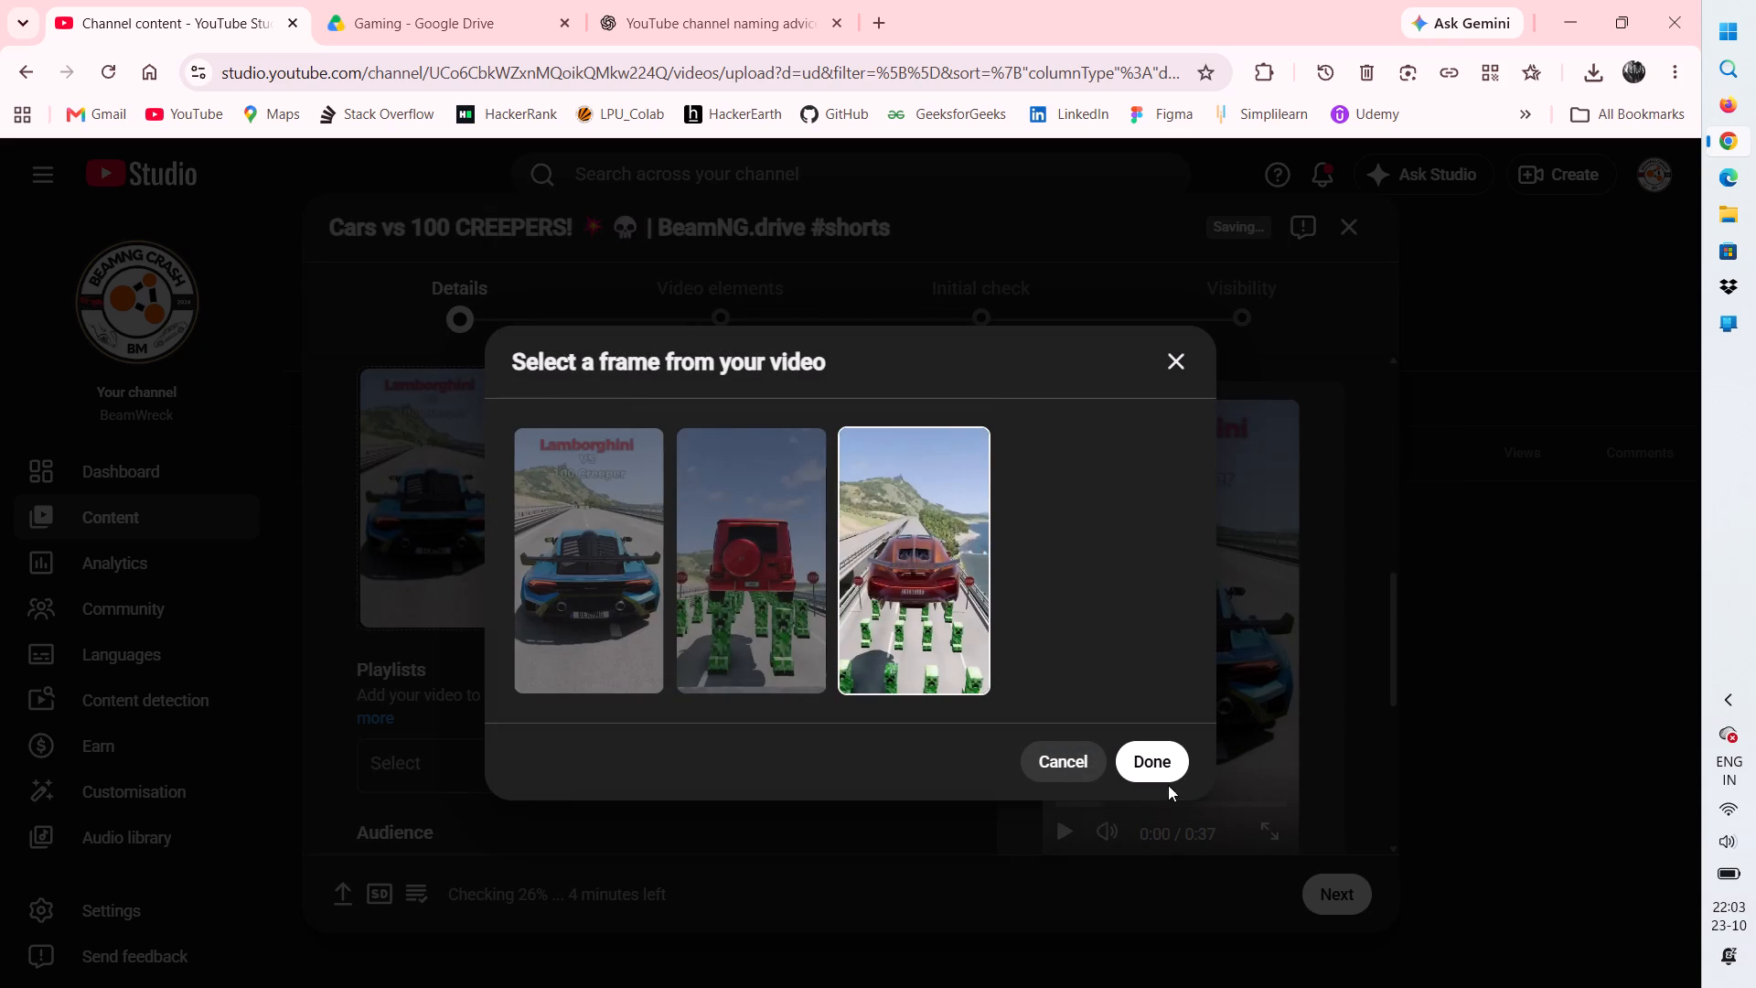
pyautogui.click(1168, 781)
# Check which playlists are available for the video and close the list without choosing one.
pyautogui.scroll(-1, 705, 755)
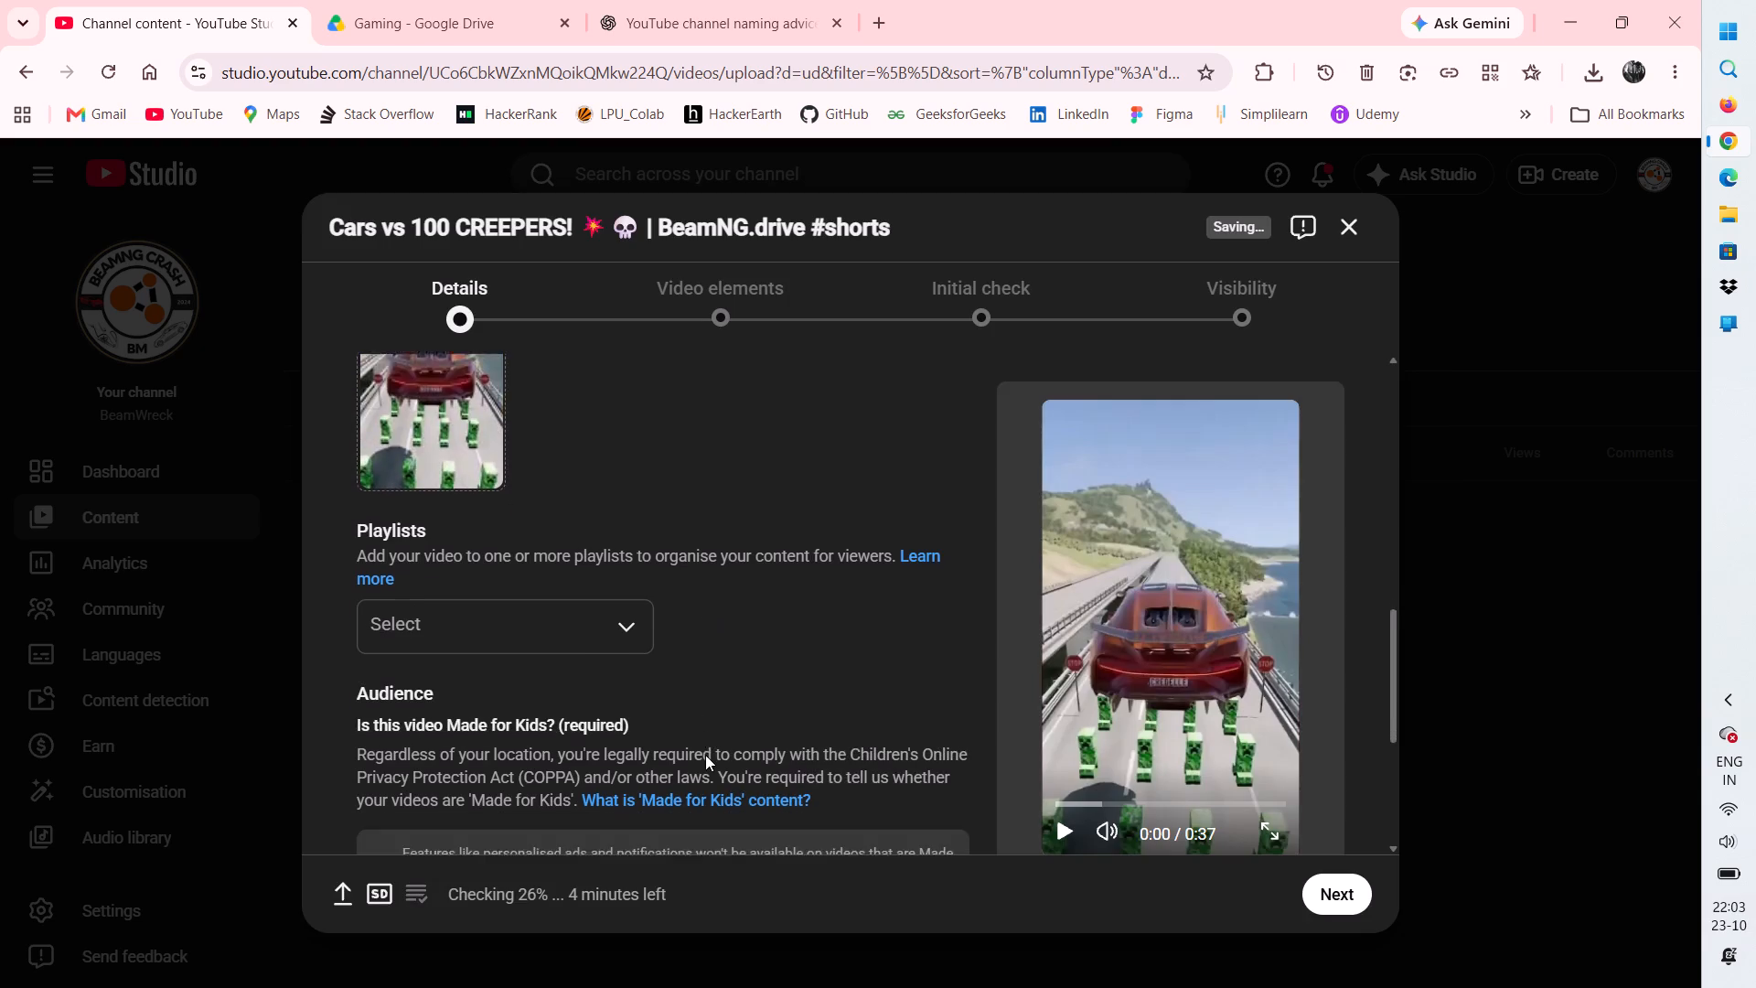
pyautogui.scroll(-1, 705, 755)
pyautogui.click(540, 454)
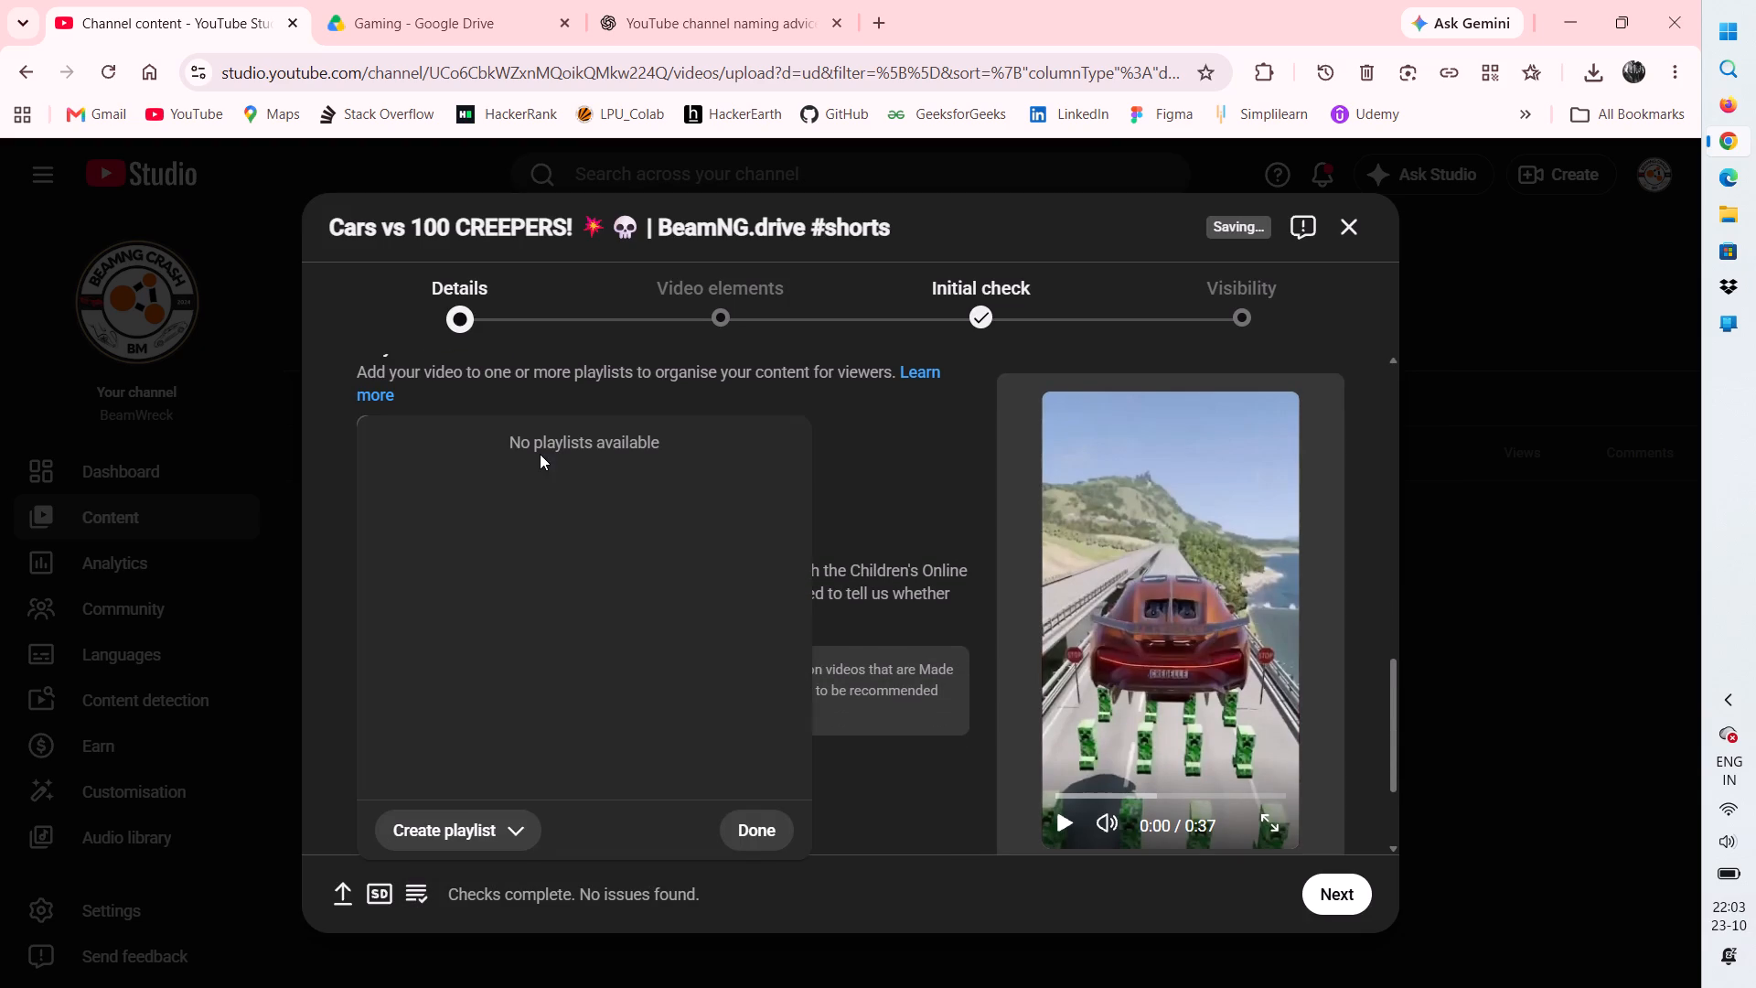
pyautogui.click(752, 839)
# Set the audience to "No, it's not Made for Kids" and continue to the video elements.
pyautogui.scroll(-2, 752, 839)
pyautogui.click(364, 631)
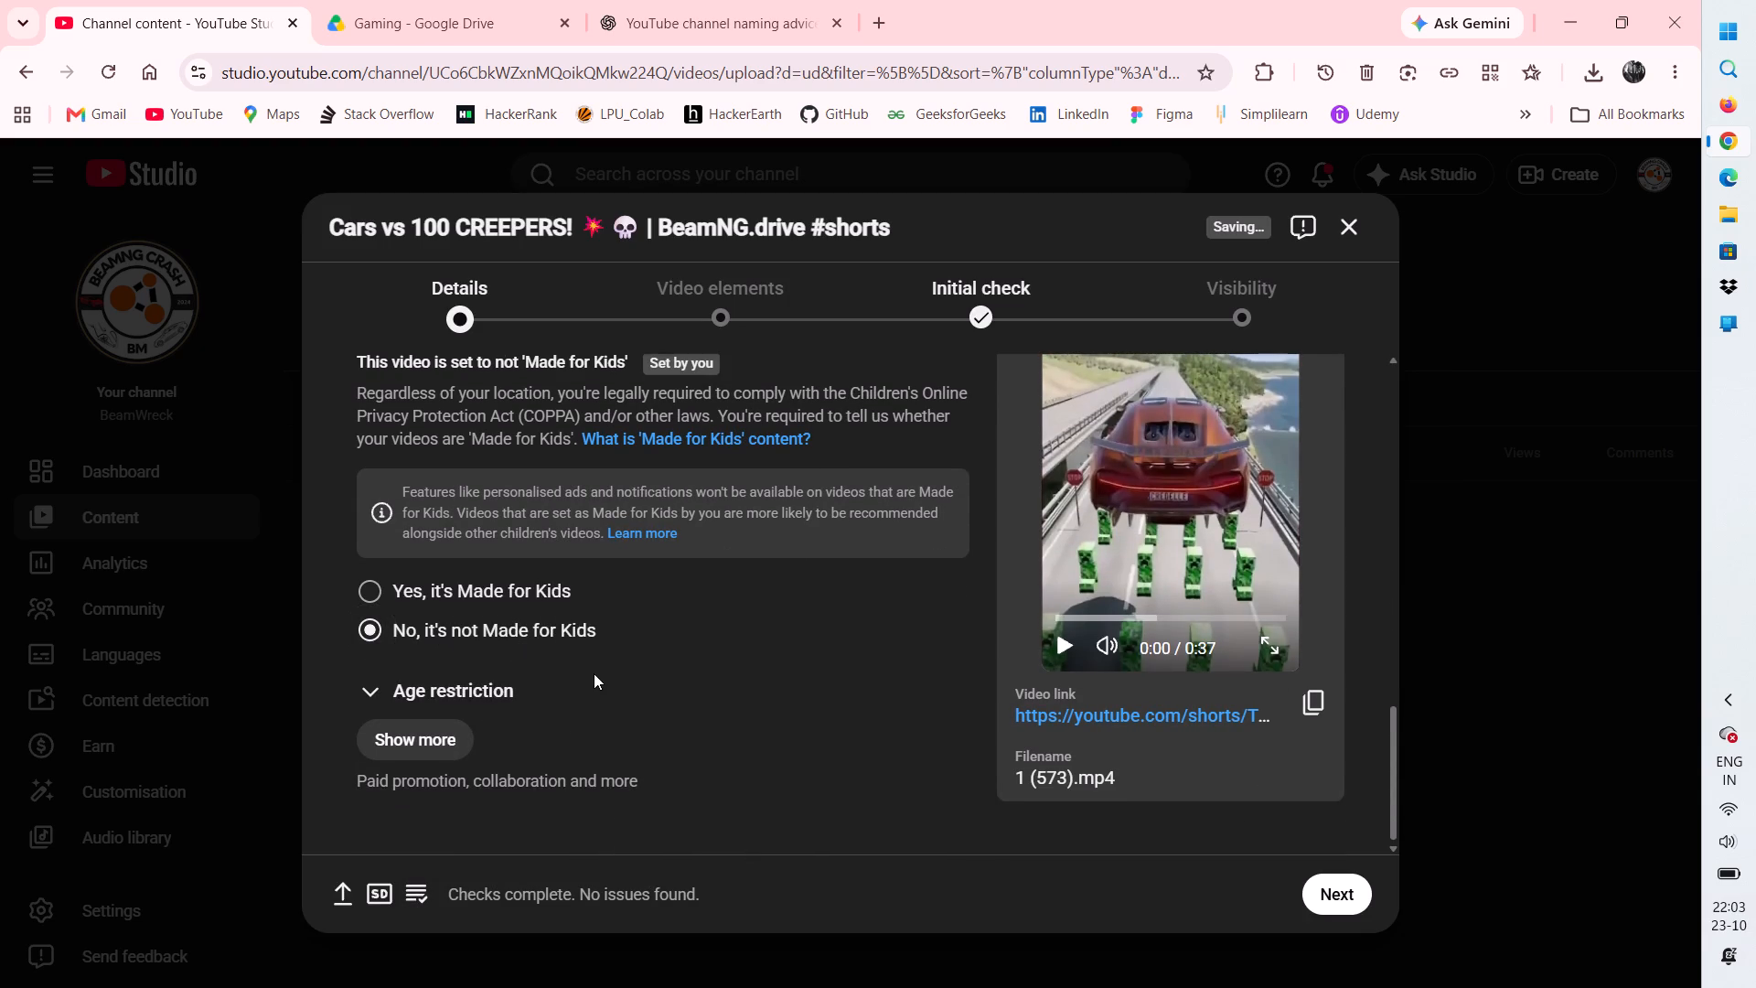
pyautogui.scroll(-2, 595, 675)
pyautogui.click(1340, 881)
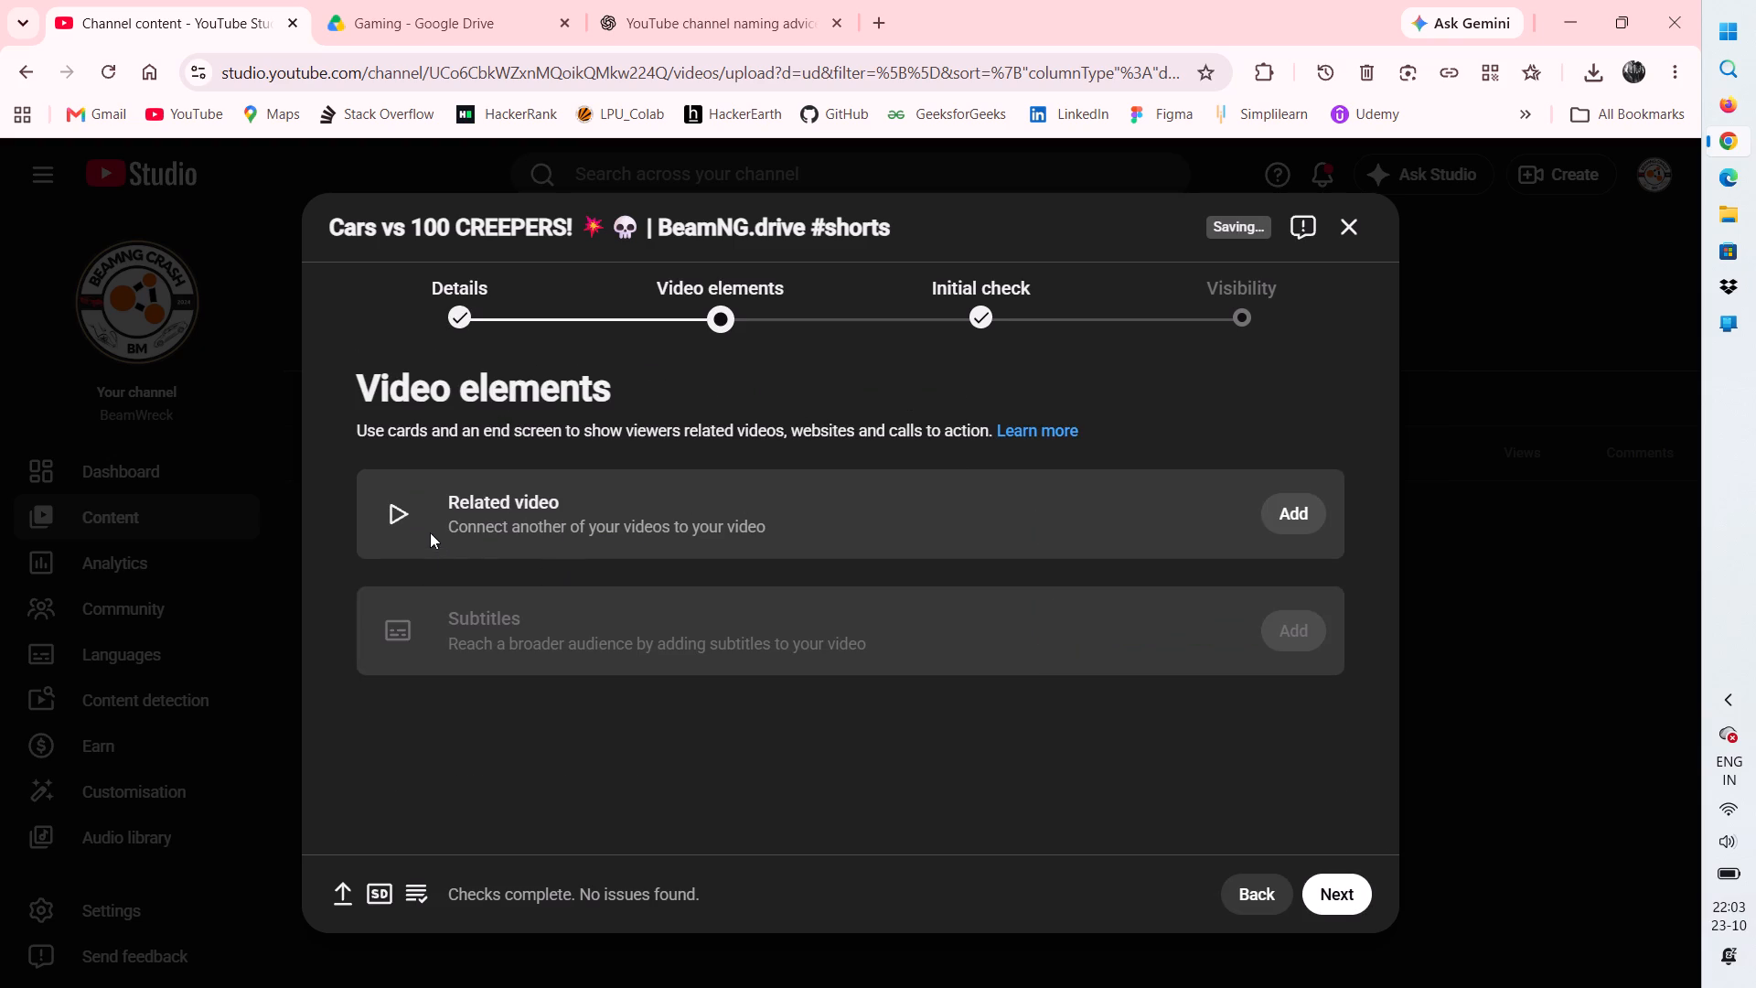
# Add "Bus vs Massive Pit BeamNG Drive" as the related video and continue to the initial check.
pyautogui.click(391, 518)
pyautogui.click(1290, 499)
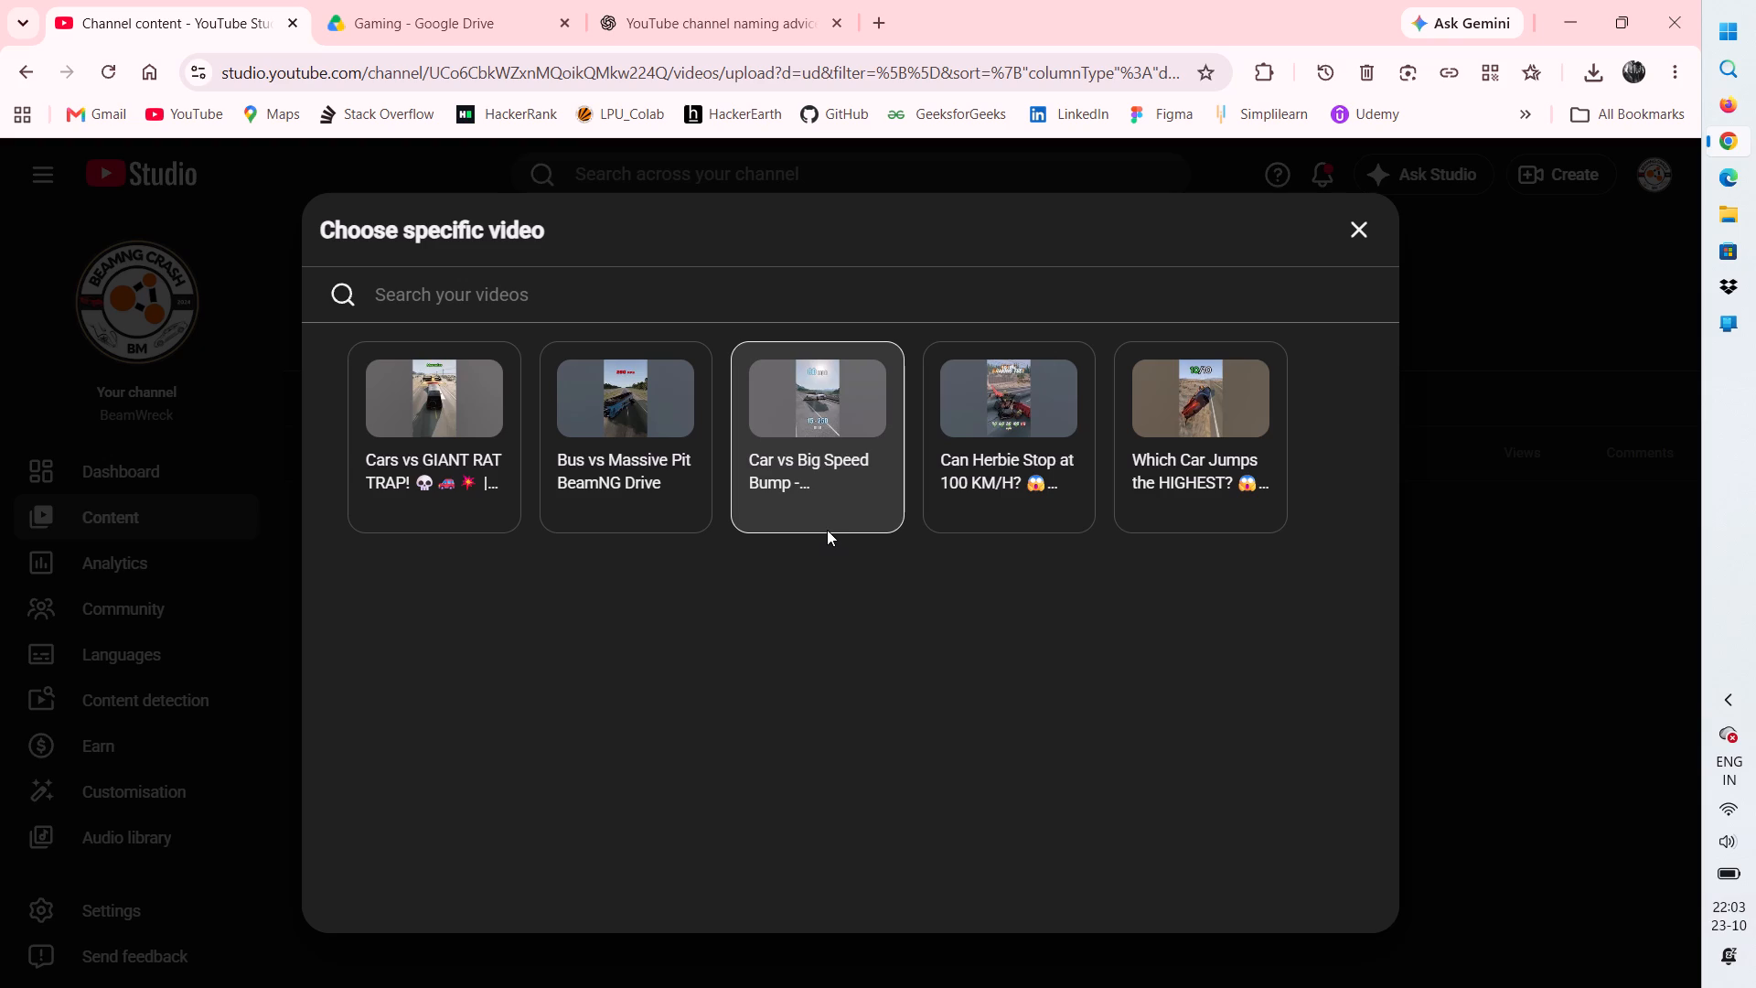
pyautogui.click(646, 403)
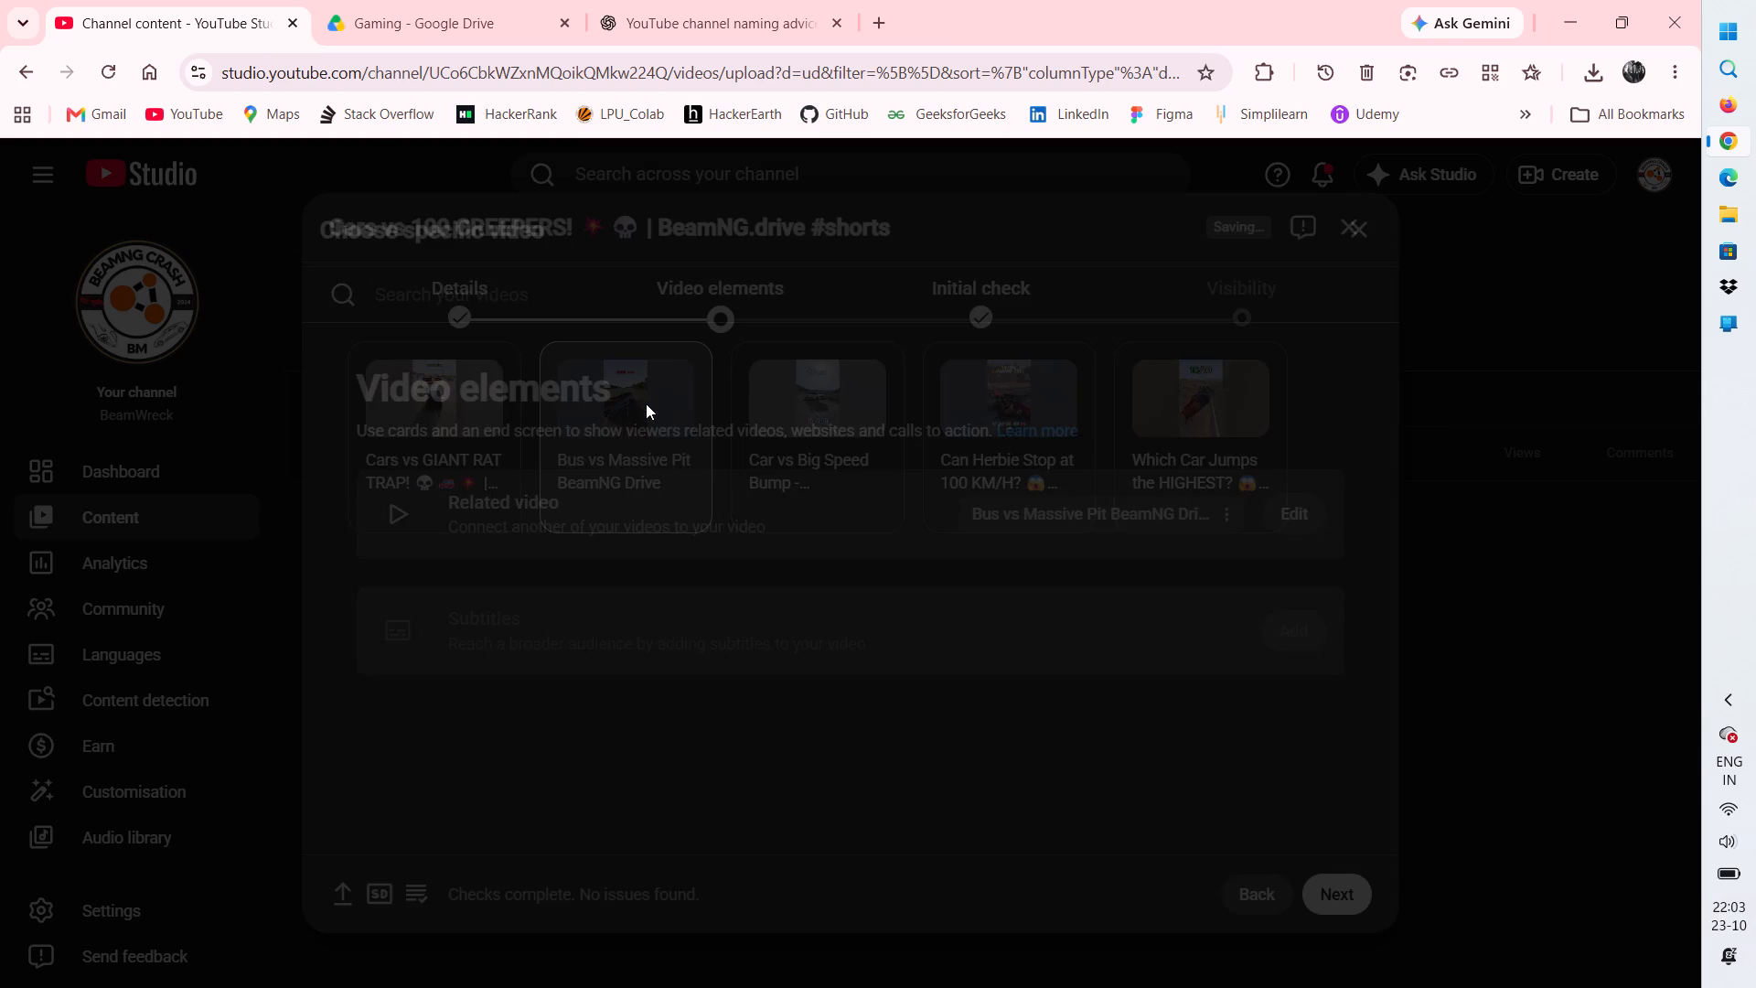
pyautogui.click(1351, 885)
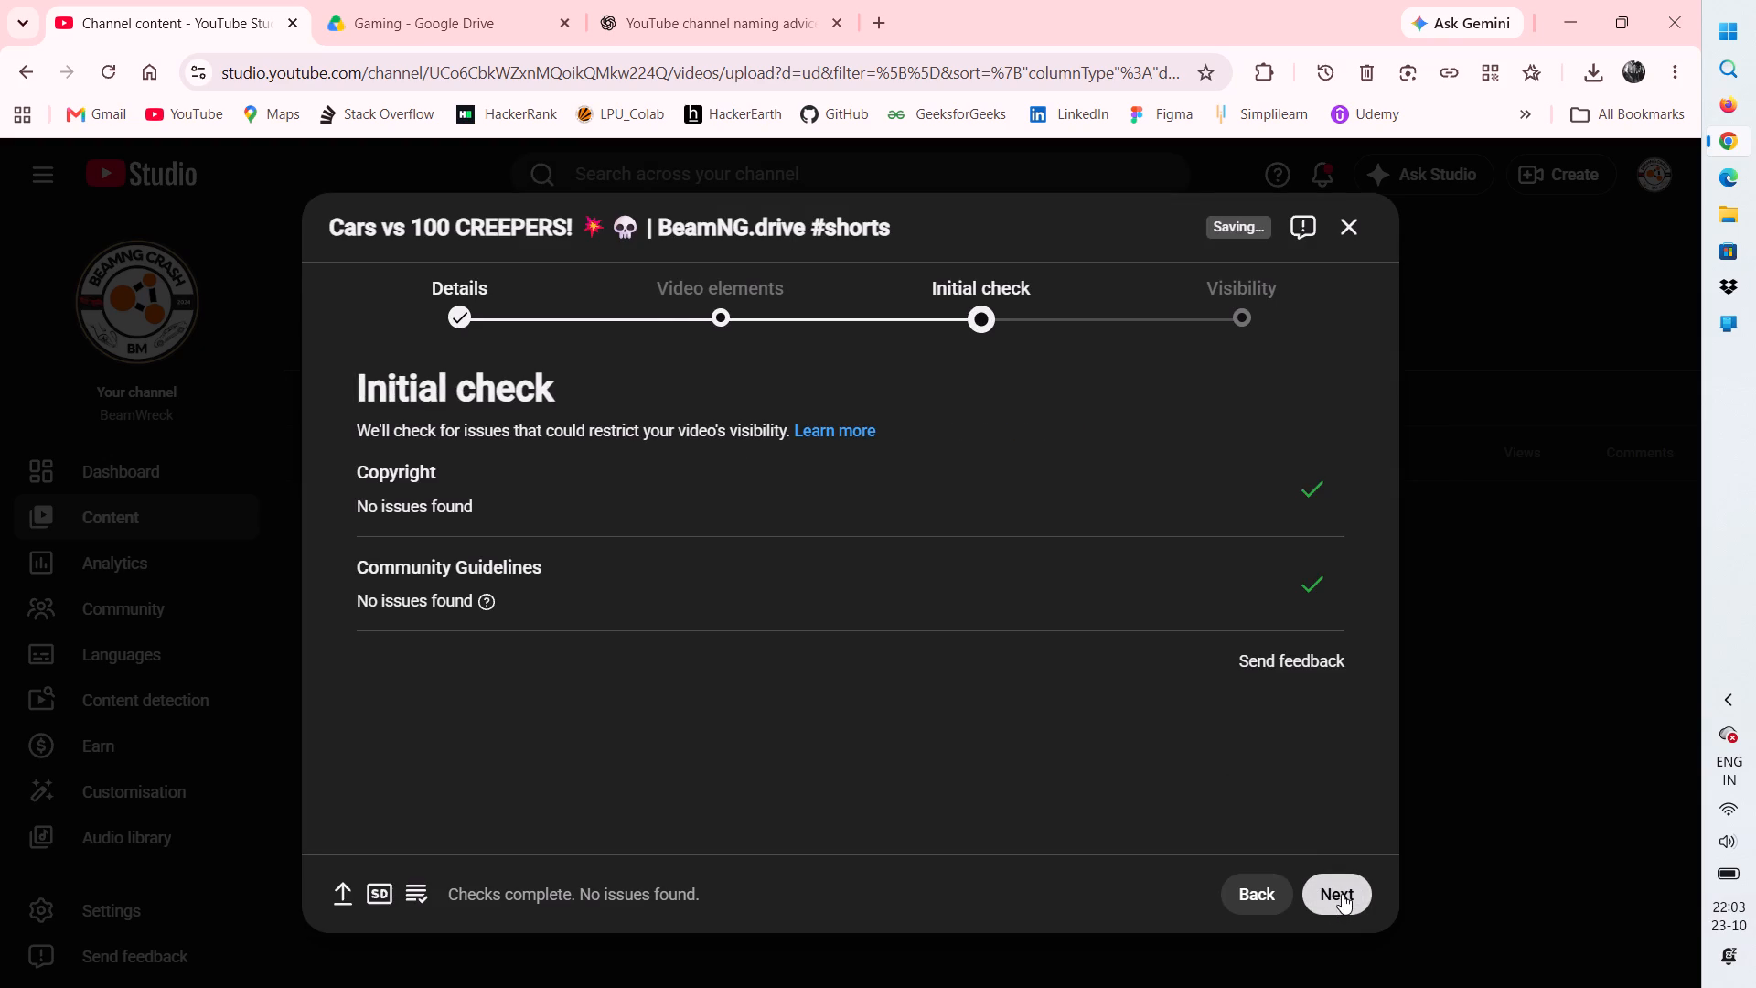
# Set the video's visibility to Public, publish it and close the sharing confirmation.
pyautogui.click(1342, 894)
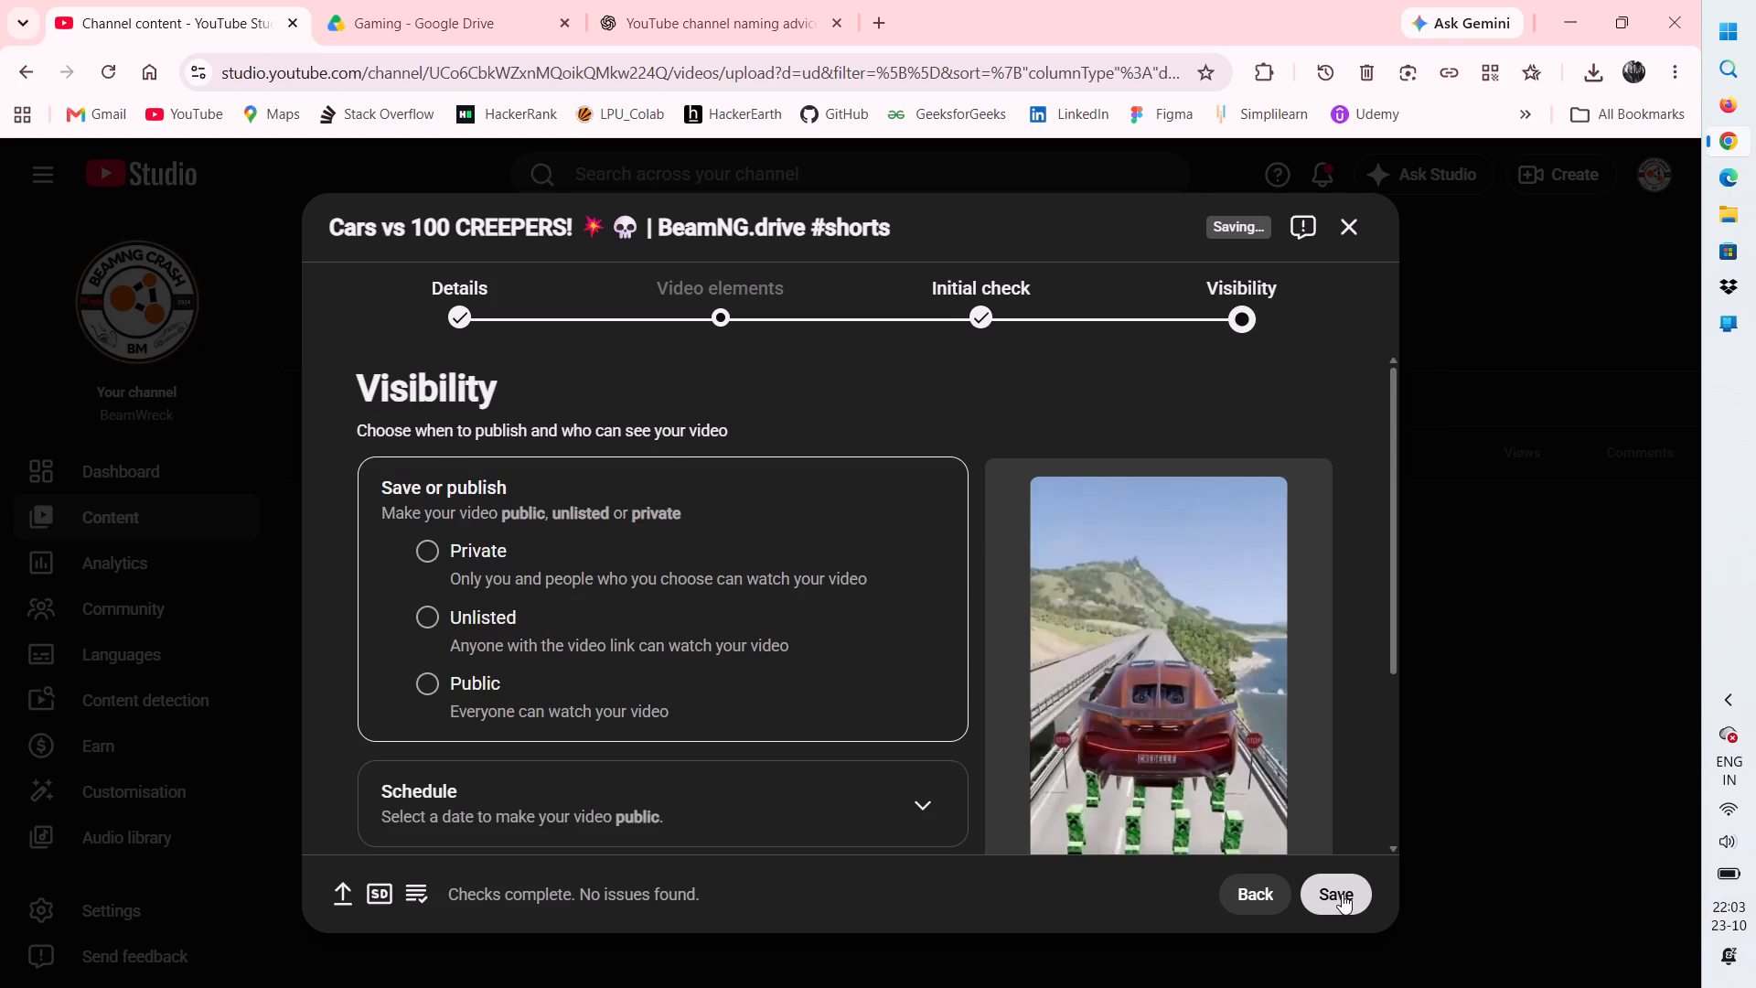
pyautogui.click(426, 676)
pyautogui.scroll(-2, 655, 684)
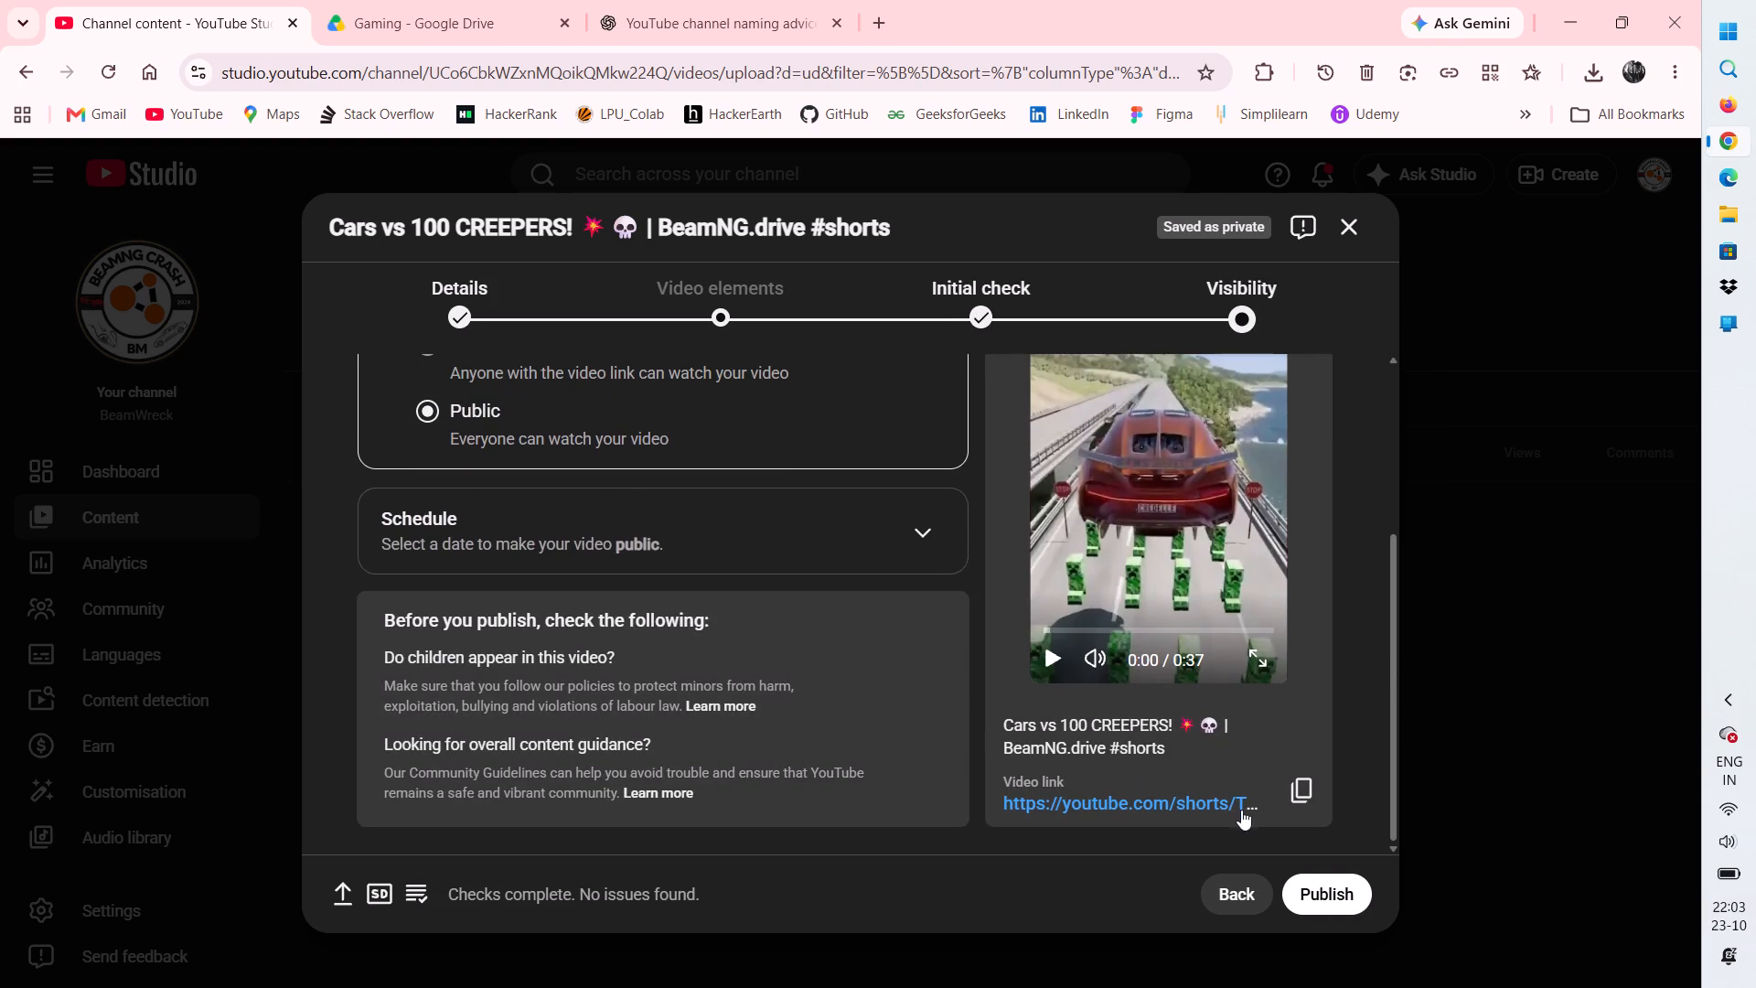
pyautogui.click(1326, 892)
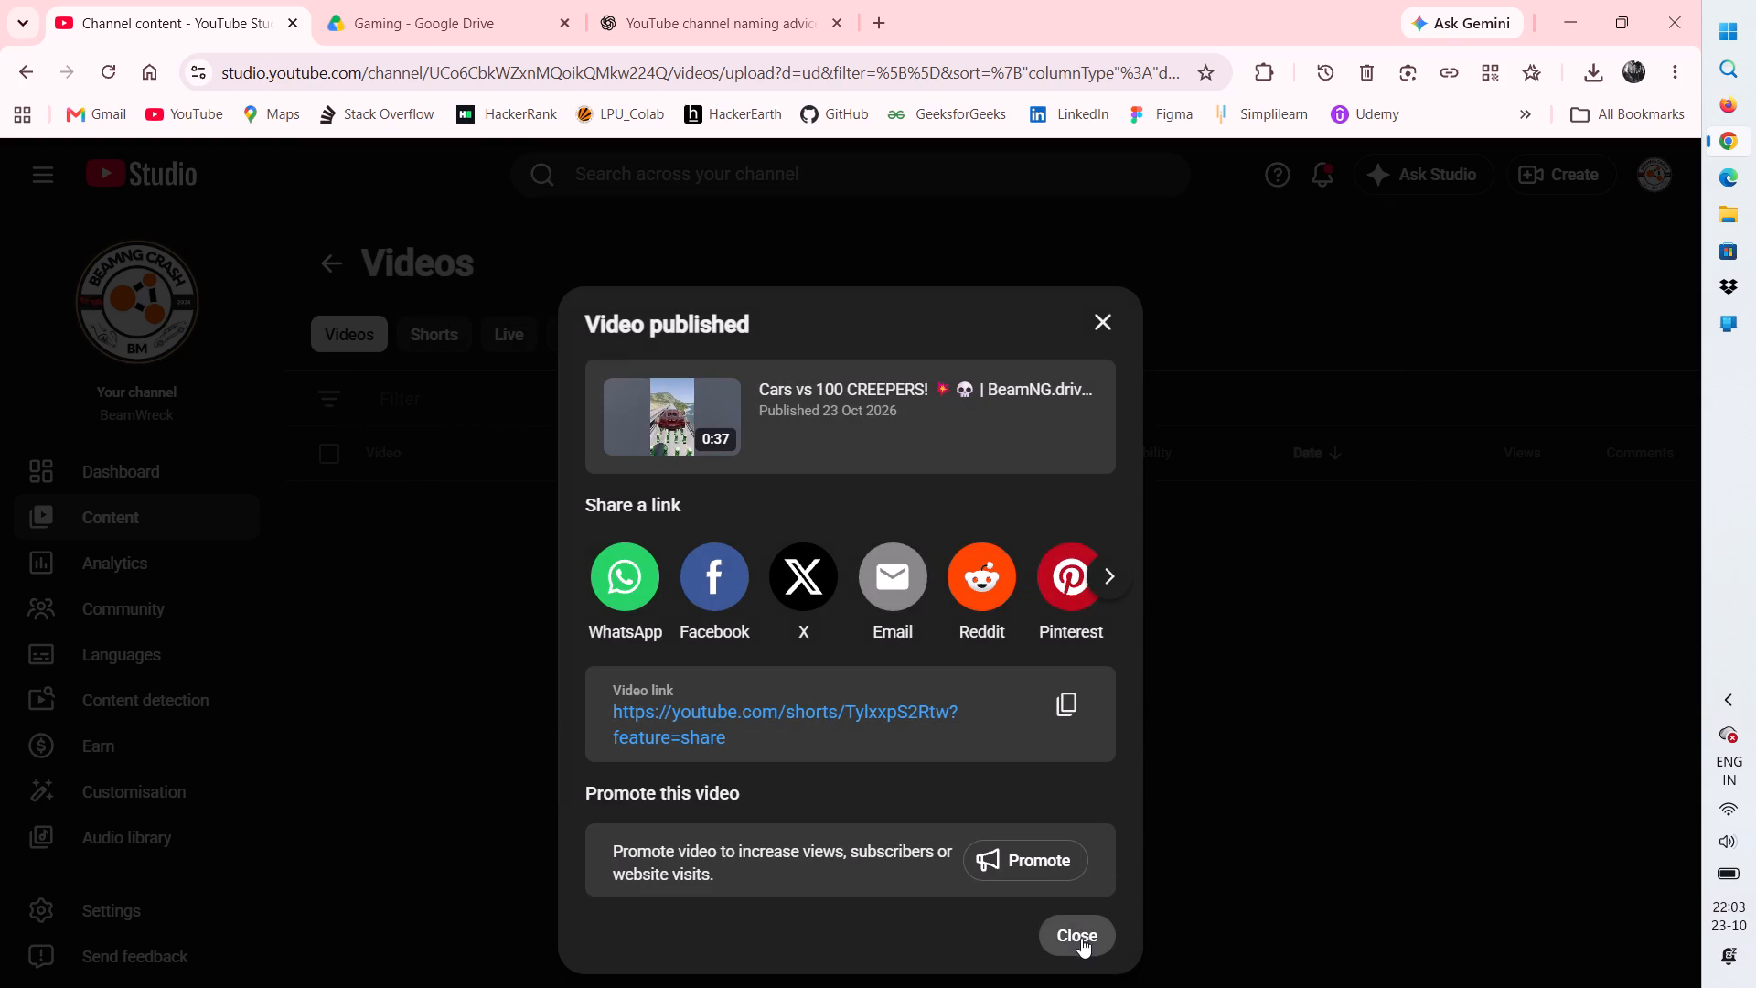
pyautogui.click(1078, 940)
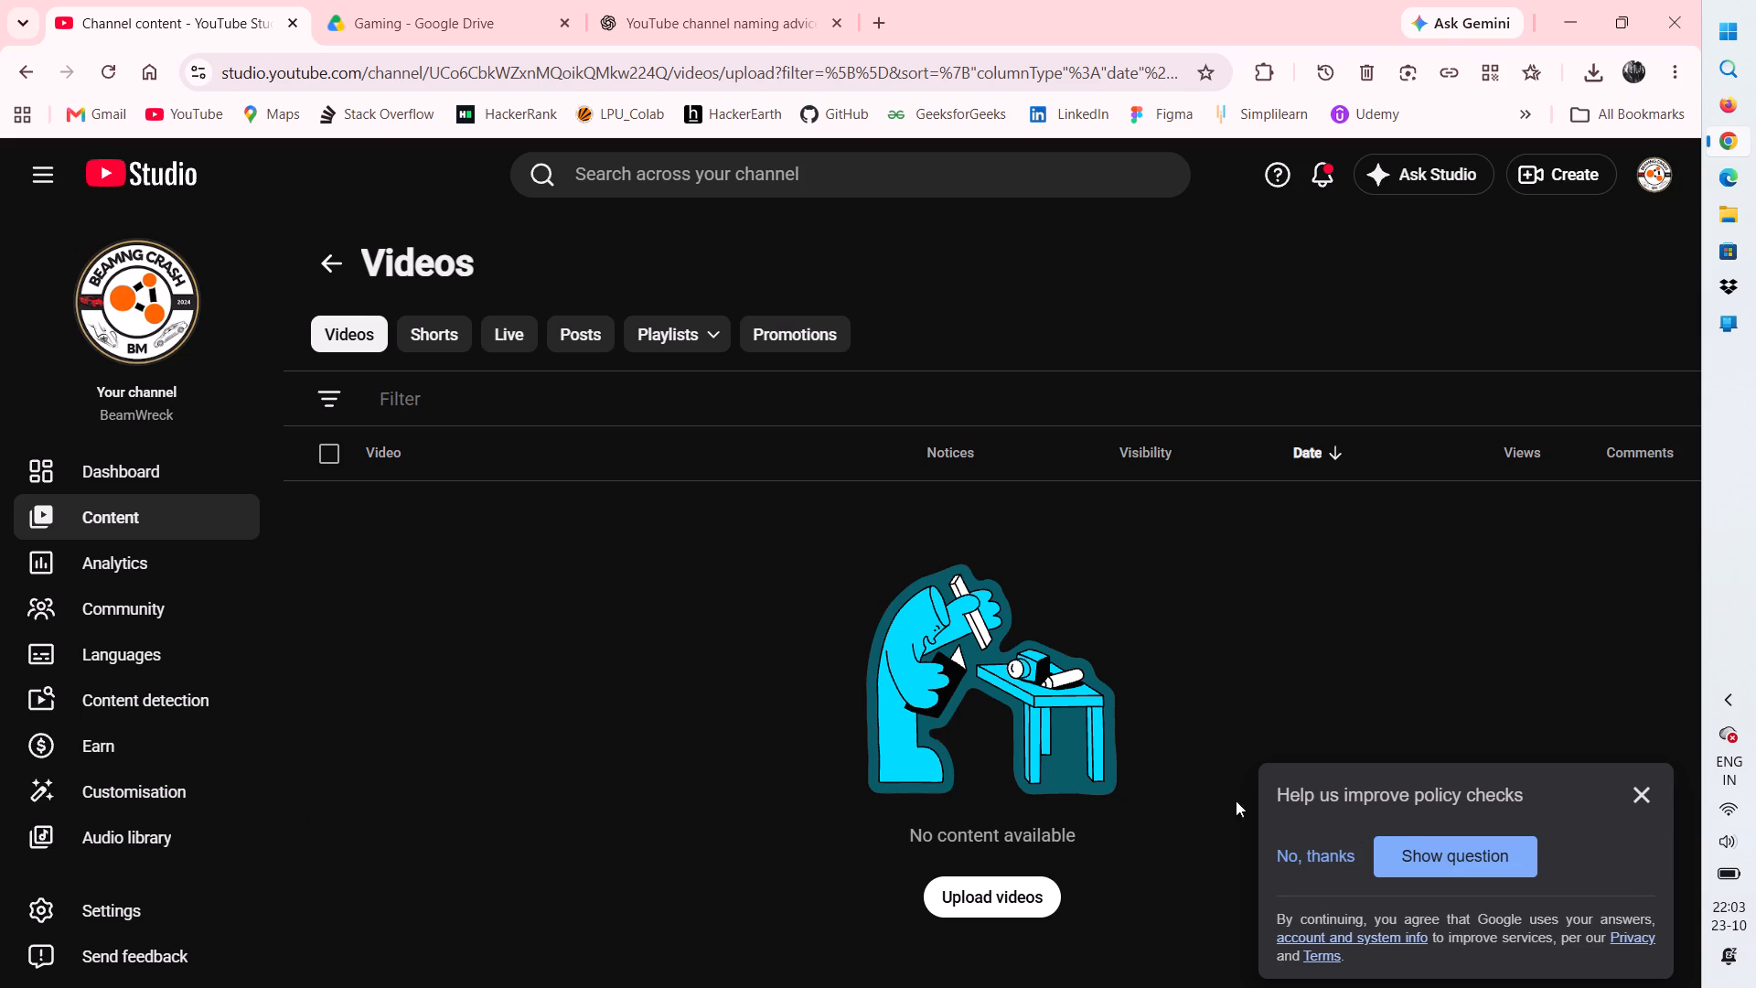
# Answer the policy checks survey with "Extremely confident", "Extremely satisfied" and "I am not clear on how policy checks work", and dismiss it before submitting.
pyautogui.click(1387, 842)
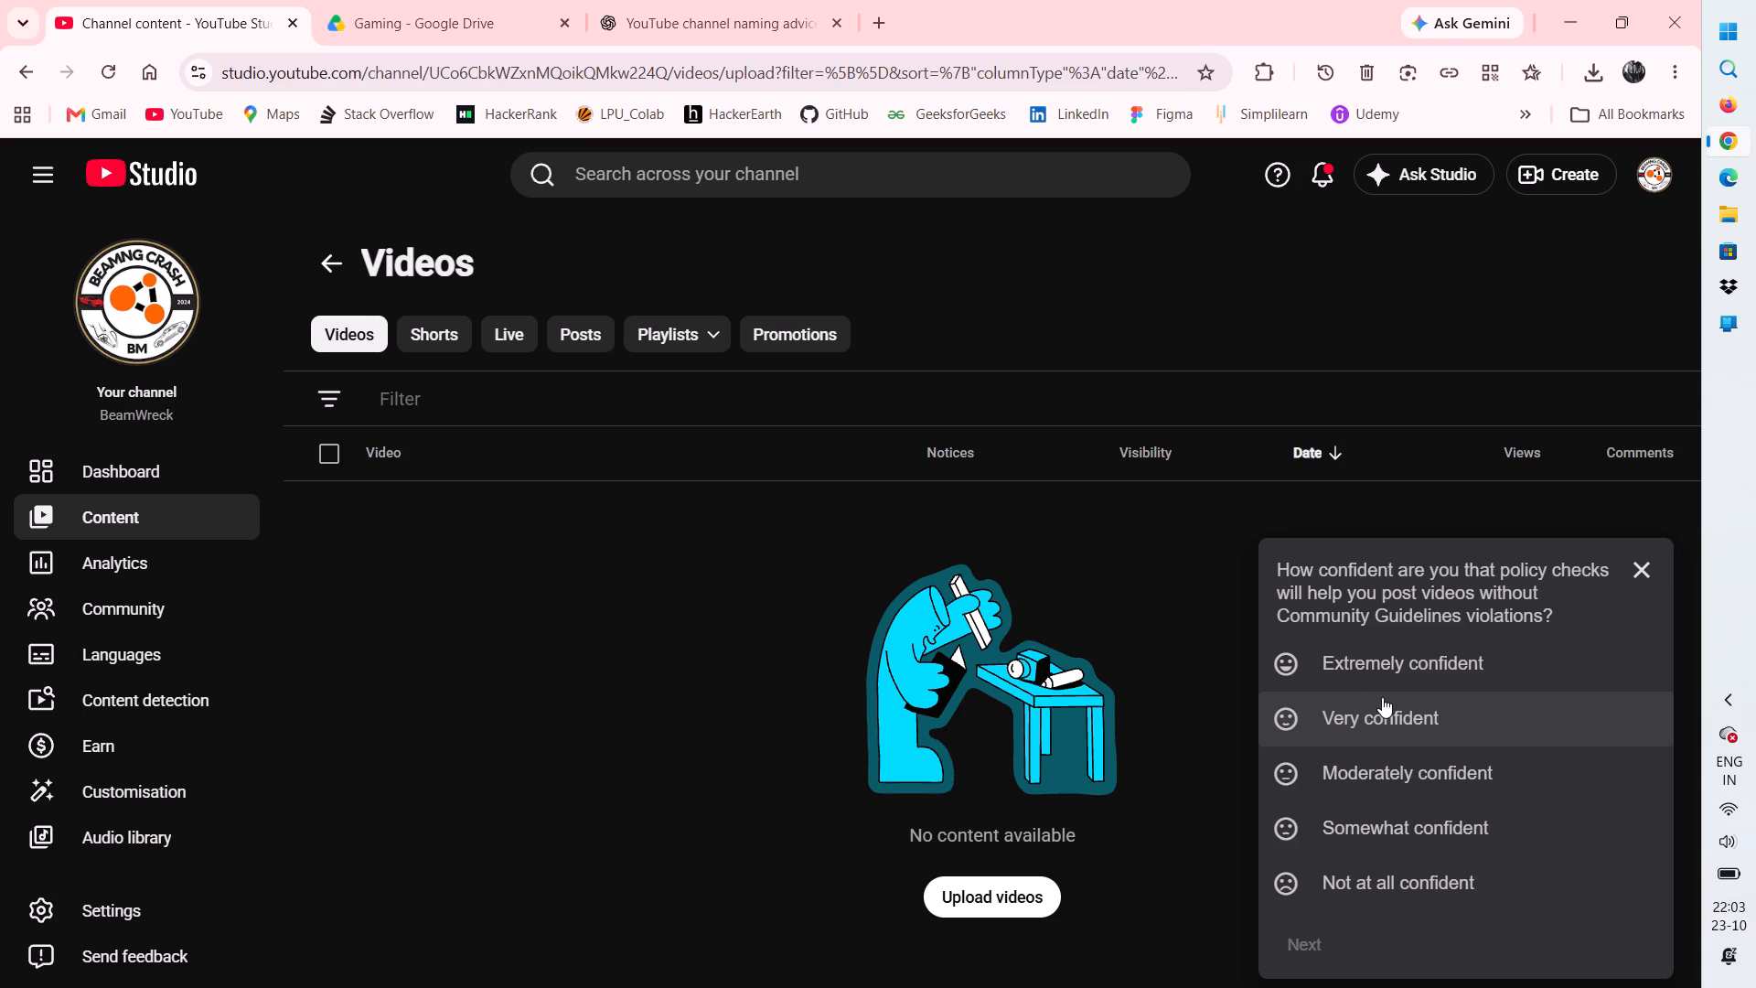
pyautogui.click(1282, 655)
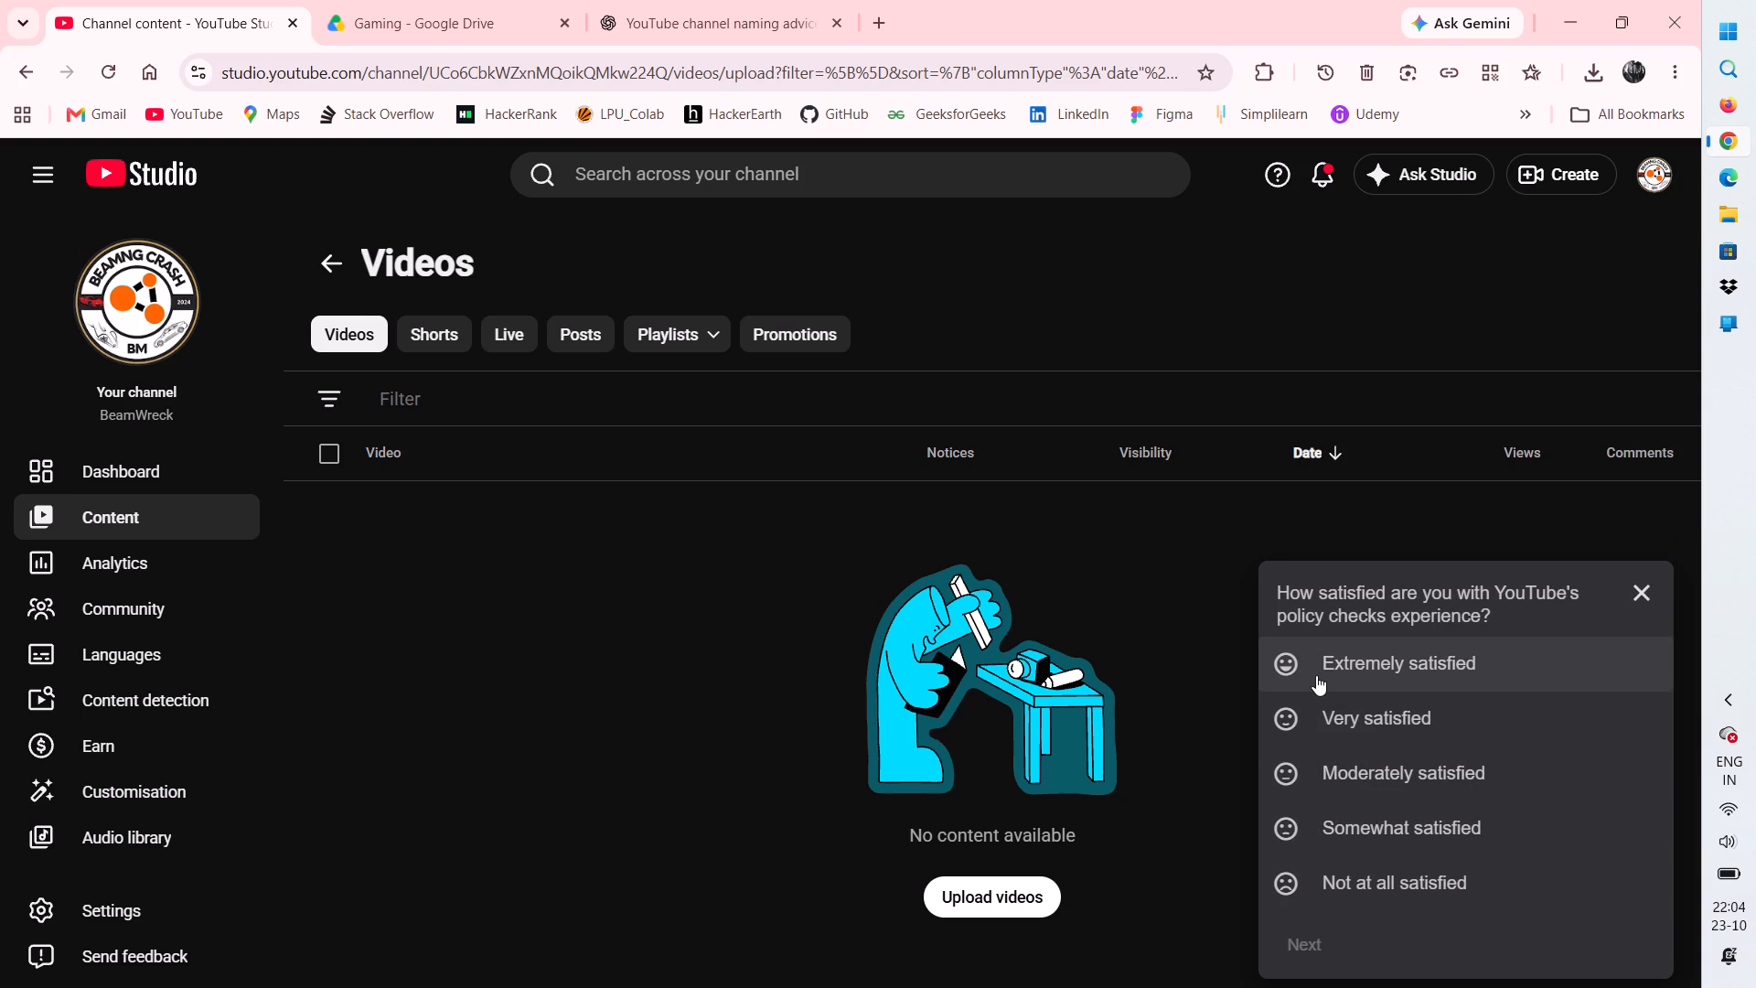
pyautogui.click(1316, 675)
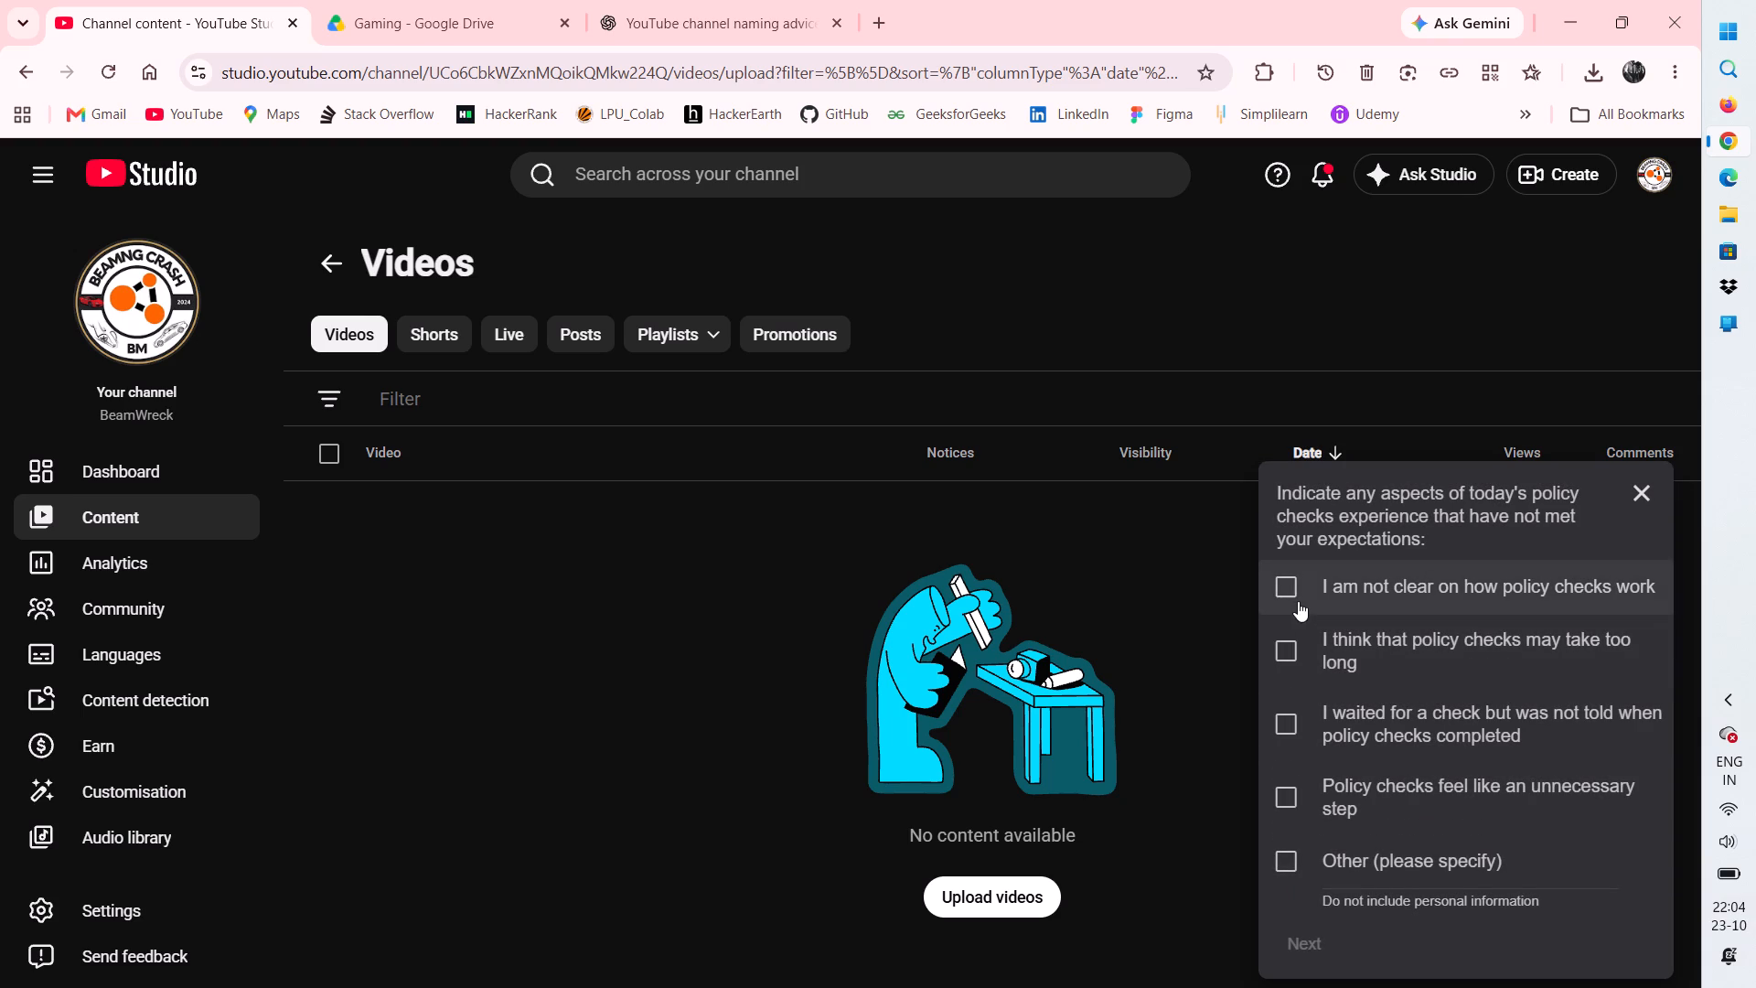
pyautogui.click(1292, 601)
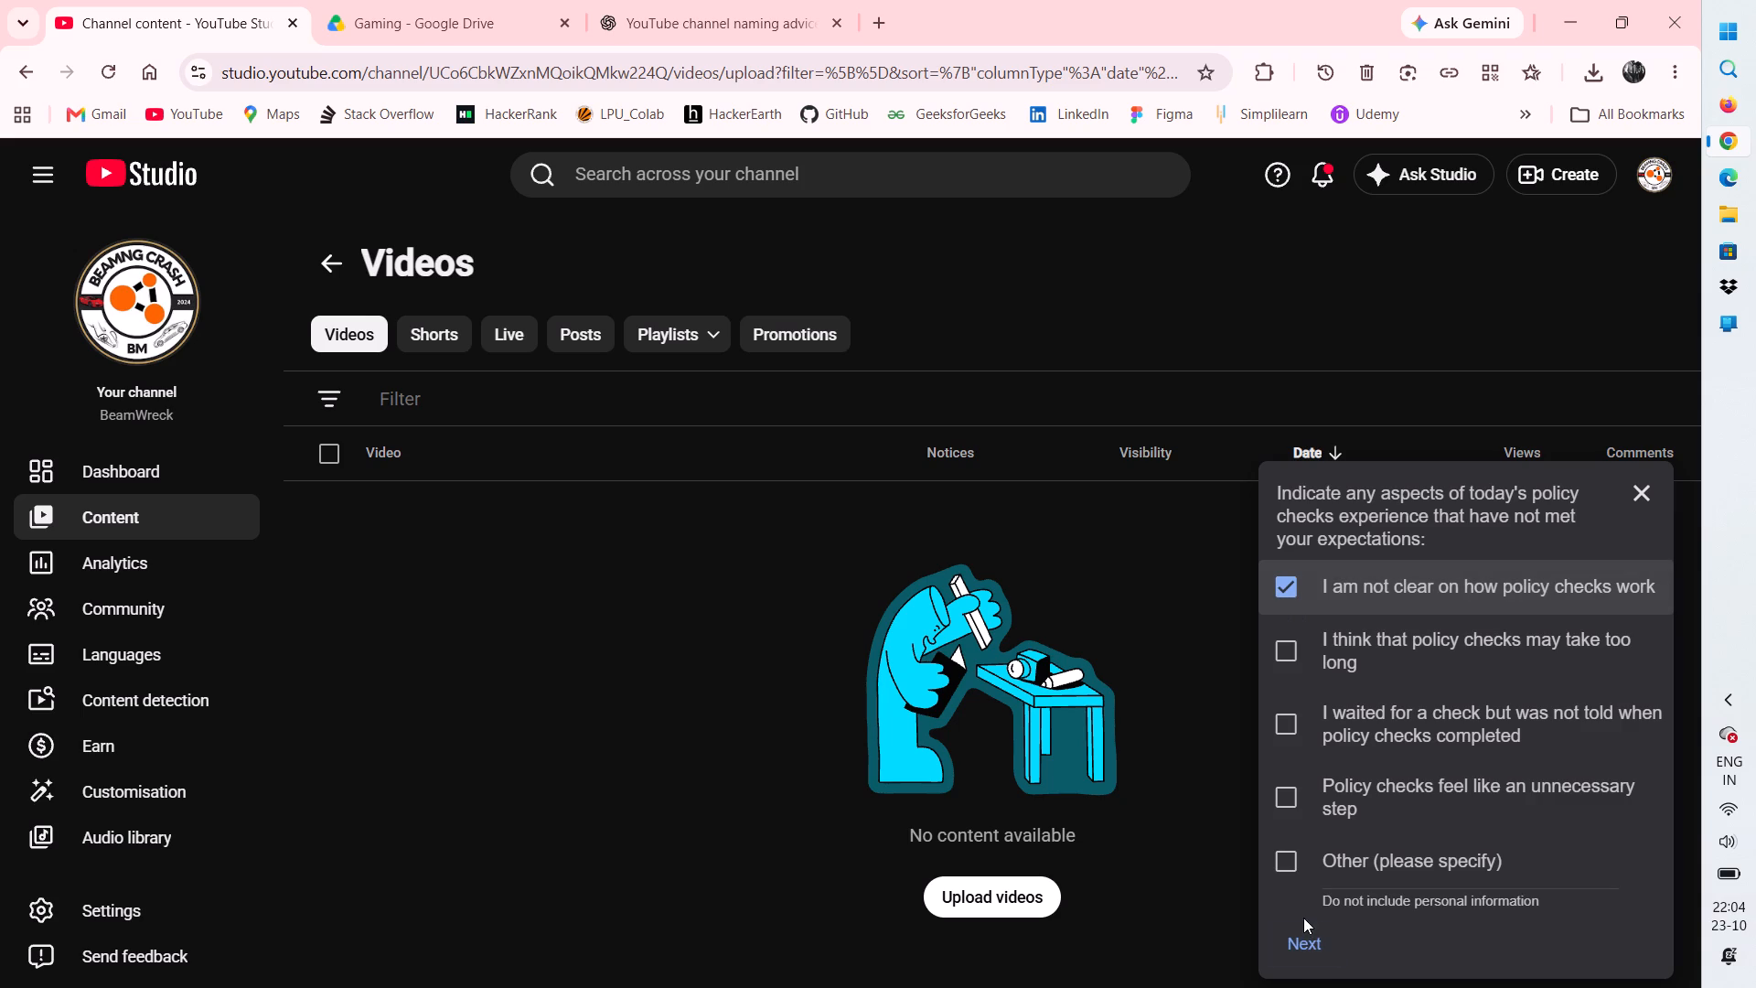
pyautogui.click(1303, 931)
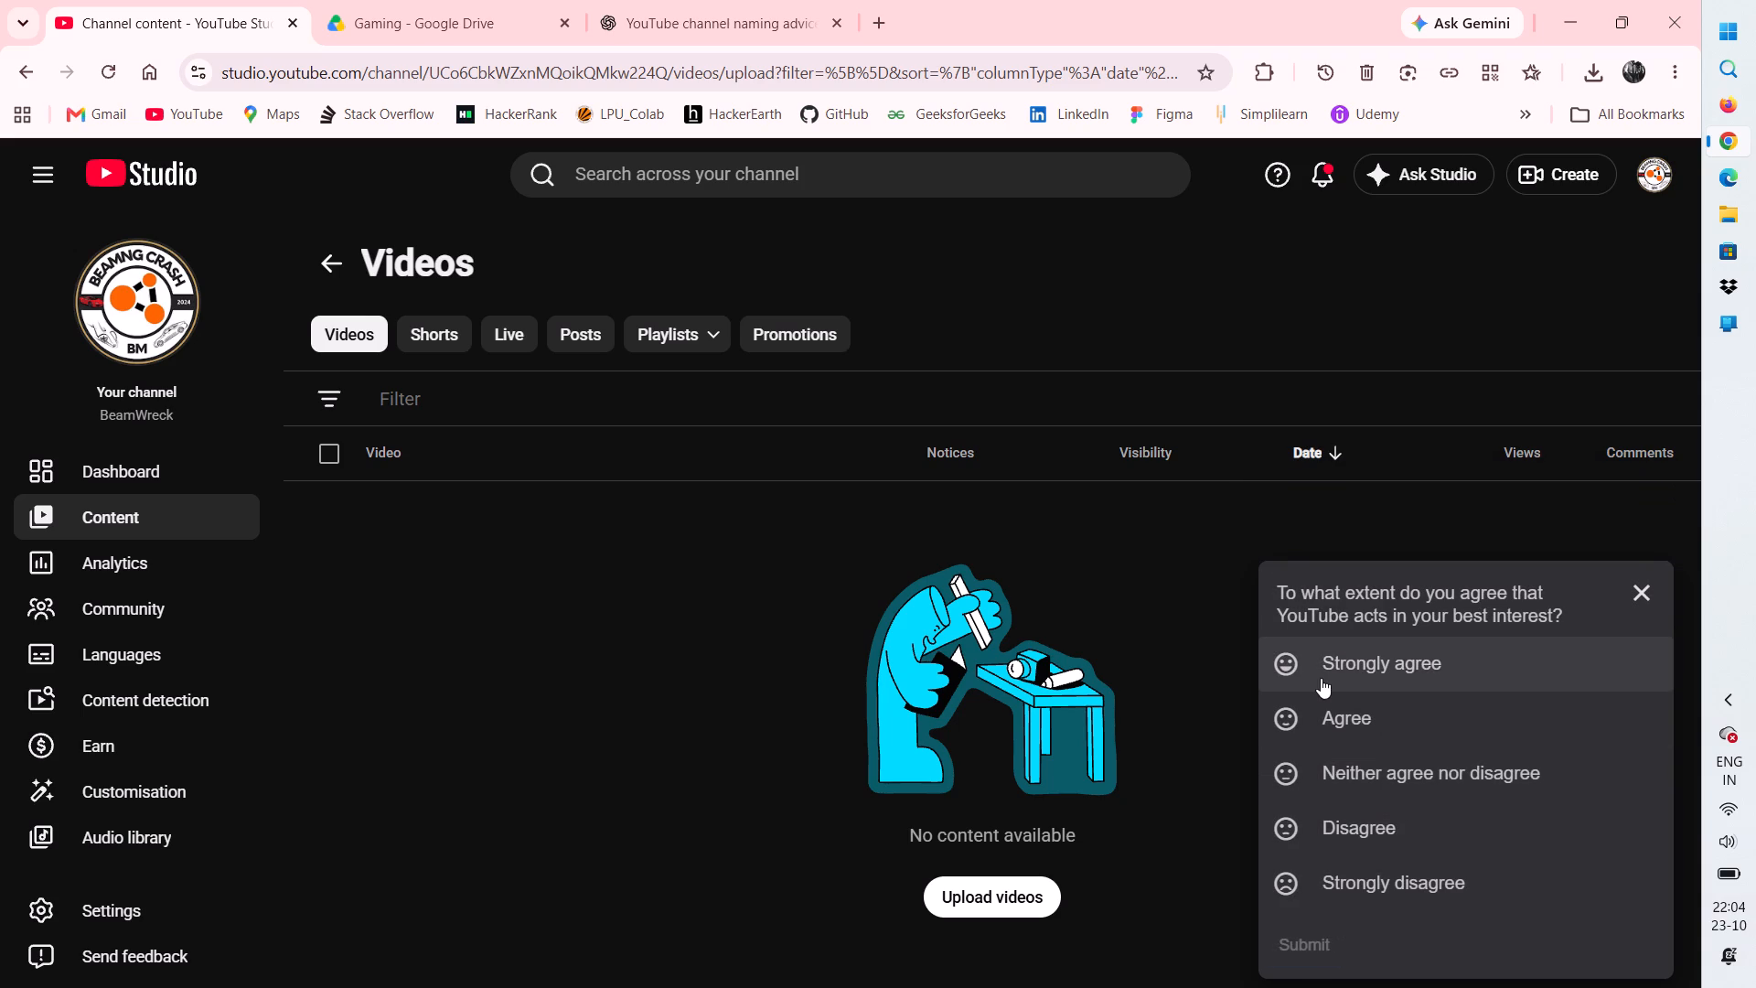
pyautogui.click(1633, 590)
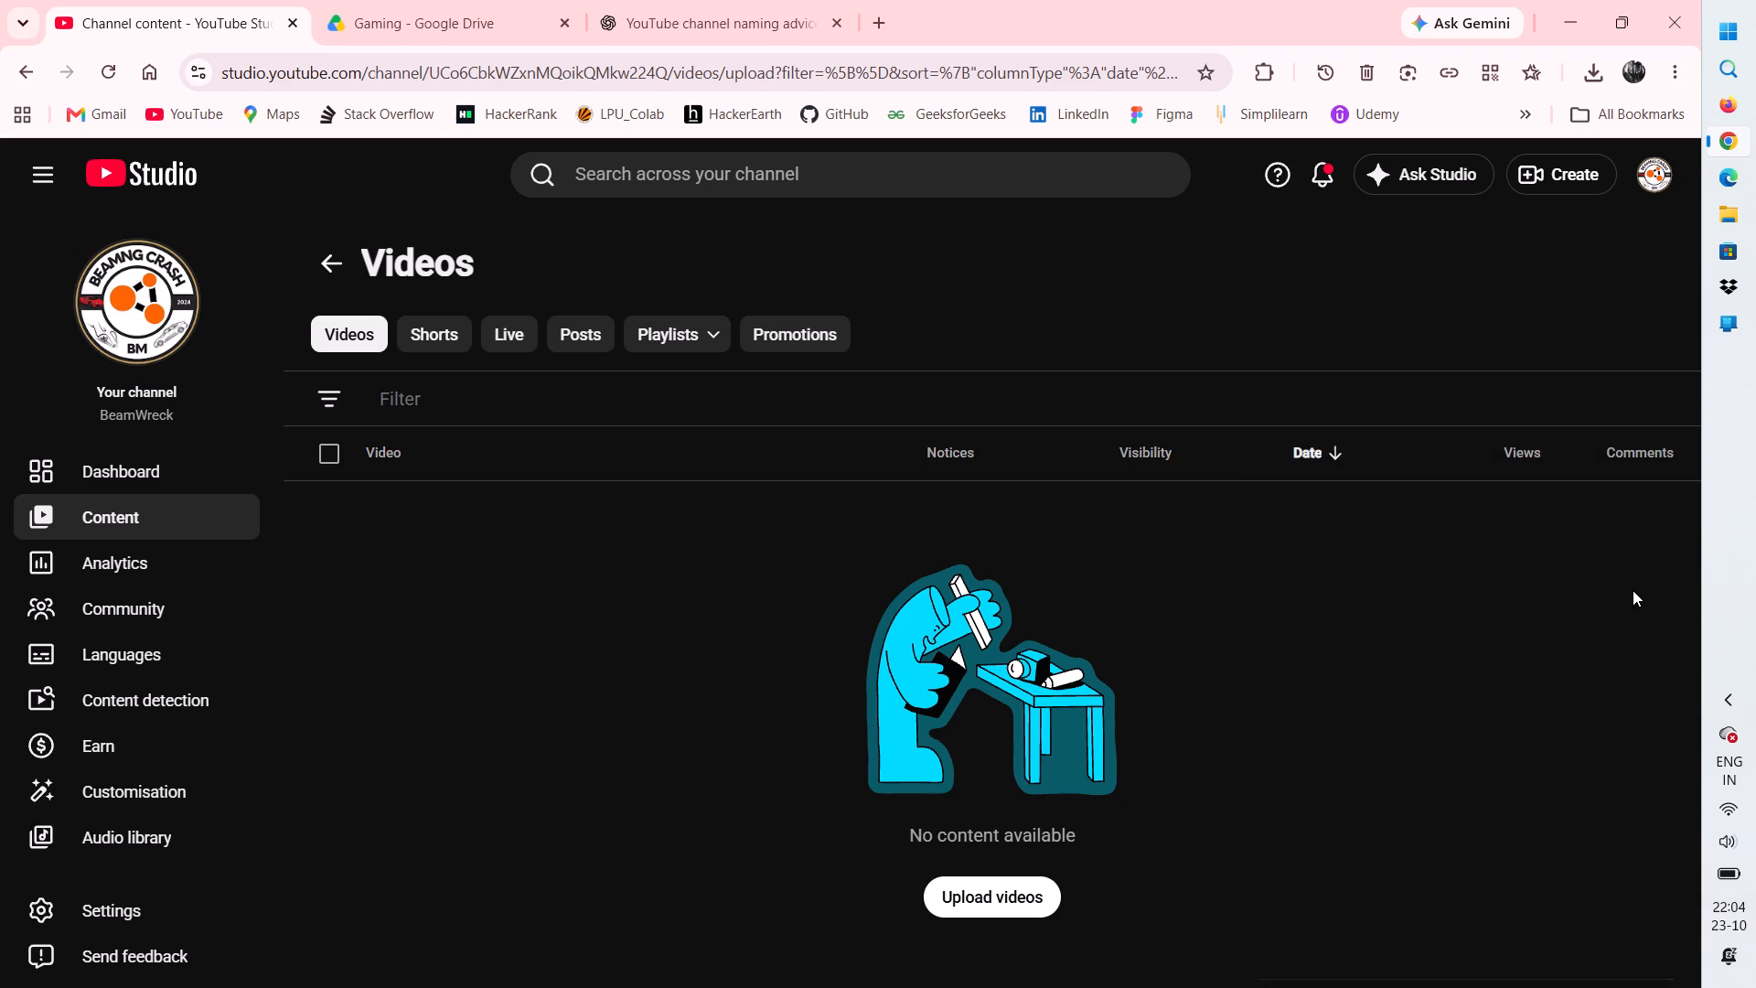
# Open the published "Cars vs 100 CREEPERS!" Short's details from the channel content and review its description, thumbnail, audience, visibility and related video.
pyautogui.click(88, 502)
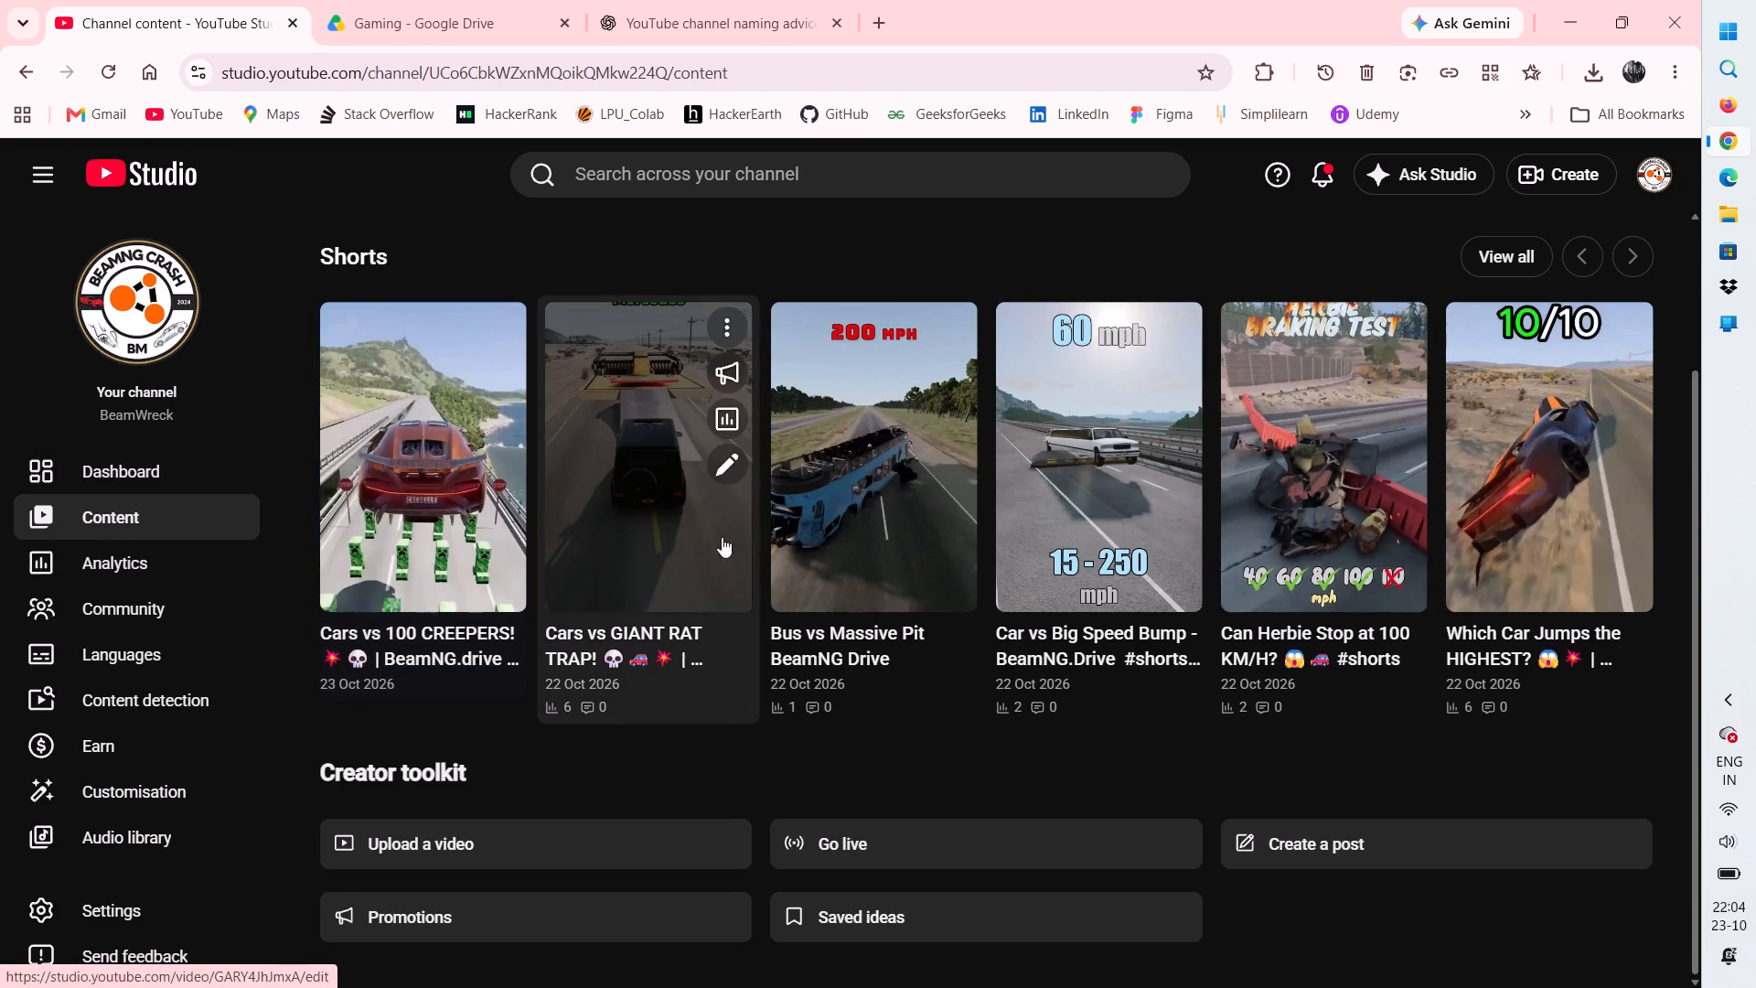
pyautogui.click(444, 545)
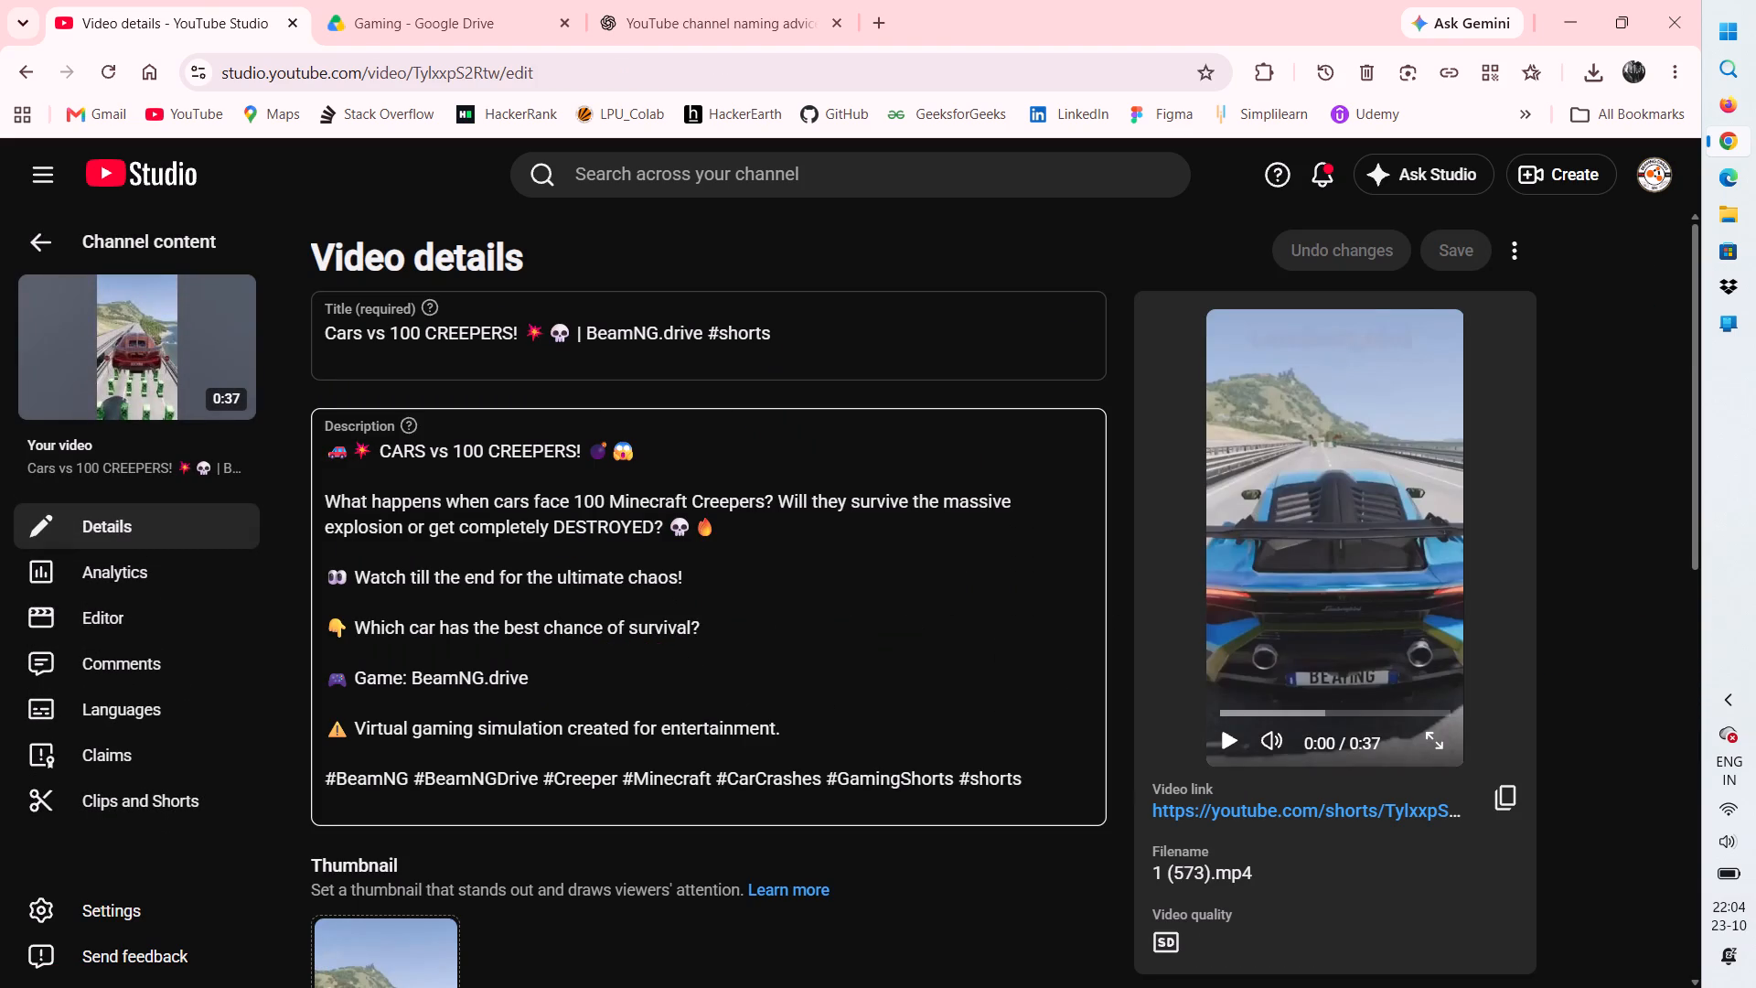
pyautogui.scroll(-3, 804, 612)
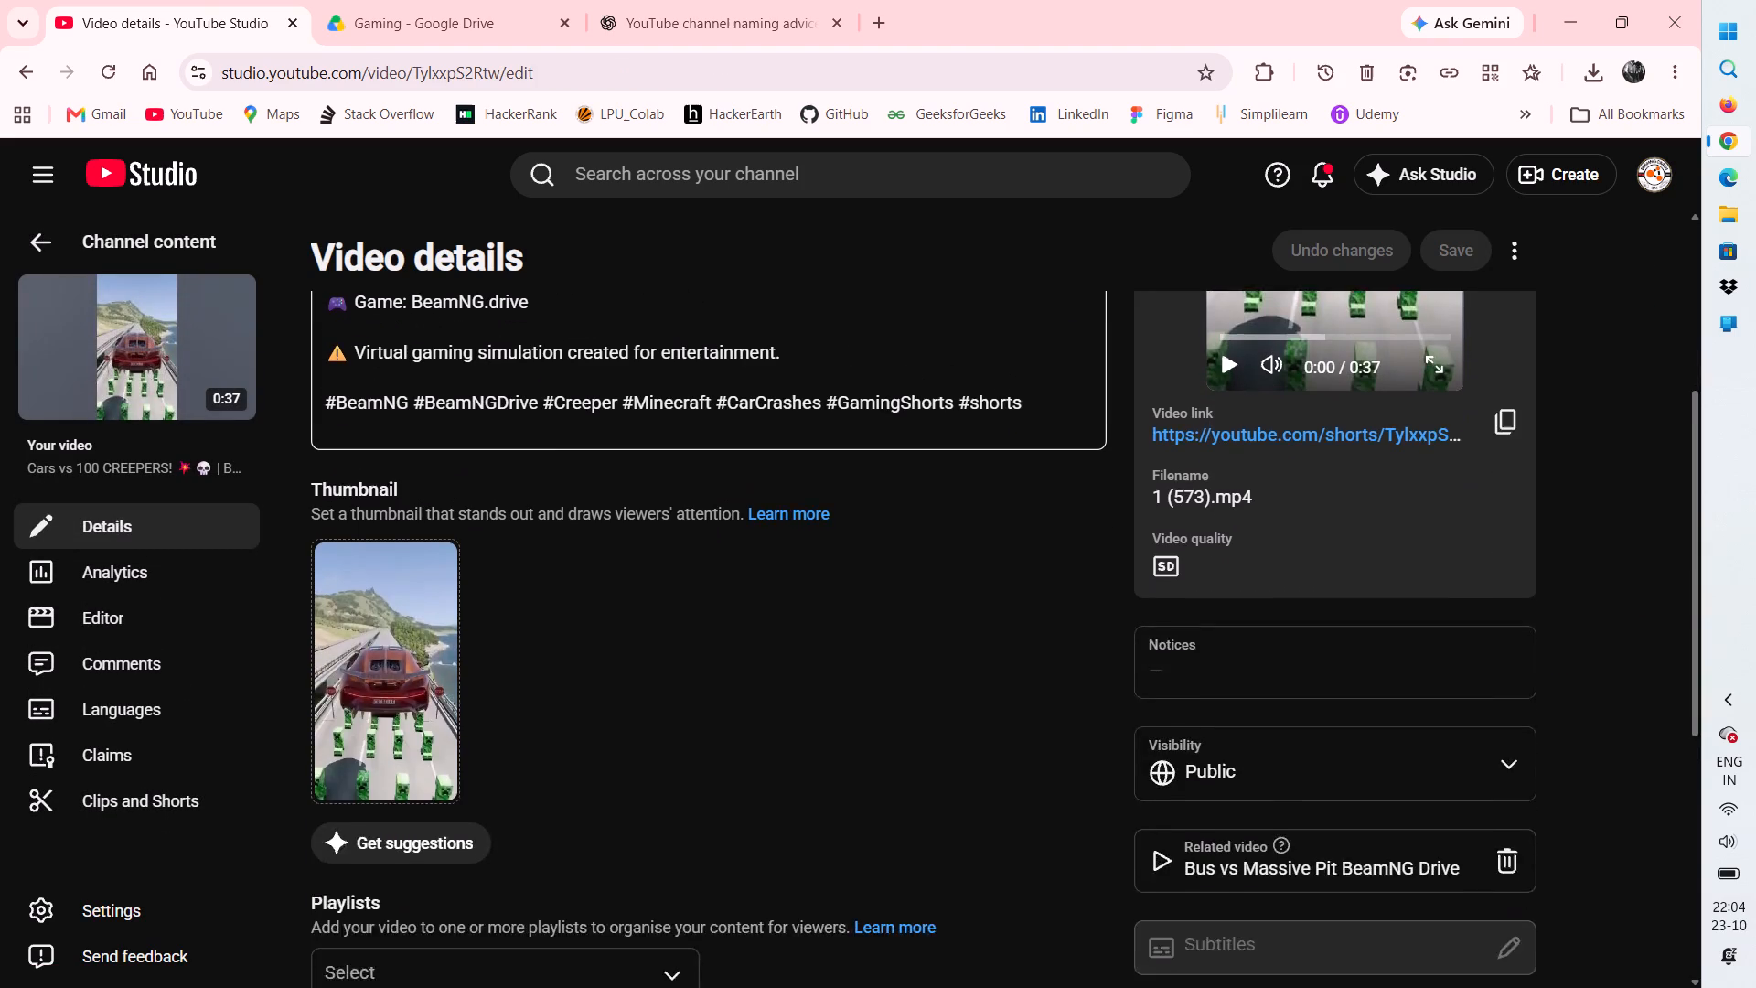
pyautogui.scroll(-3, 804, 612)
pyautogui.scroll(3, 804, 612)
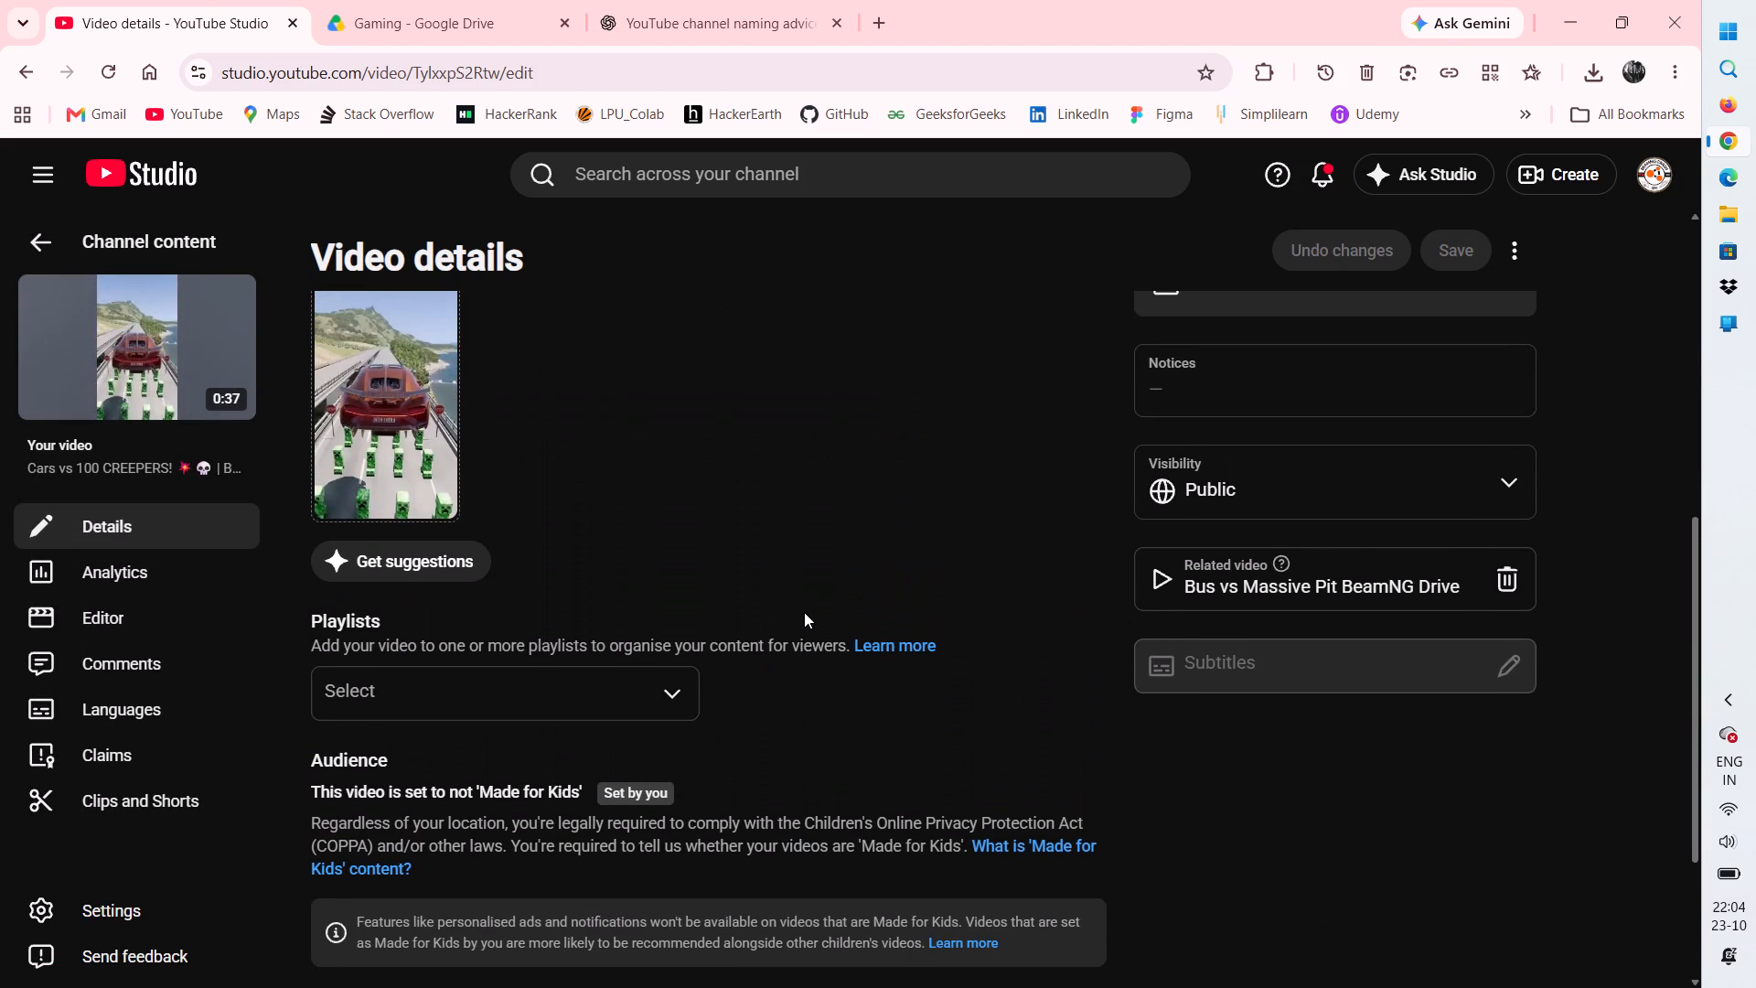
pyautogui.scroll(3, 804, 612)
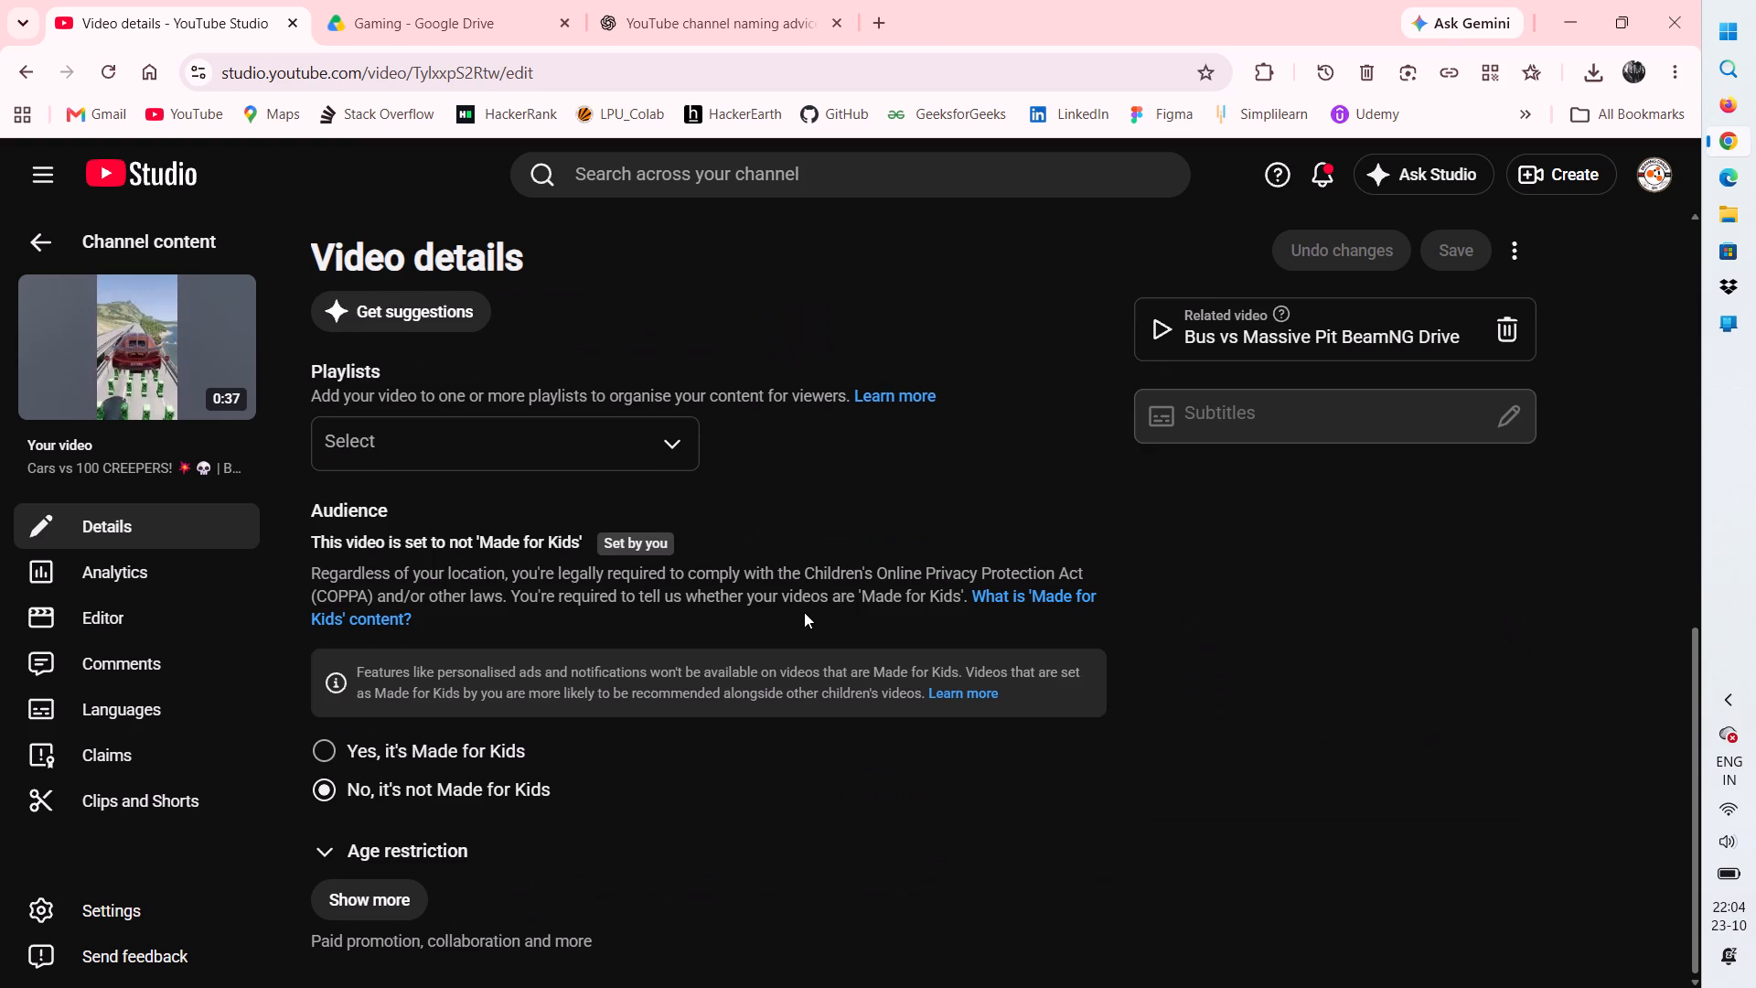
pyautogui.scroll(1, 804, 612)
pyautogui.scroll(-5, 707, 605)
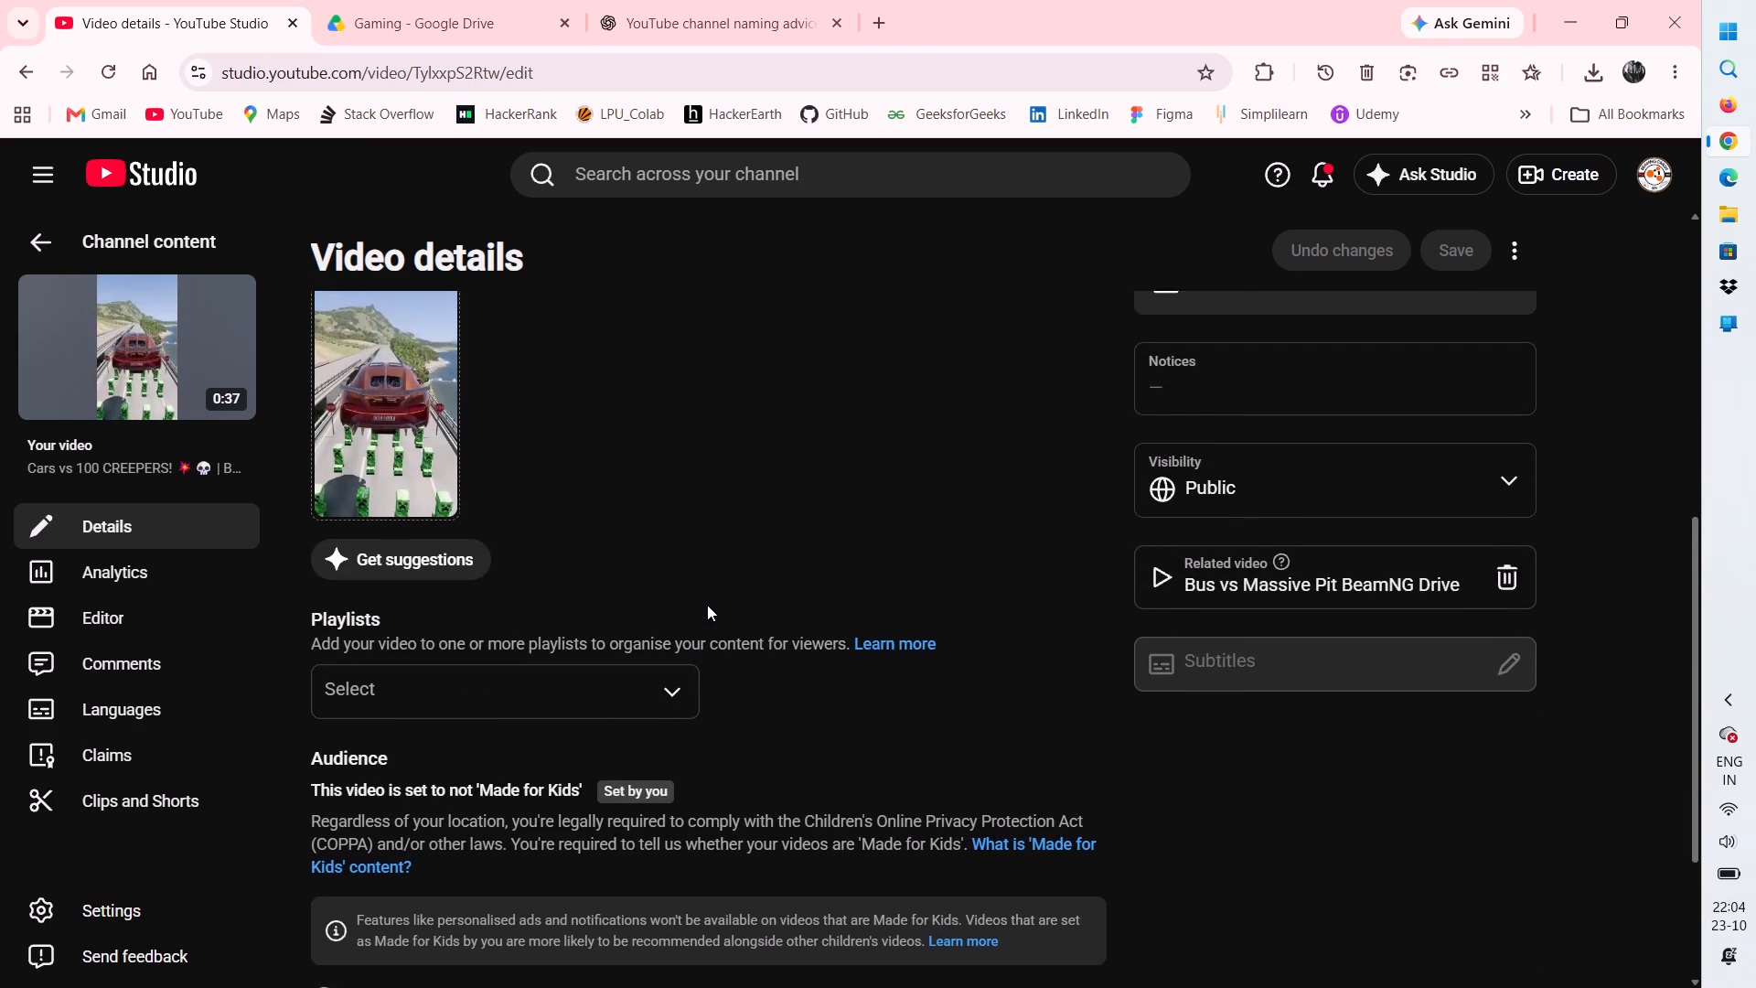
pyautogui.scroll(-1, 707, 605)
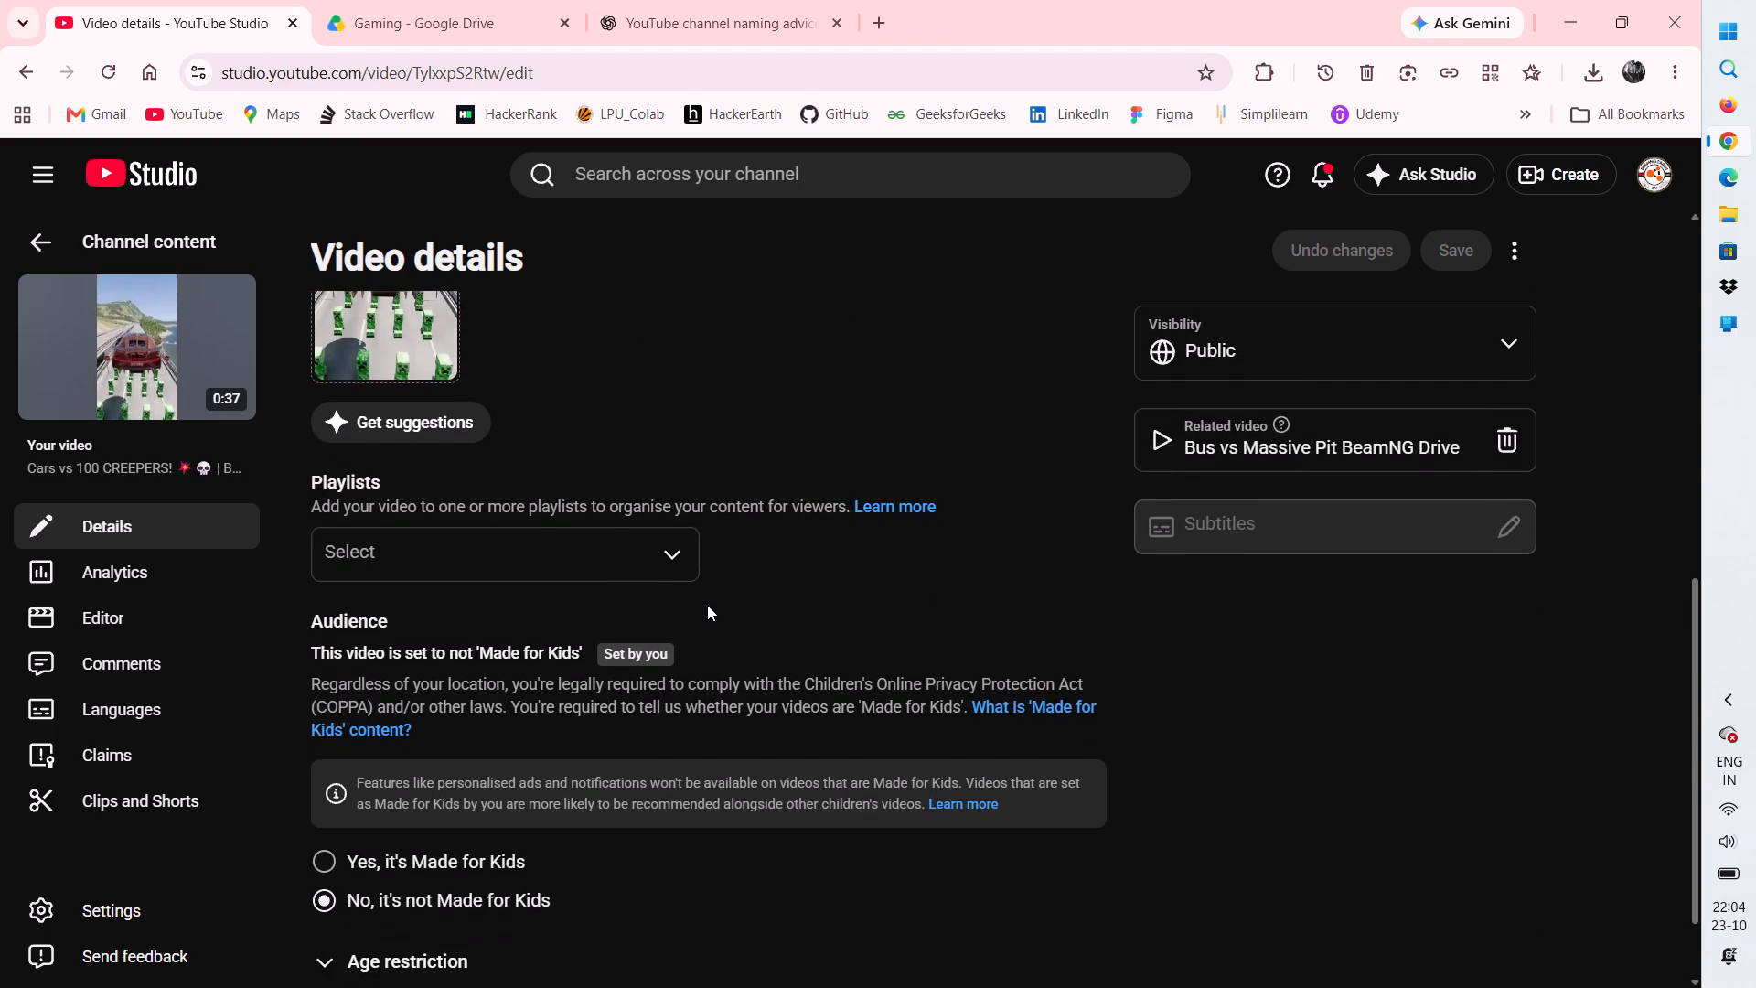
pyautogui.scroll(-1, 707, 605)
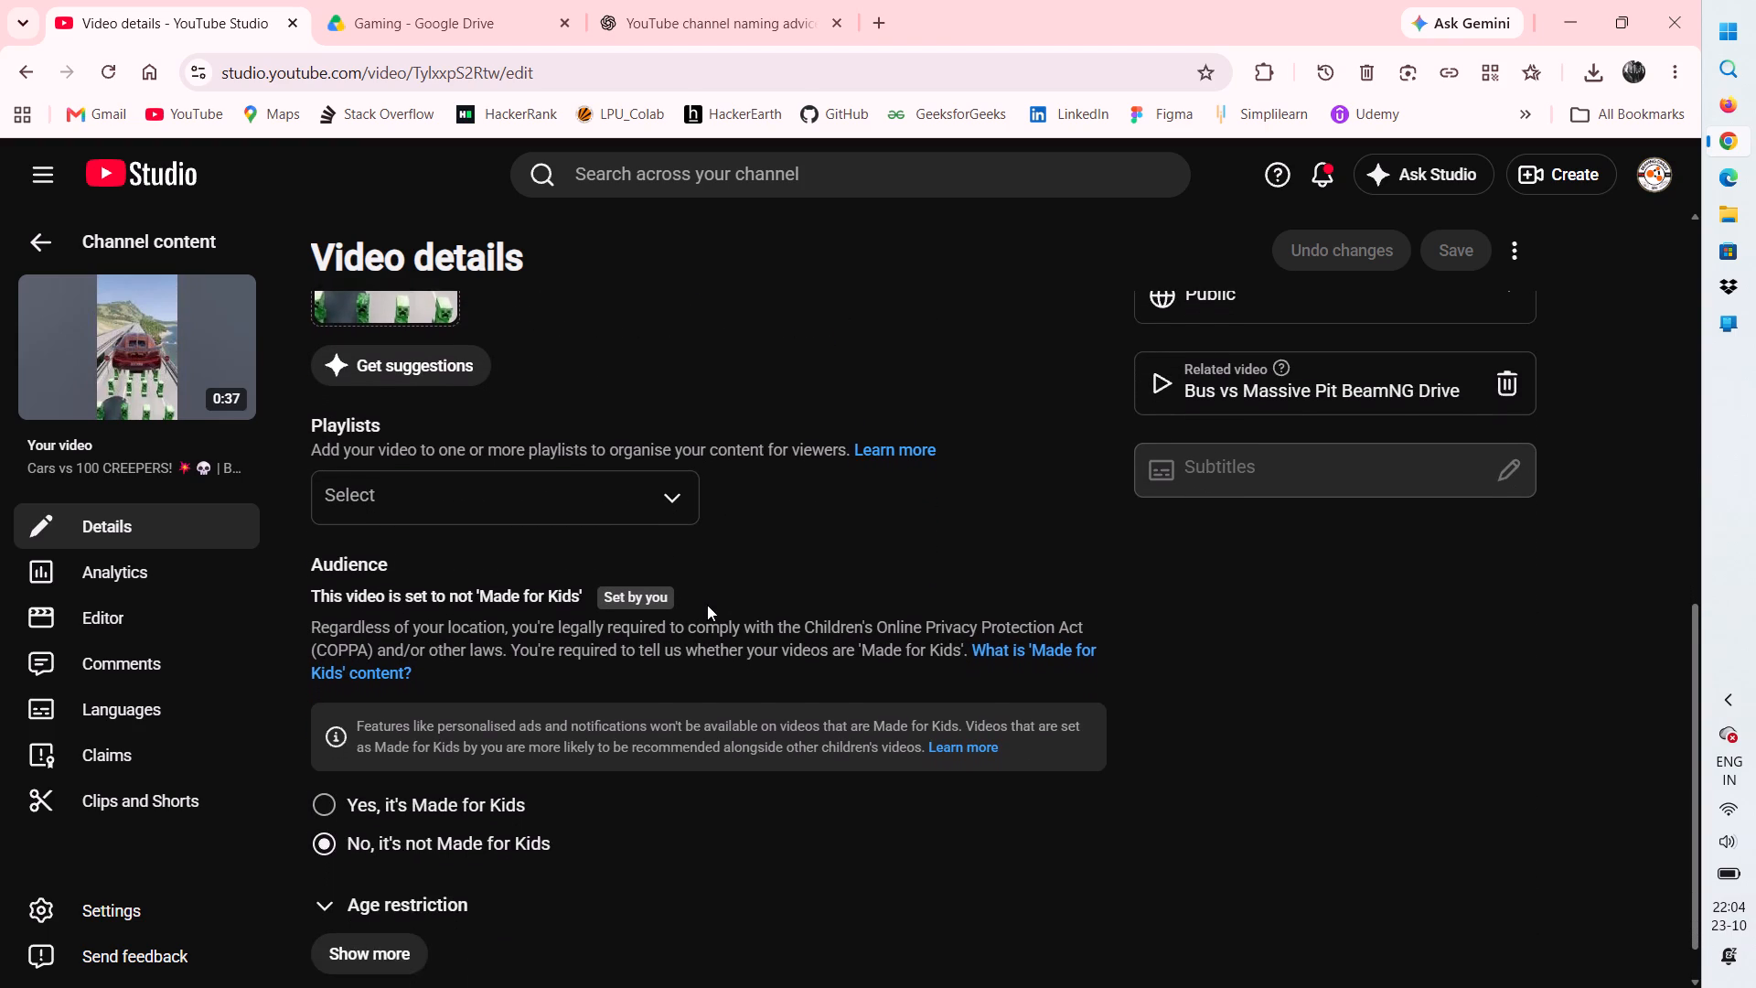
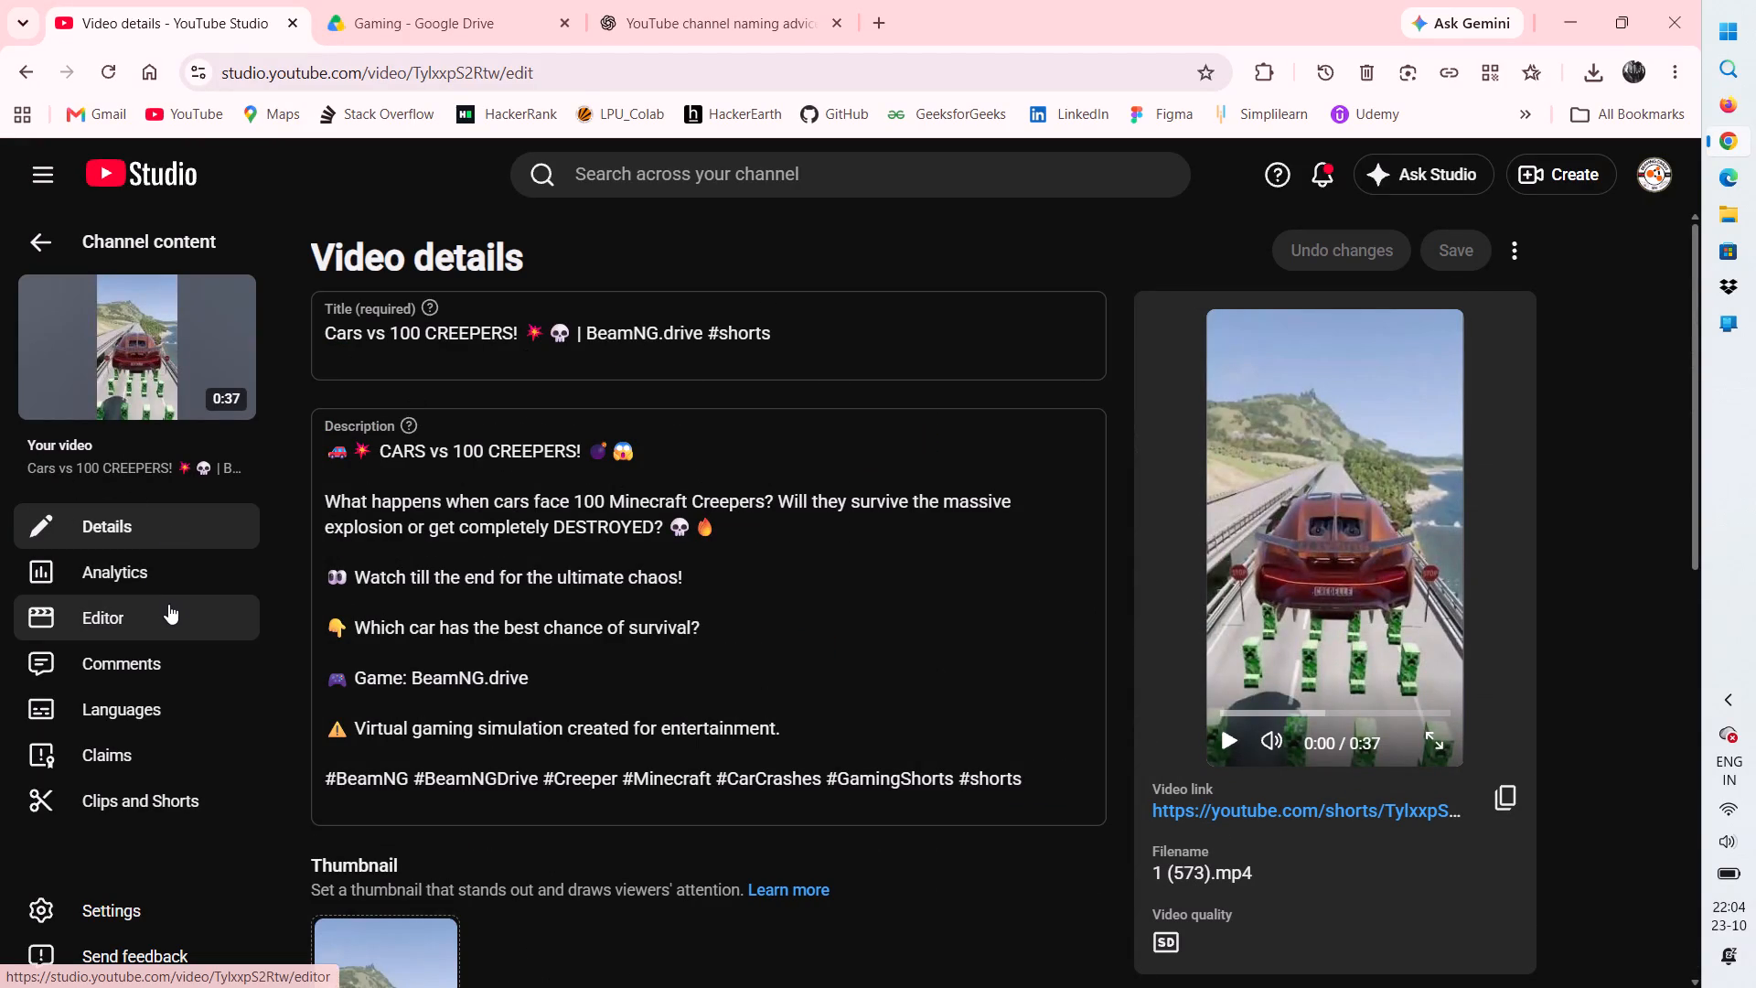
# Look over the Shorts in the channel content and play the "Cars vs 100 CREEPERS!" preview from its details.
pyautogui.click(46, 245)
pyautogui.scroll(-1, 844, 396)
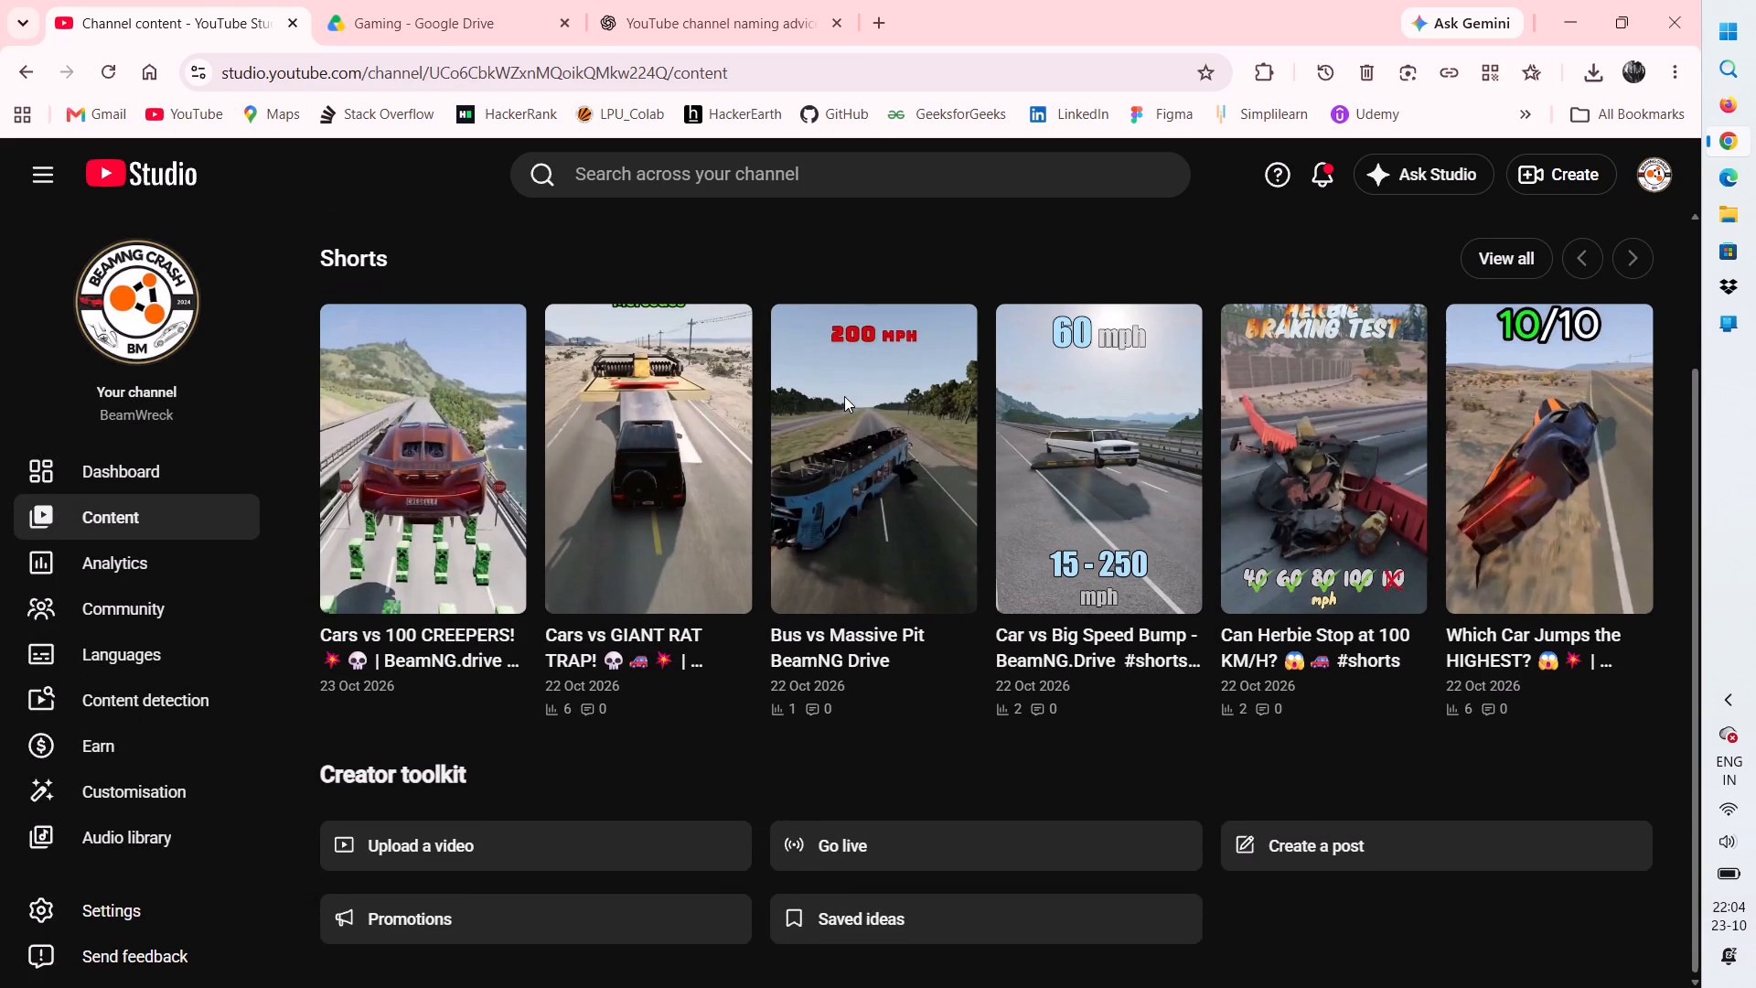
pyautogui.scroll(-1, 844, 396)
pyautogui.scroll(1, 844, 396)
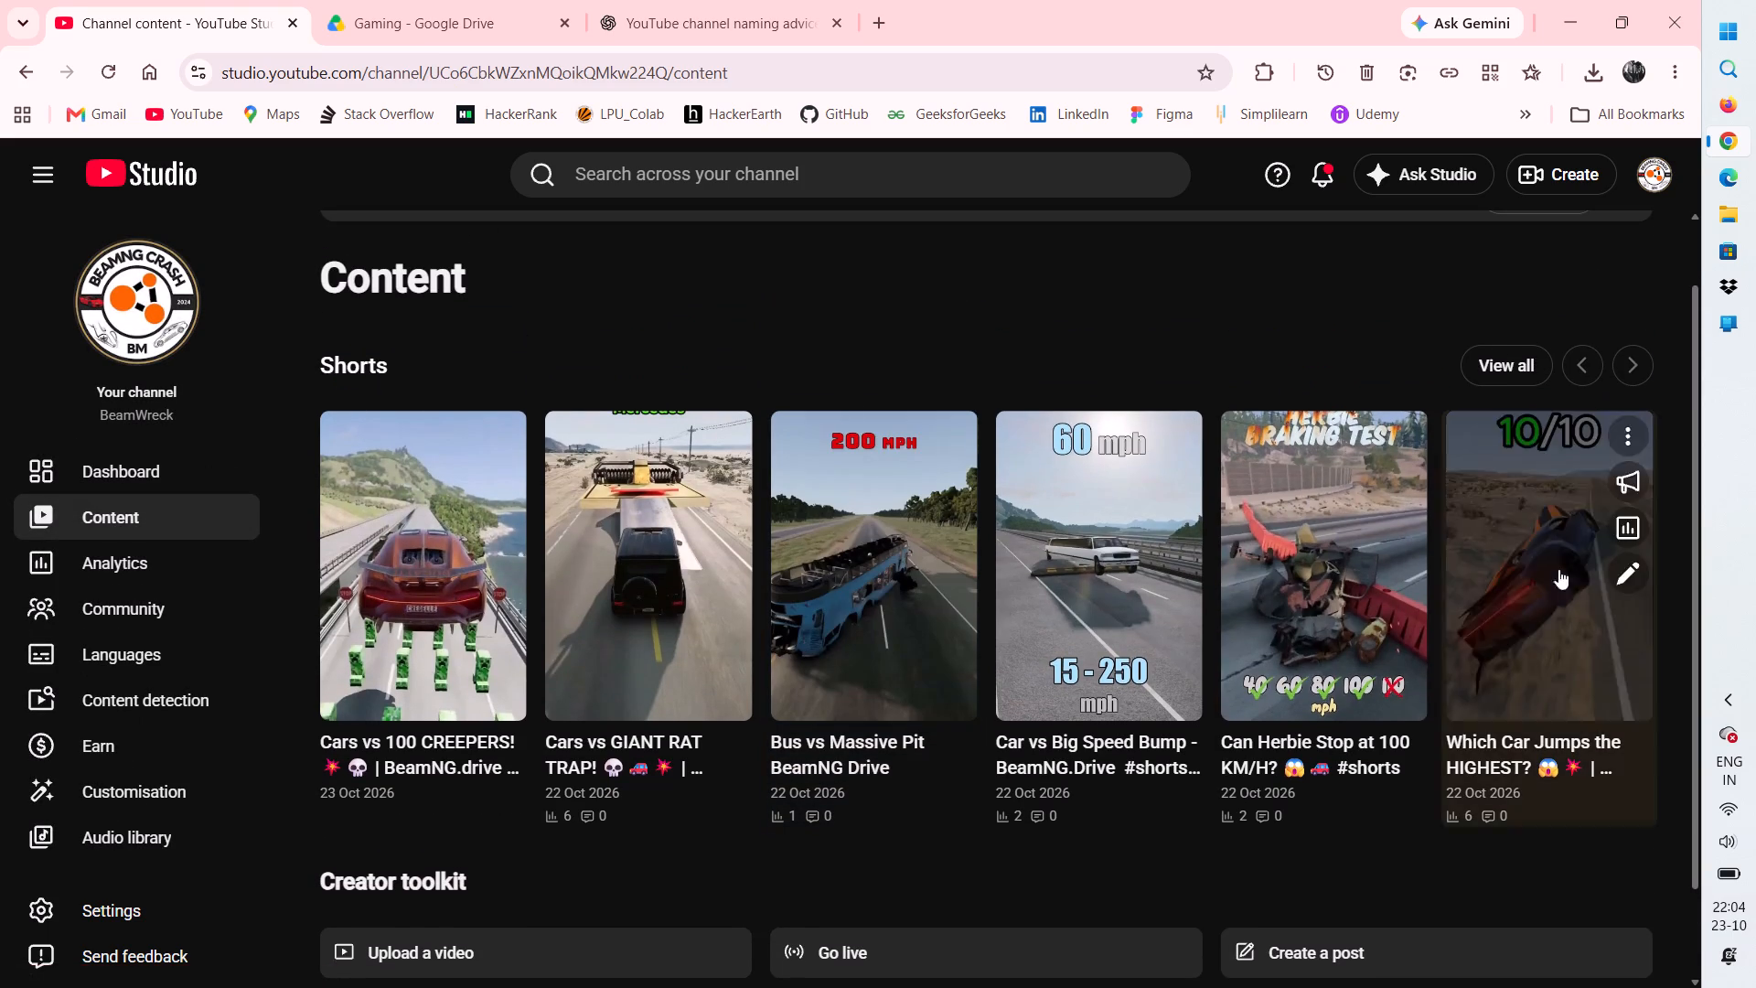
pyautogui.click(407, 693)
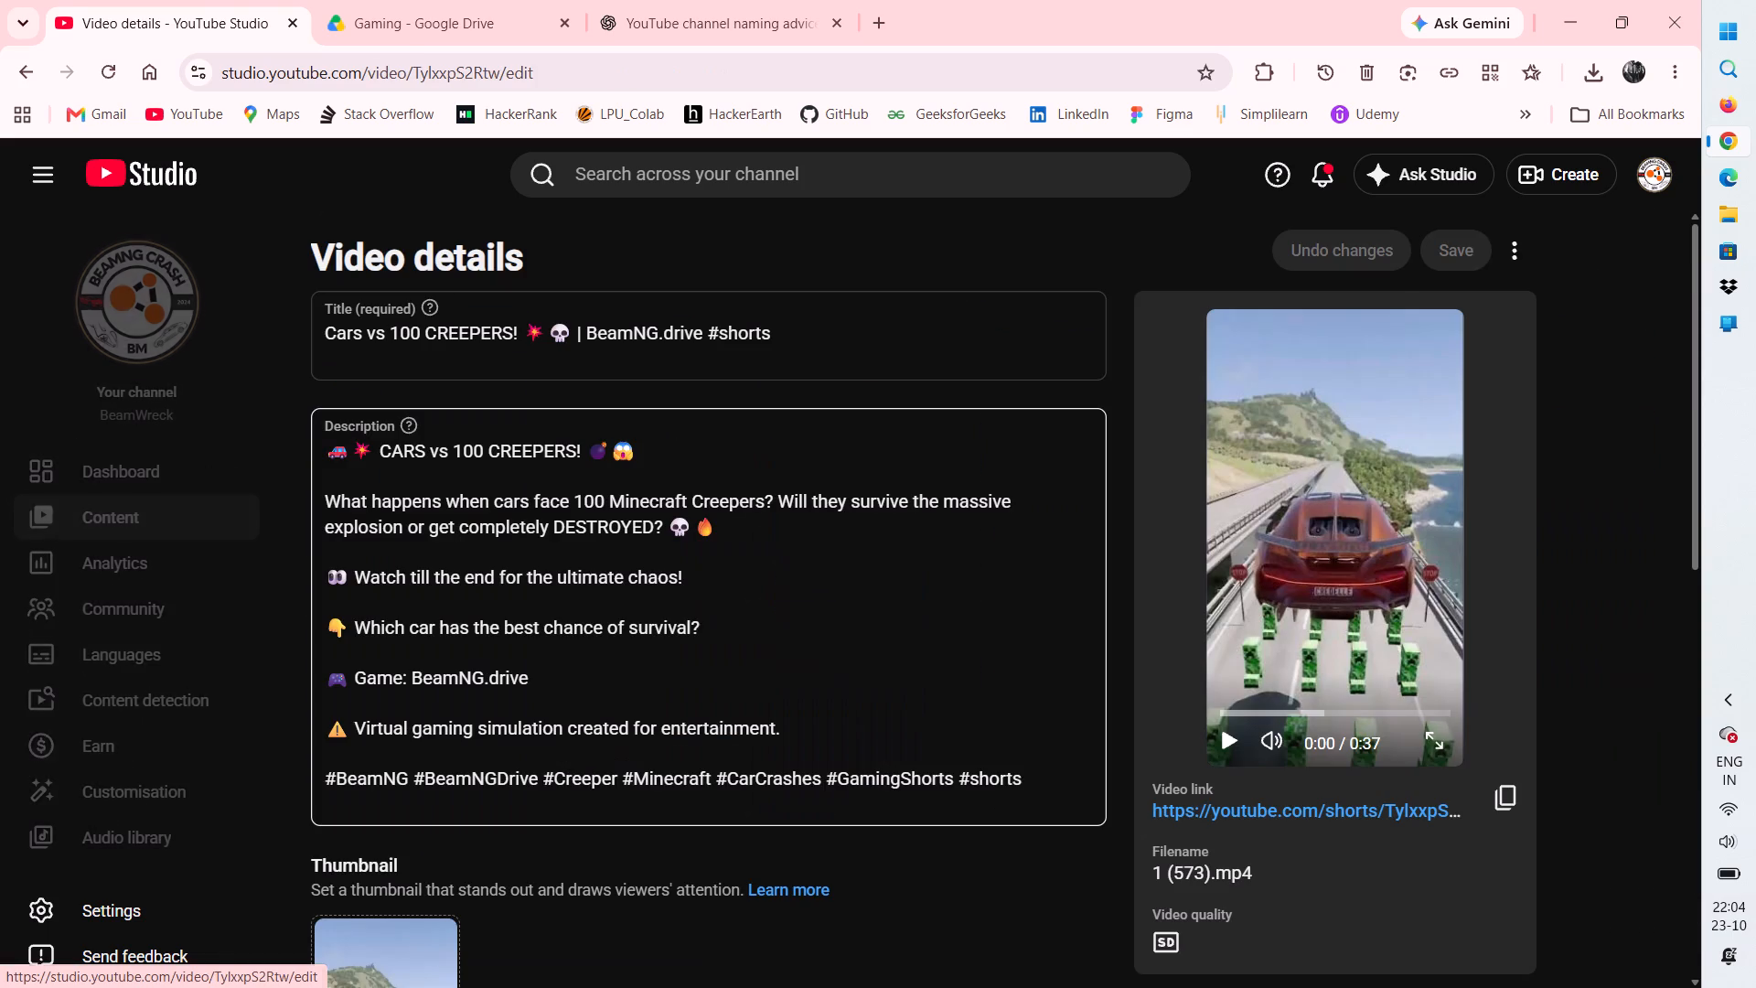
pyautogui.click(1238, 744)
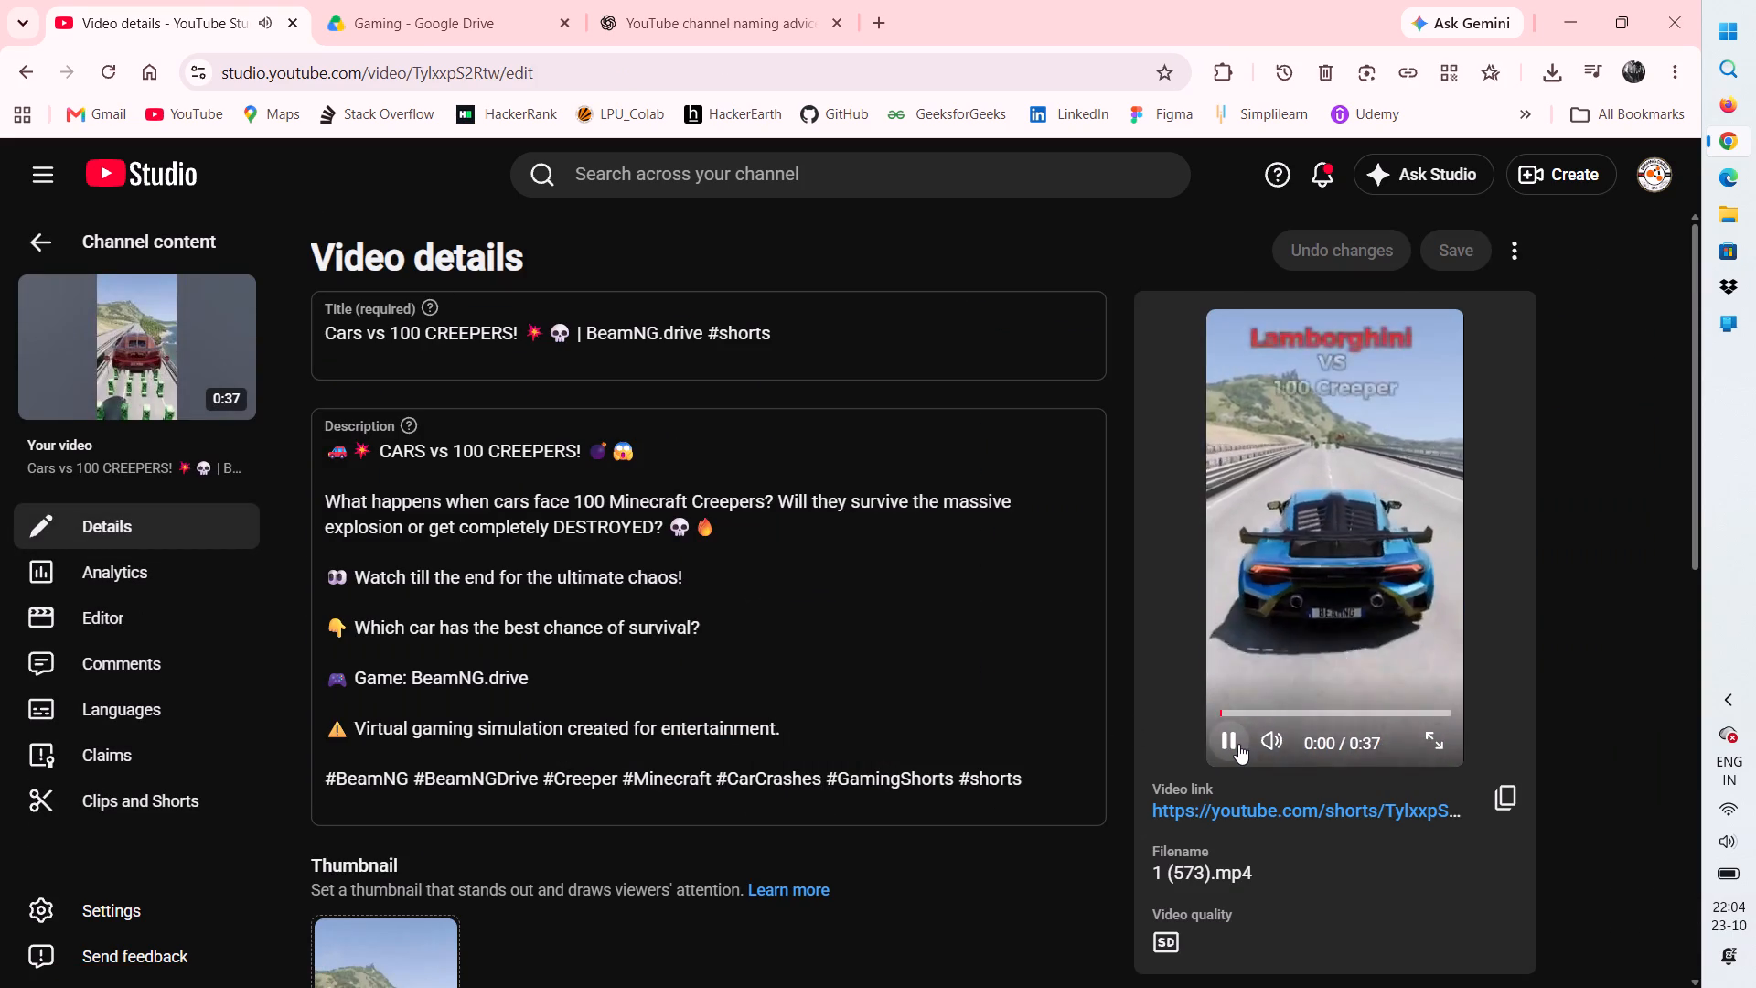
pyautogui.click(31, 243)
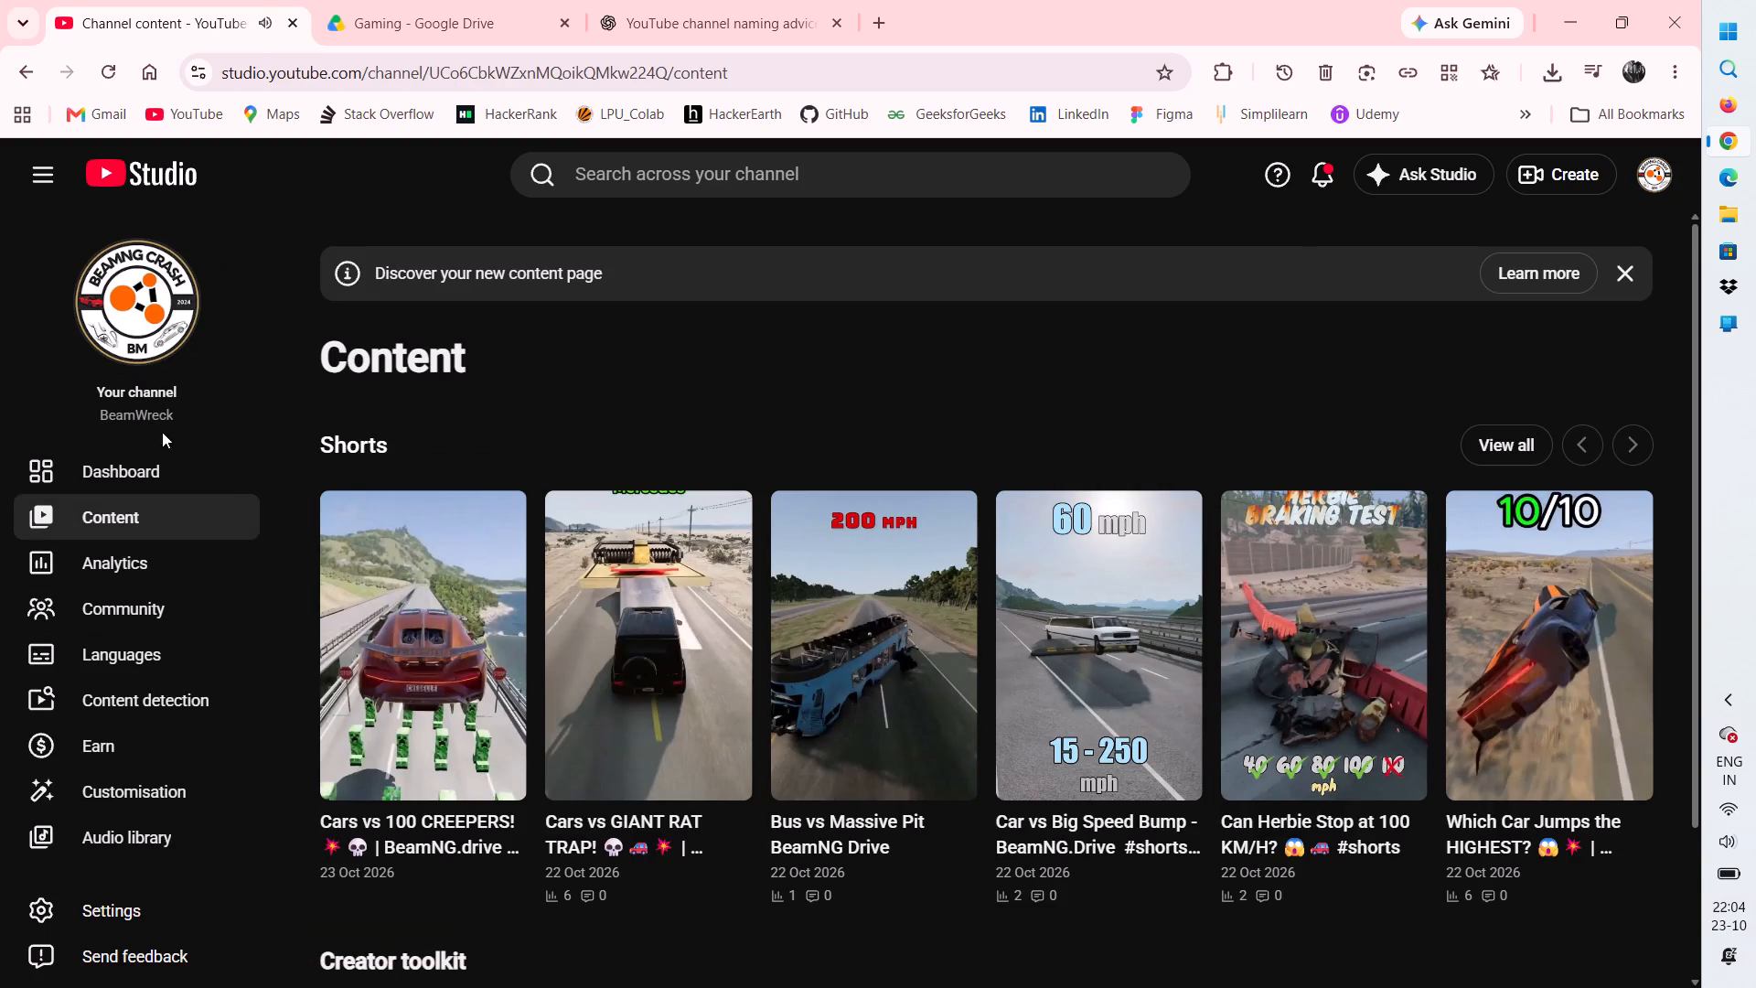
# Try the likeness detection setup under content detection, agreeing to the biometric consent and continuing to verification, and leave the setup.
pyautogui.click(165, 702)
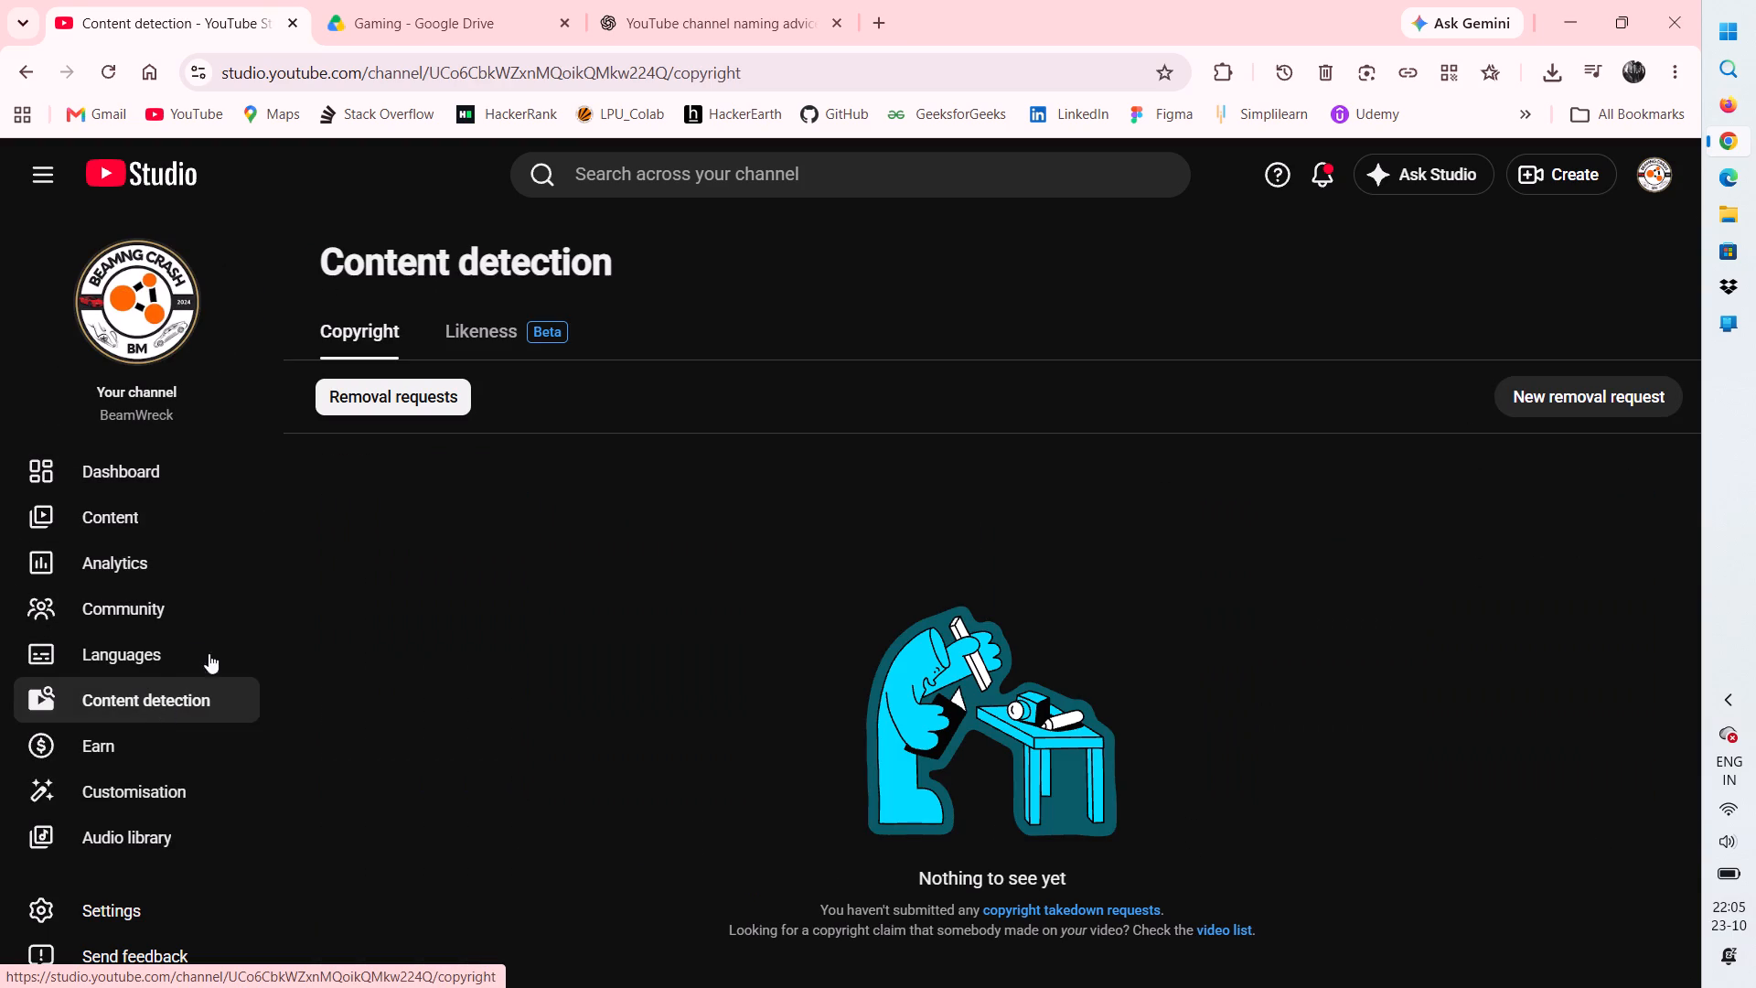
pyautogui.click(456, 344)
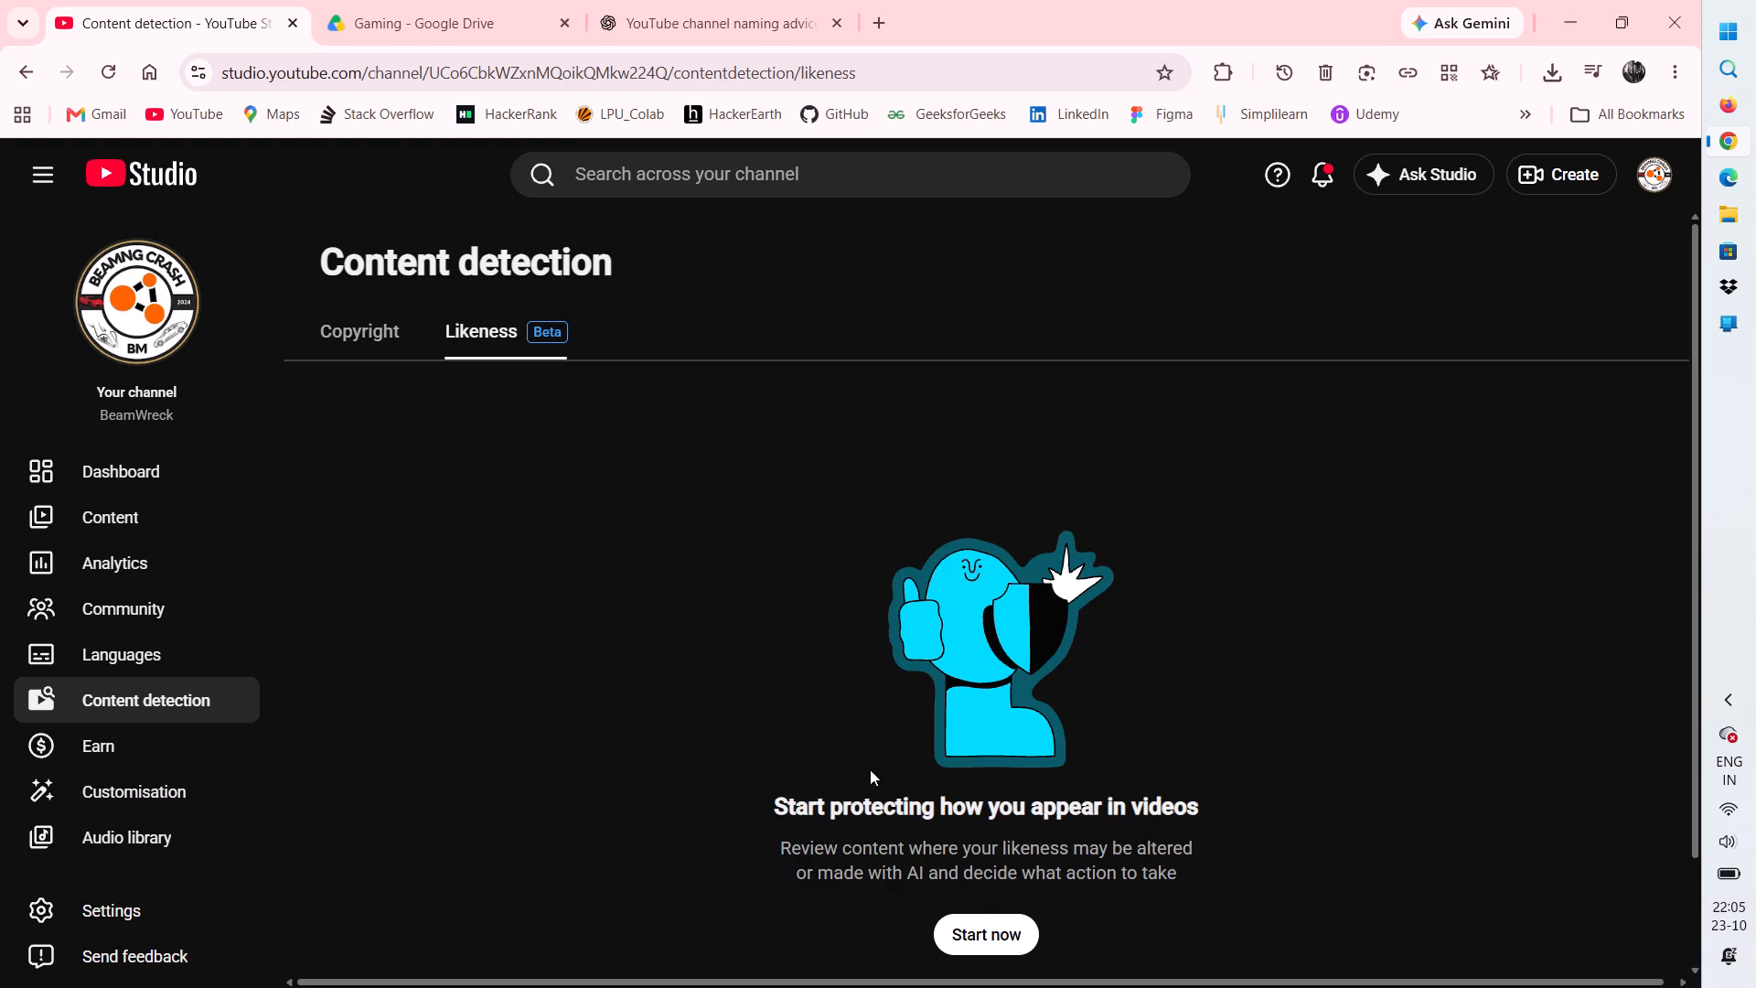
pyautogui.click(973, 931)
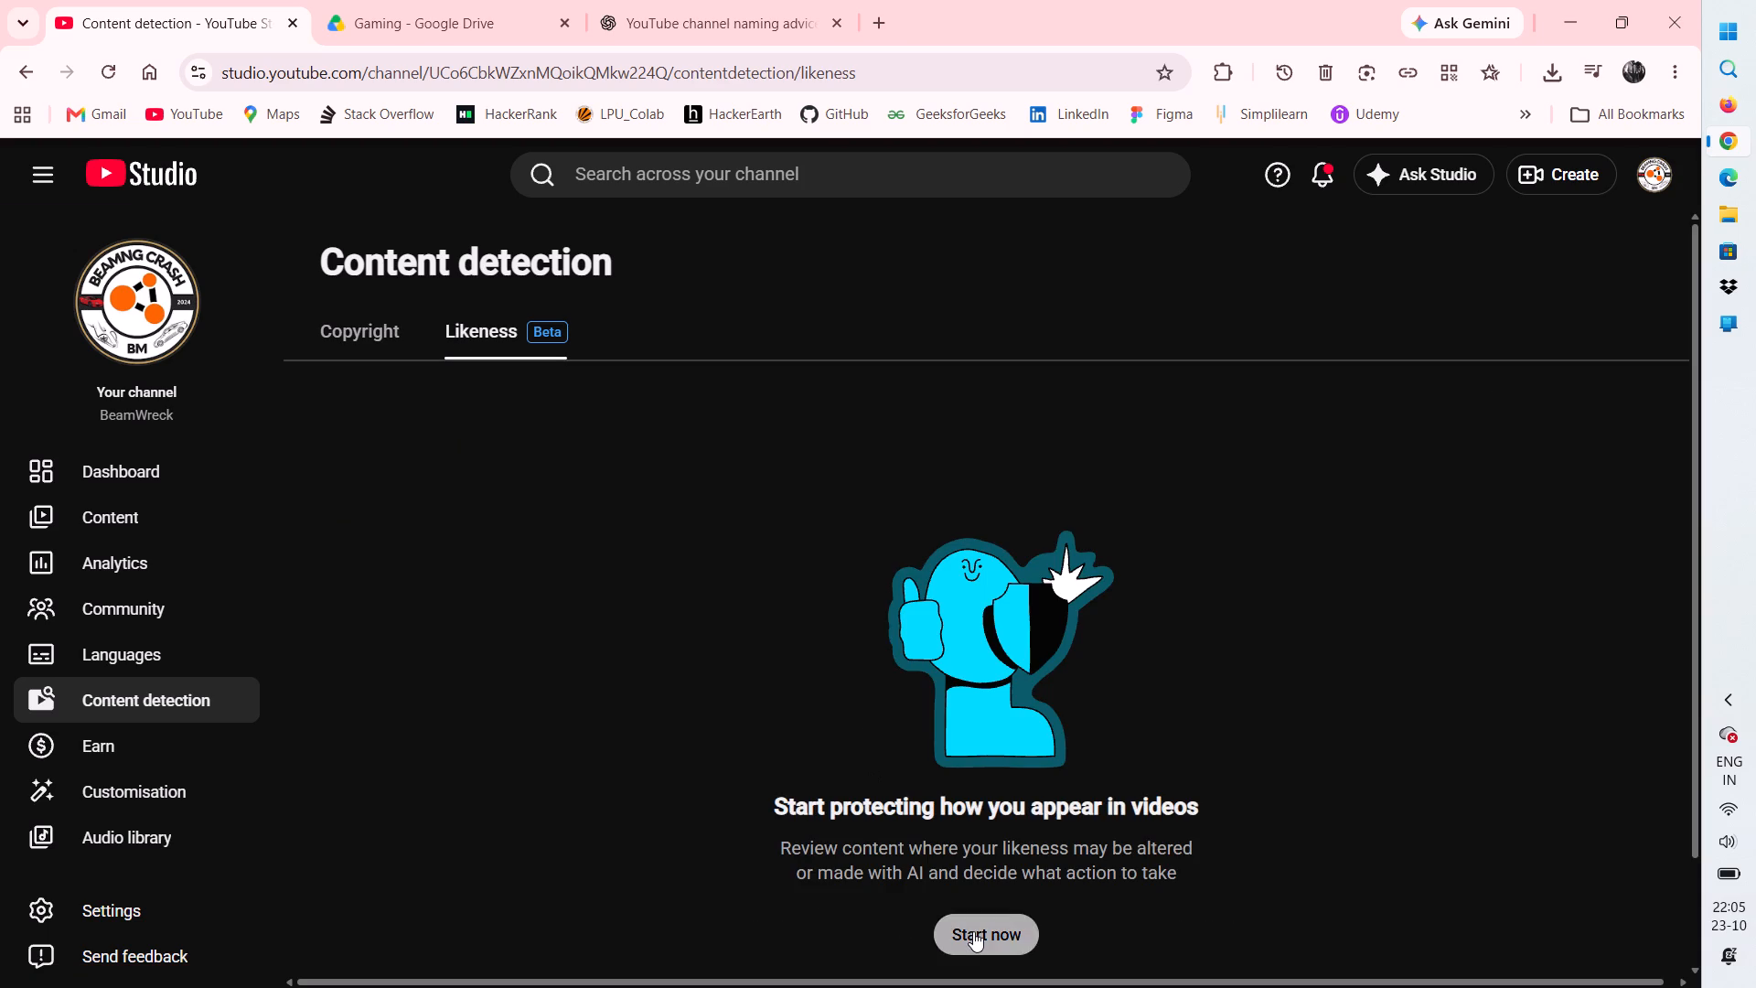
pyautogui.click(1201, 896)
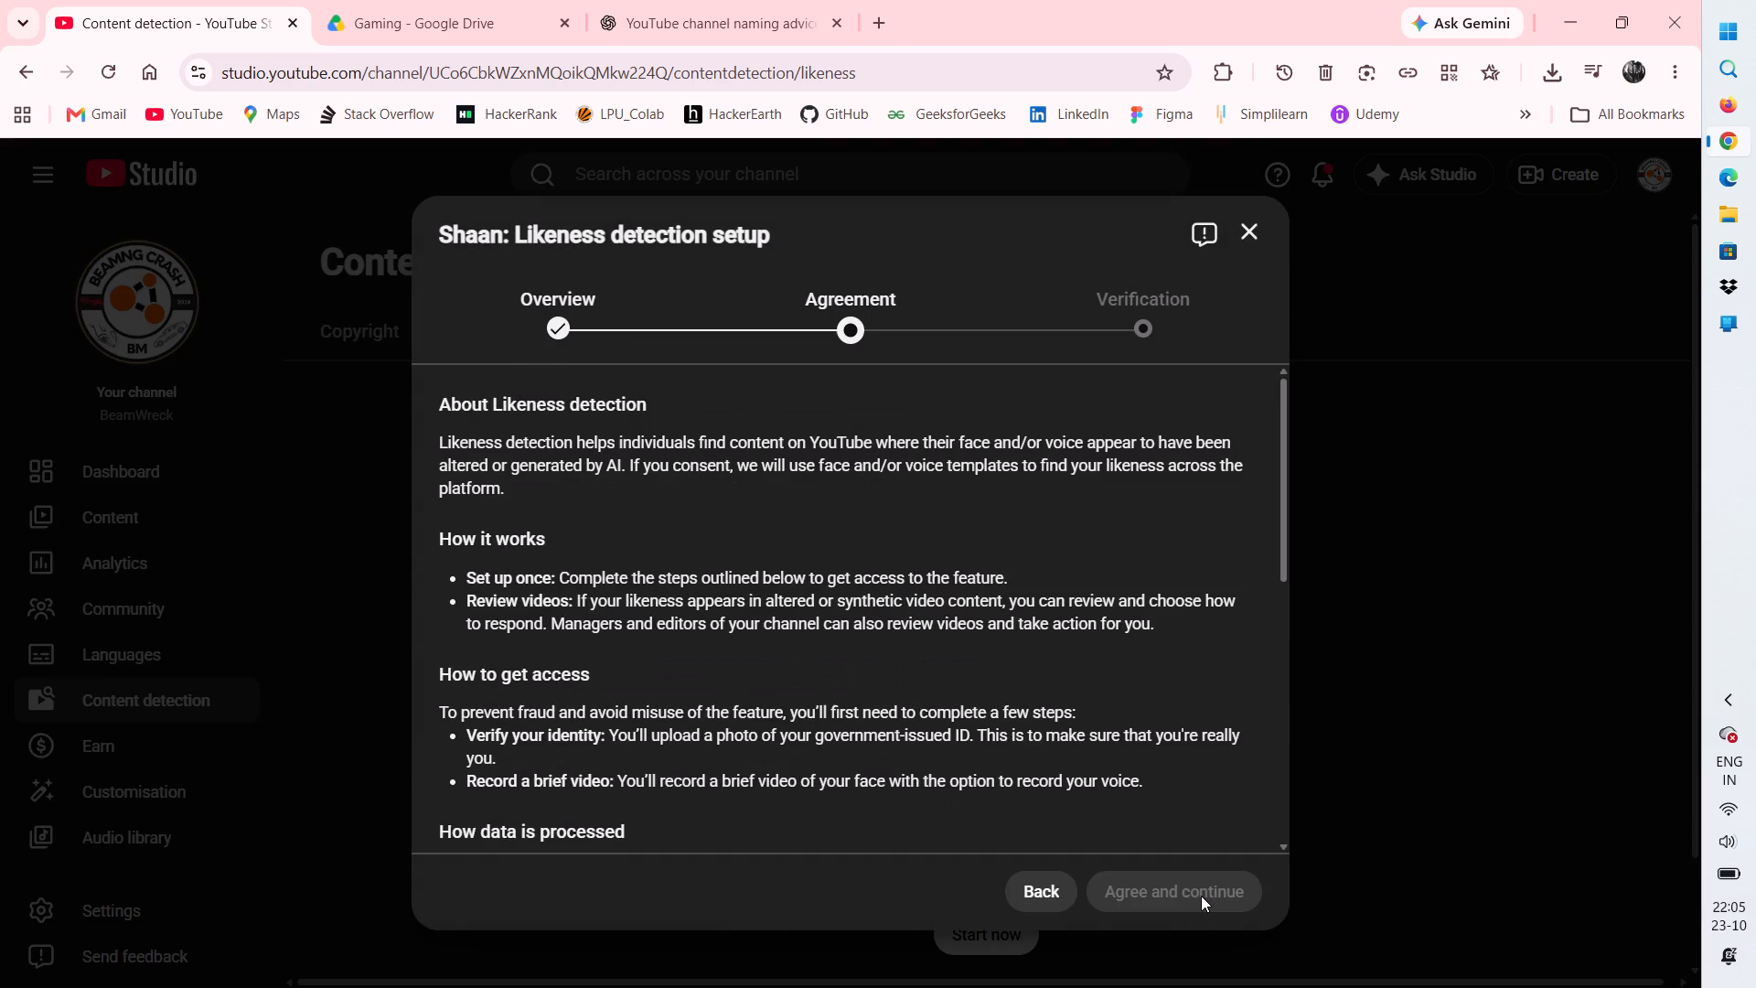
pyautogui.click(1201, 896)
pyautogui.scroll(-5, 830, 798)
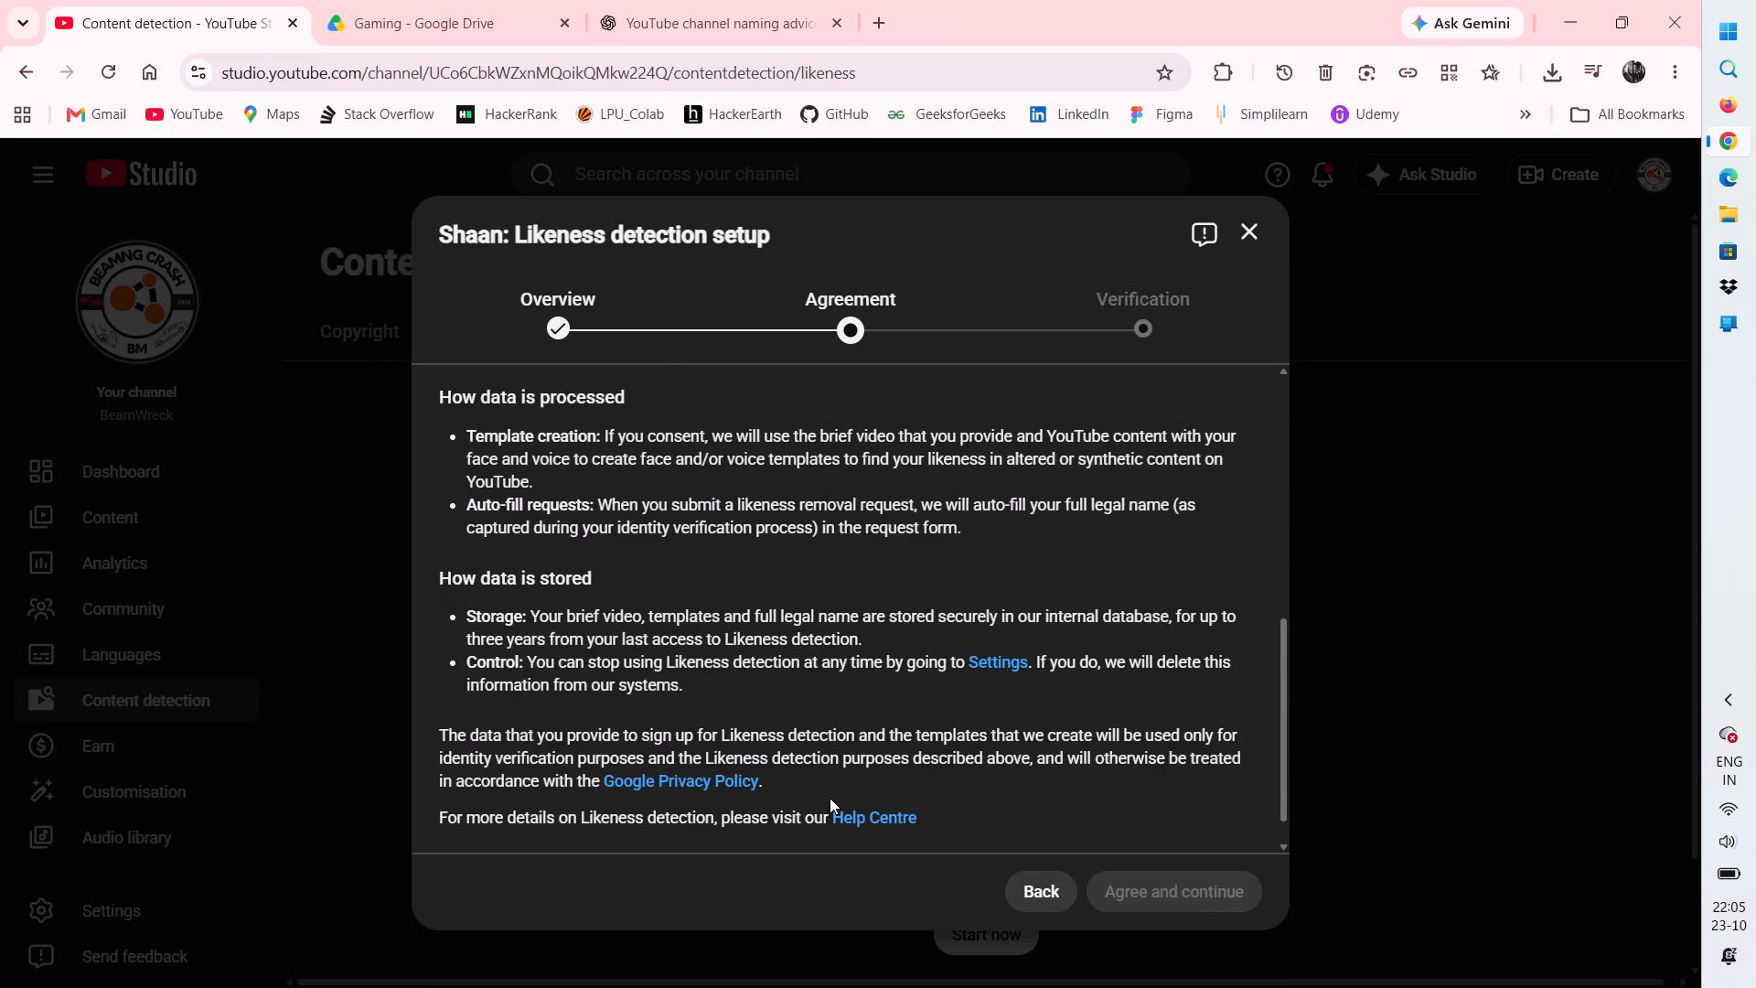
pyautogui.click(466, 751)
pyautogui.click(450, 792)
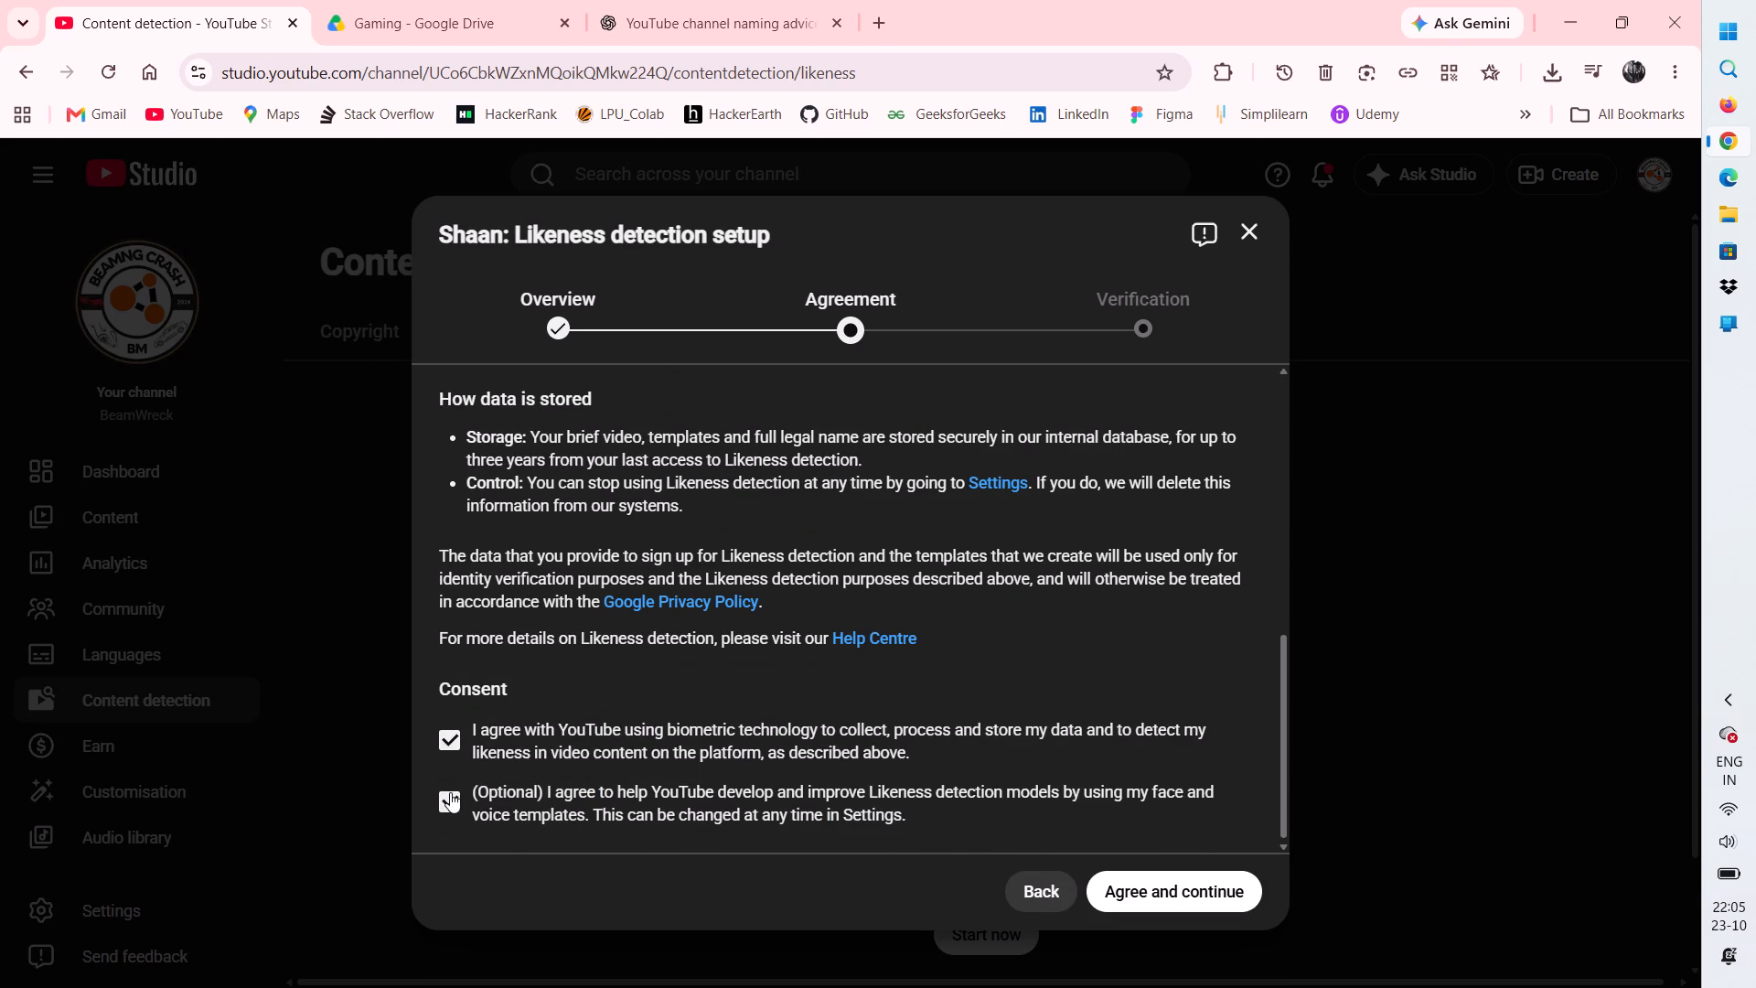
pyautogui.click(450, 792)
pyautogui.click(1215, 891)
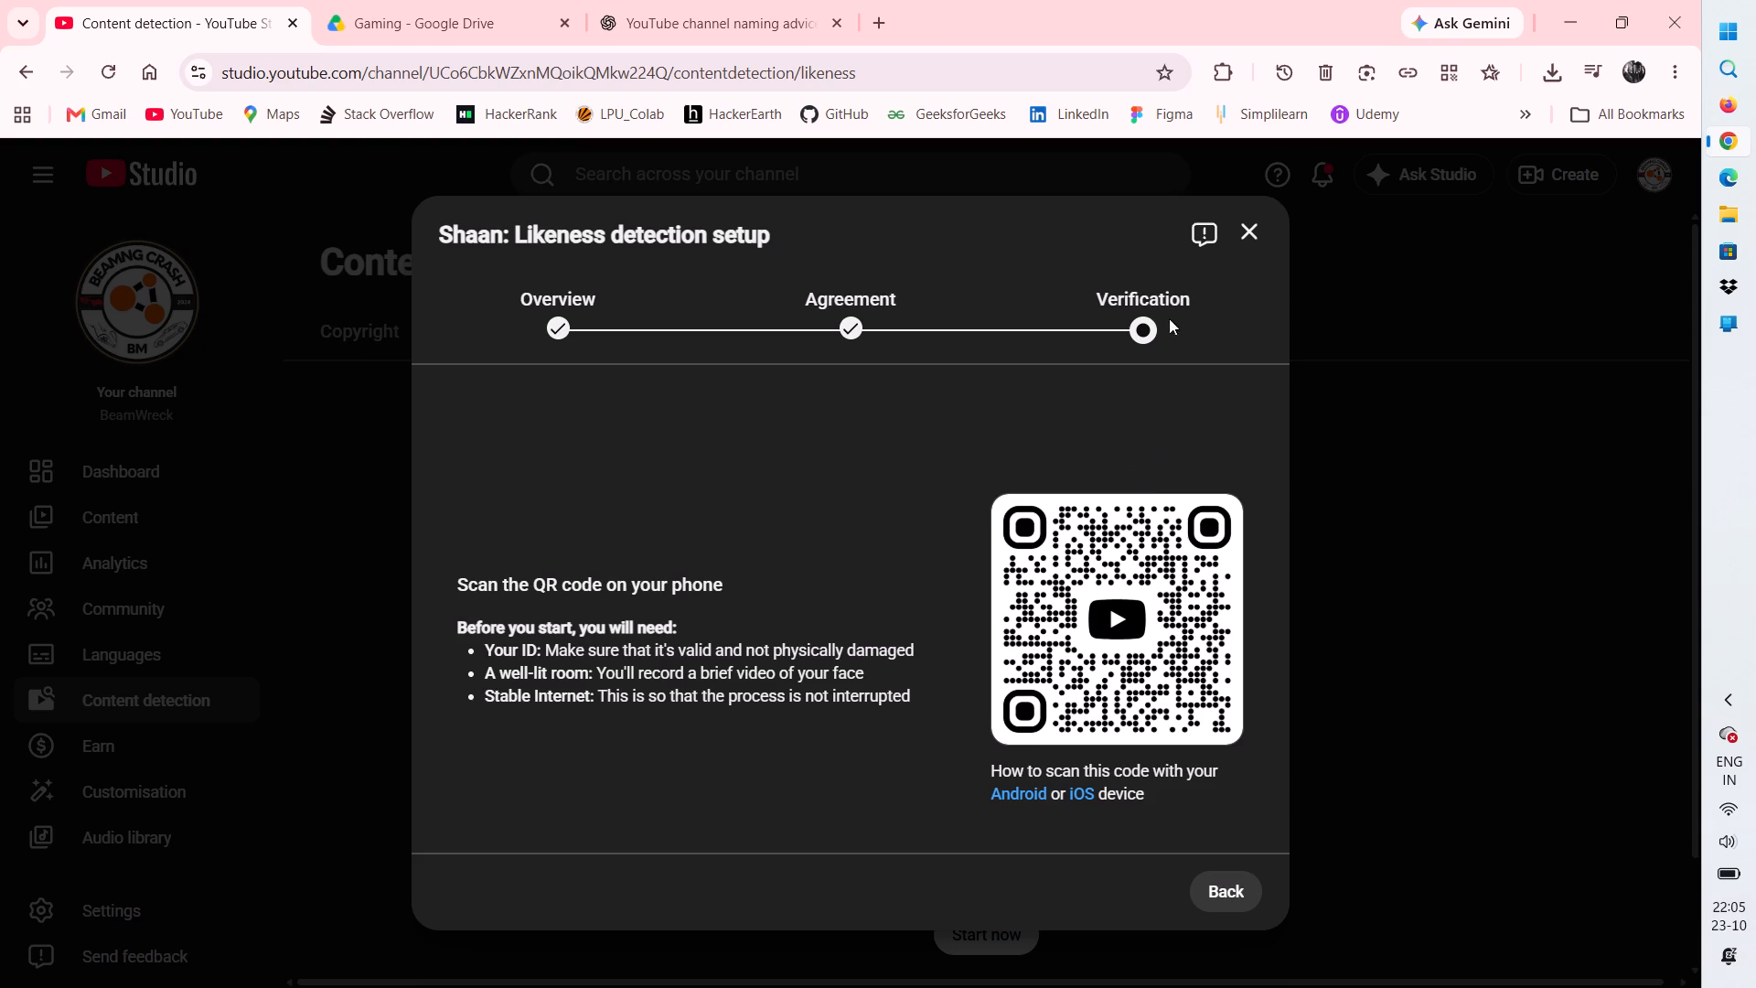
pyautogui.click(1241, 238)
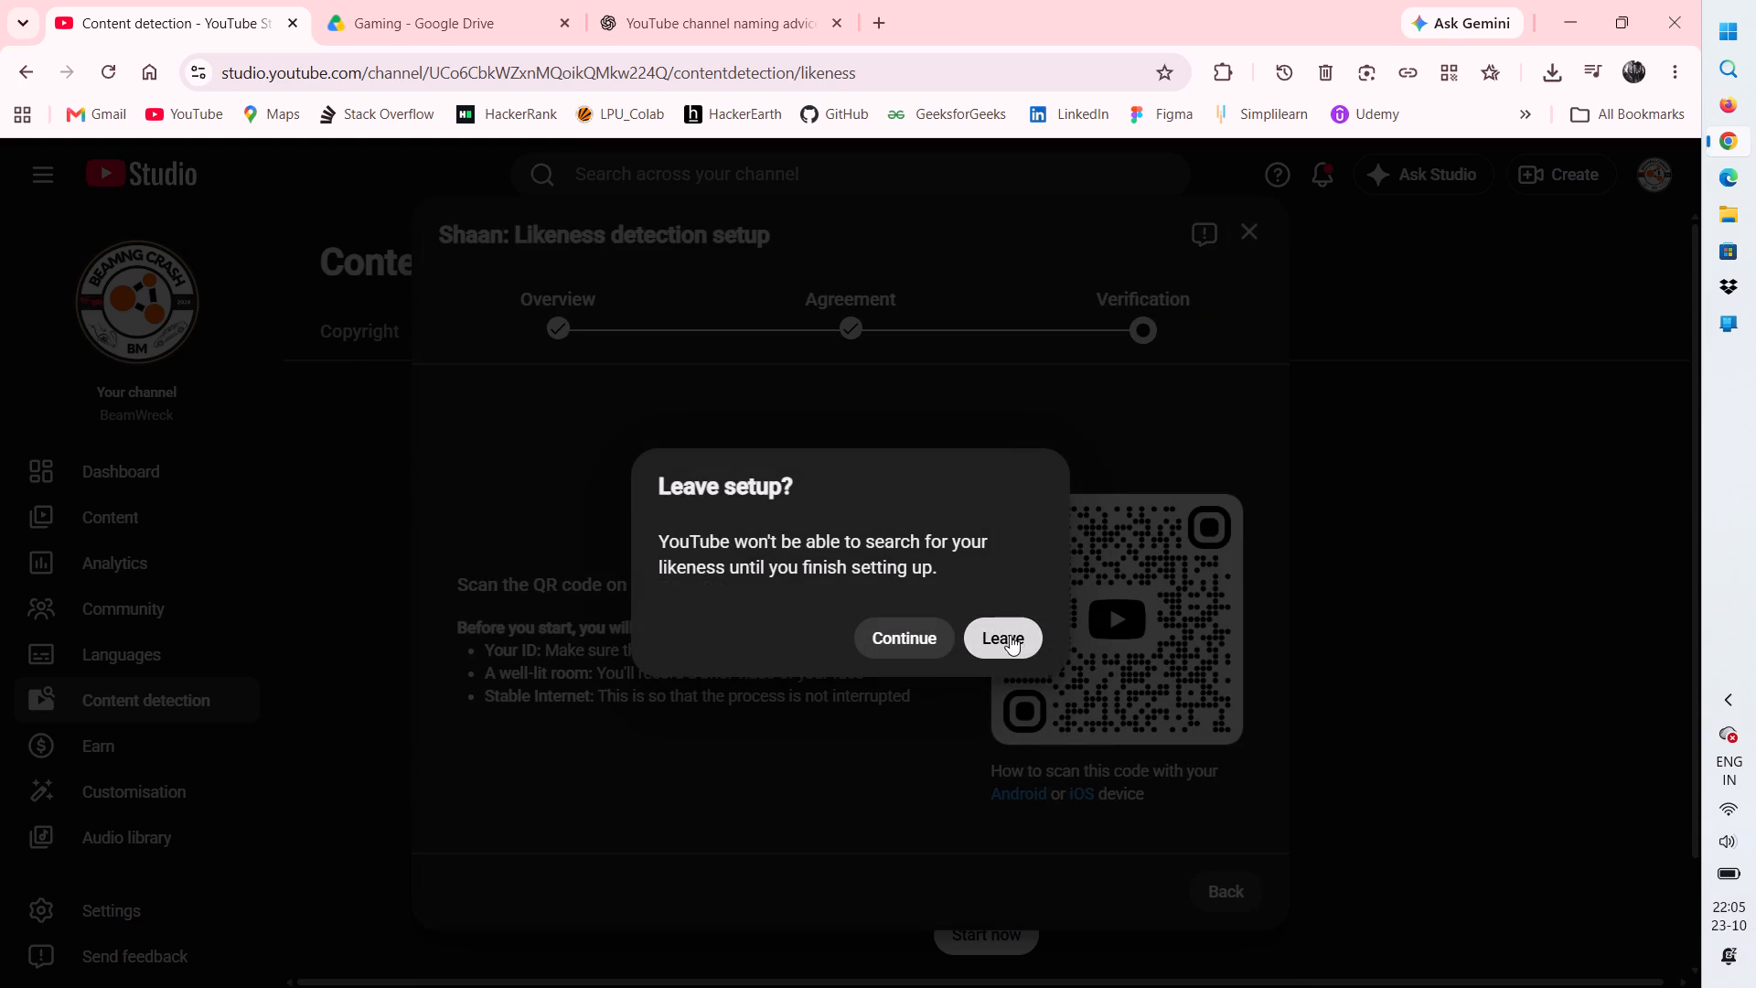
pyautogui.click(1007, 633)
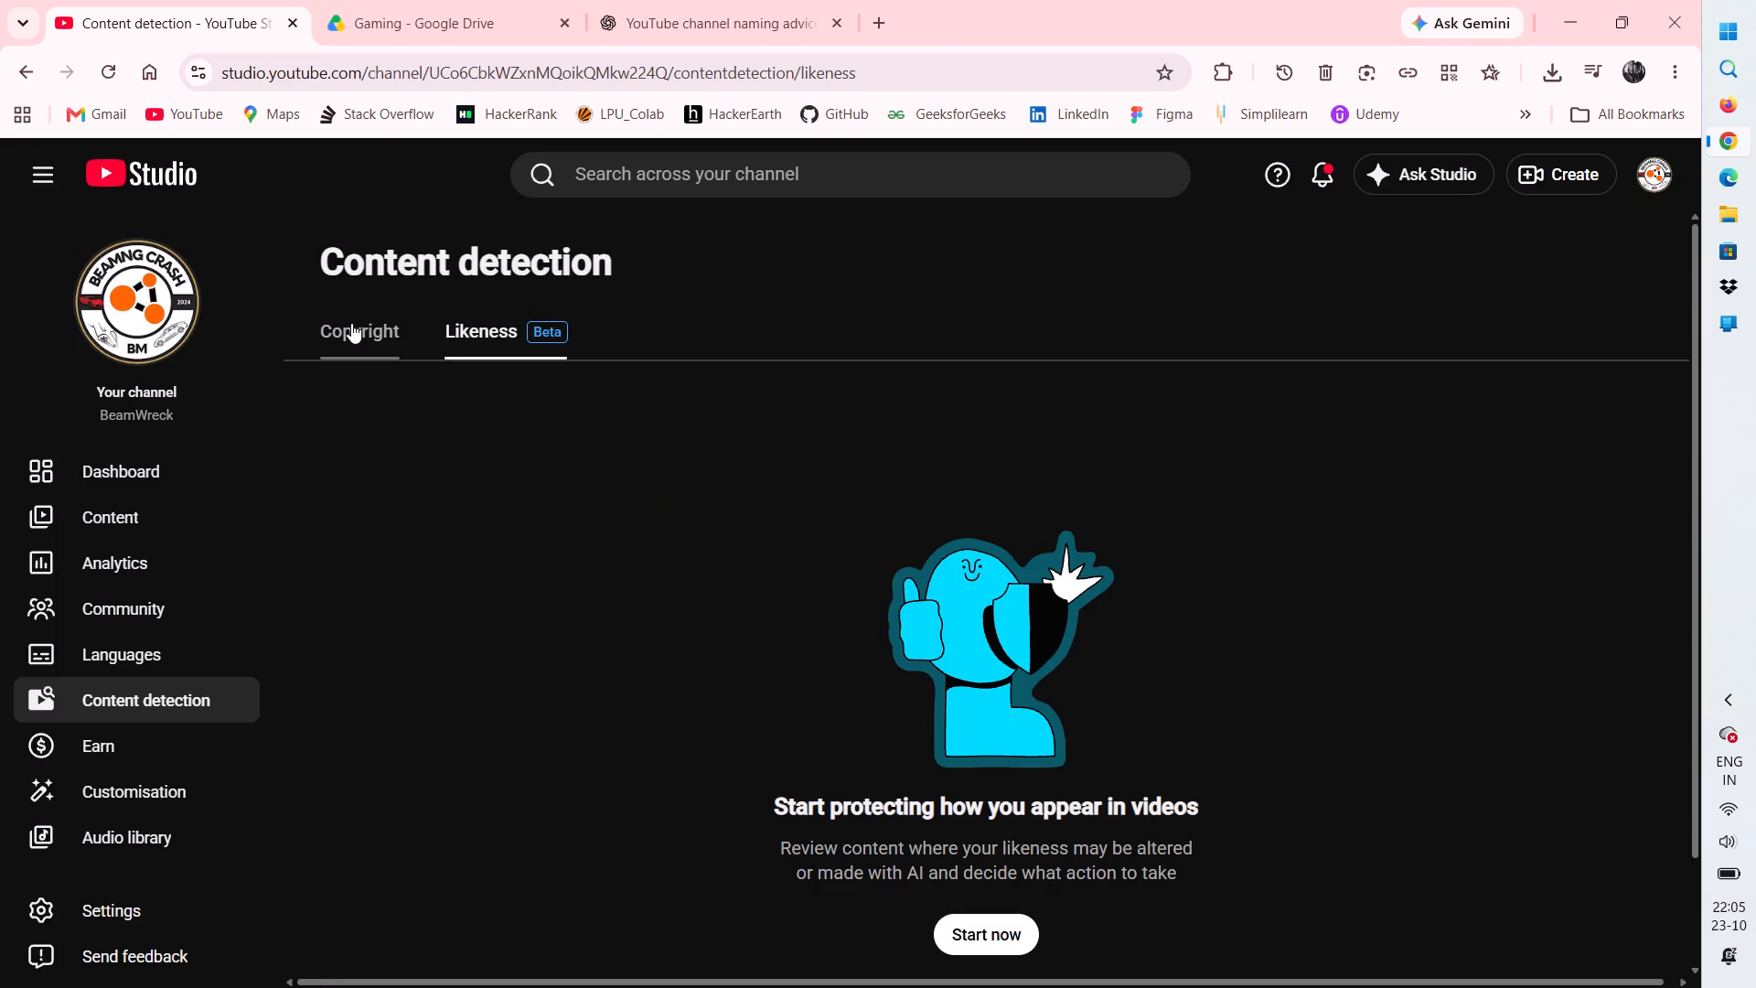
# Check the copyright removal requests, and examine the channel languages lists for all, draft and published videos.
pyautogui.click(351, 323)
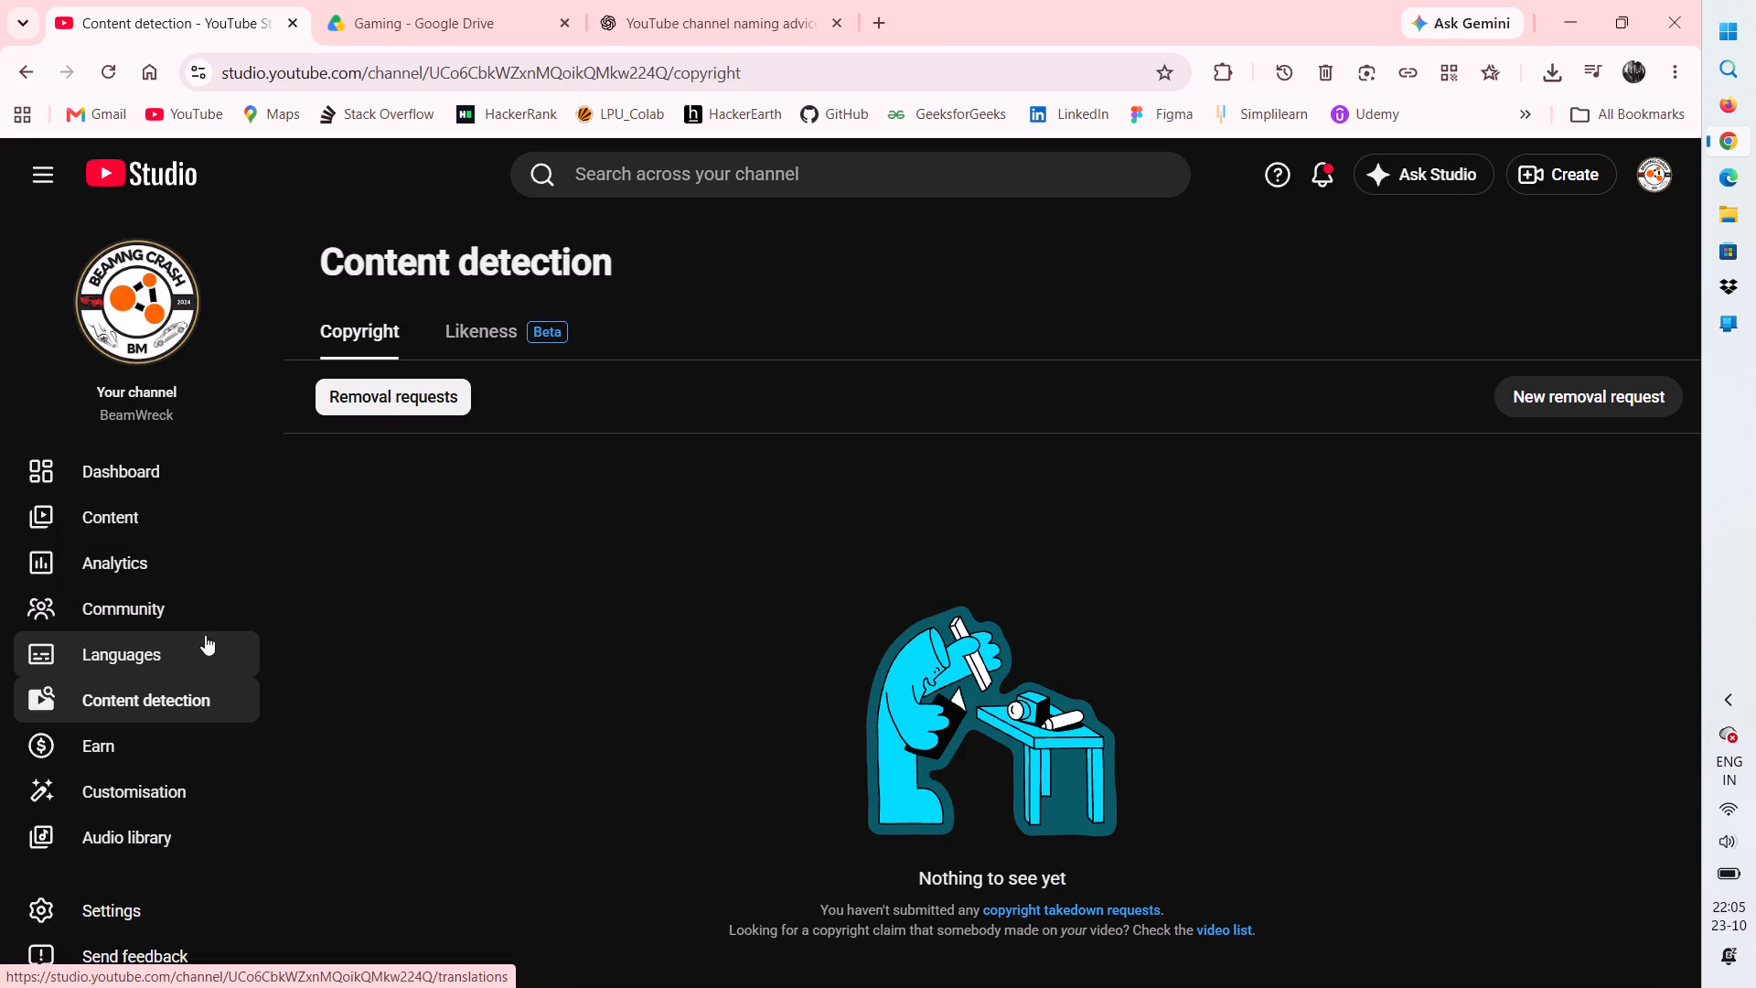
pyautogui.click(141, 658)
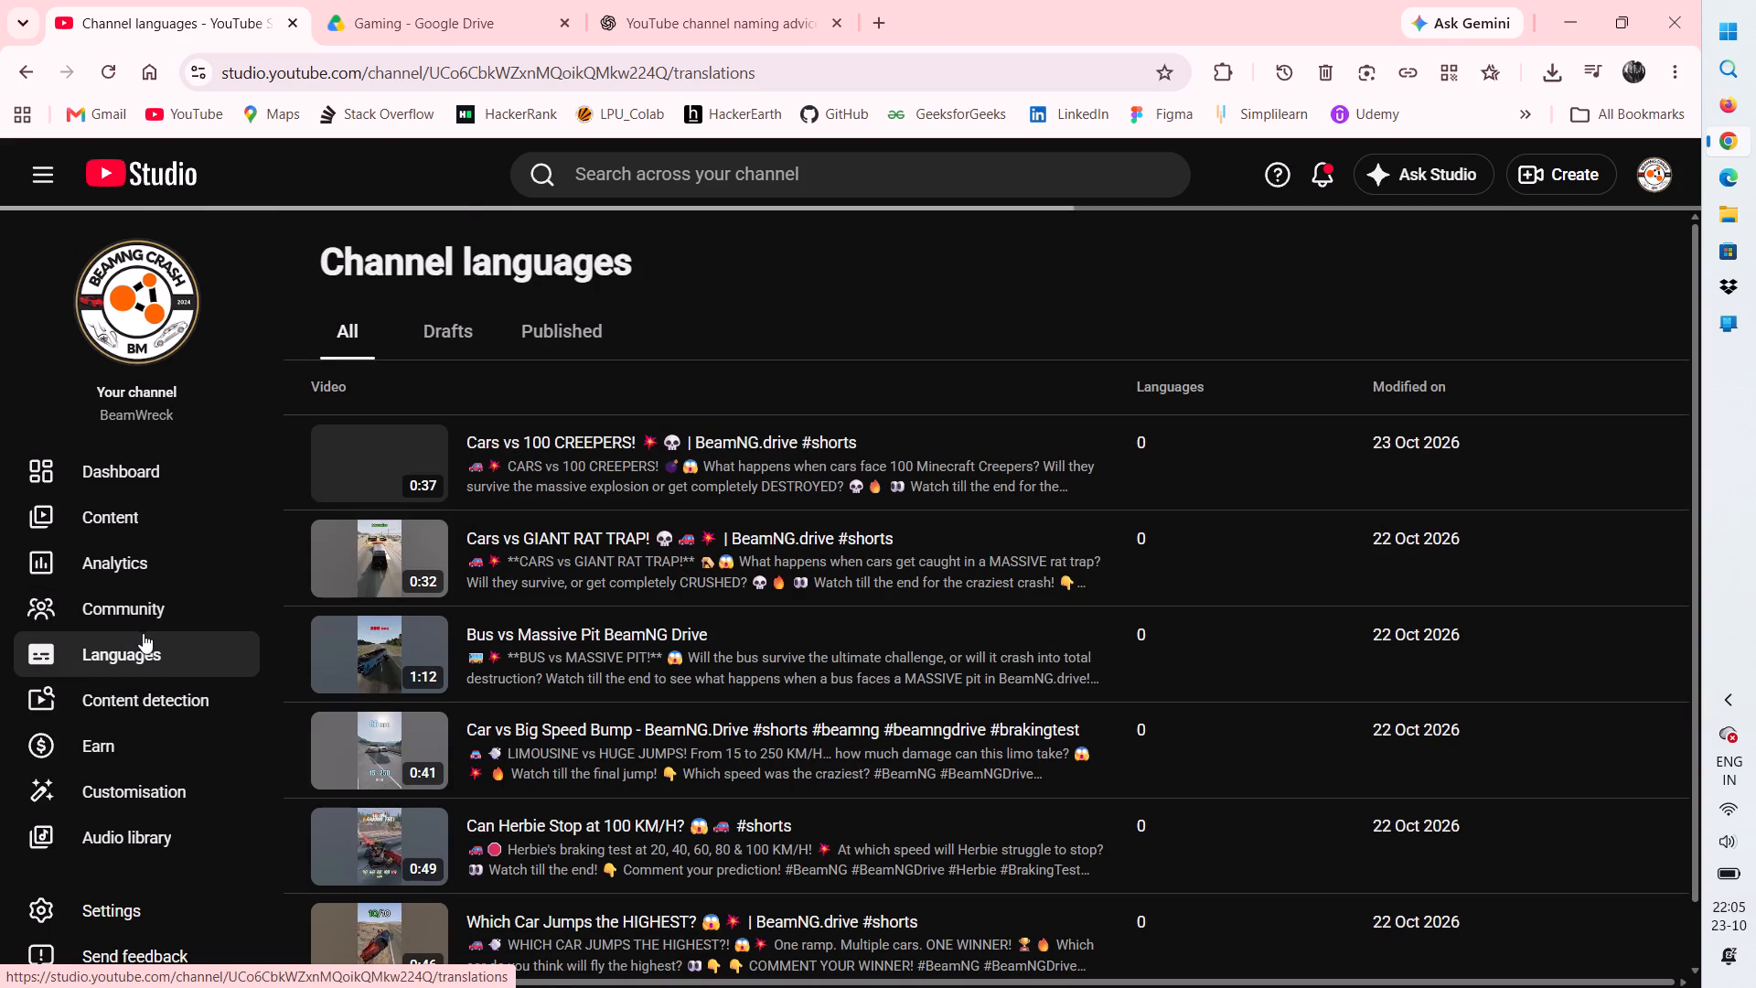
pyautogui.scroll(-4, 810, 693)
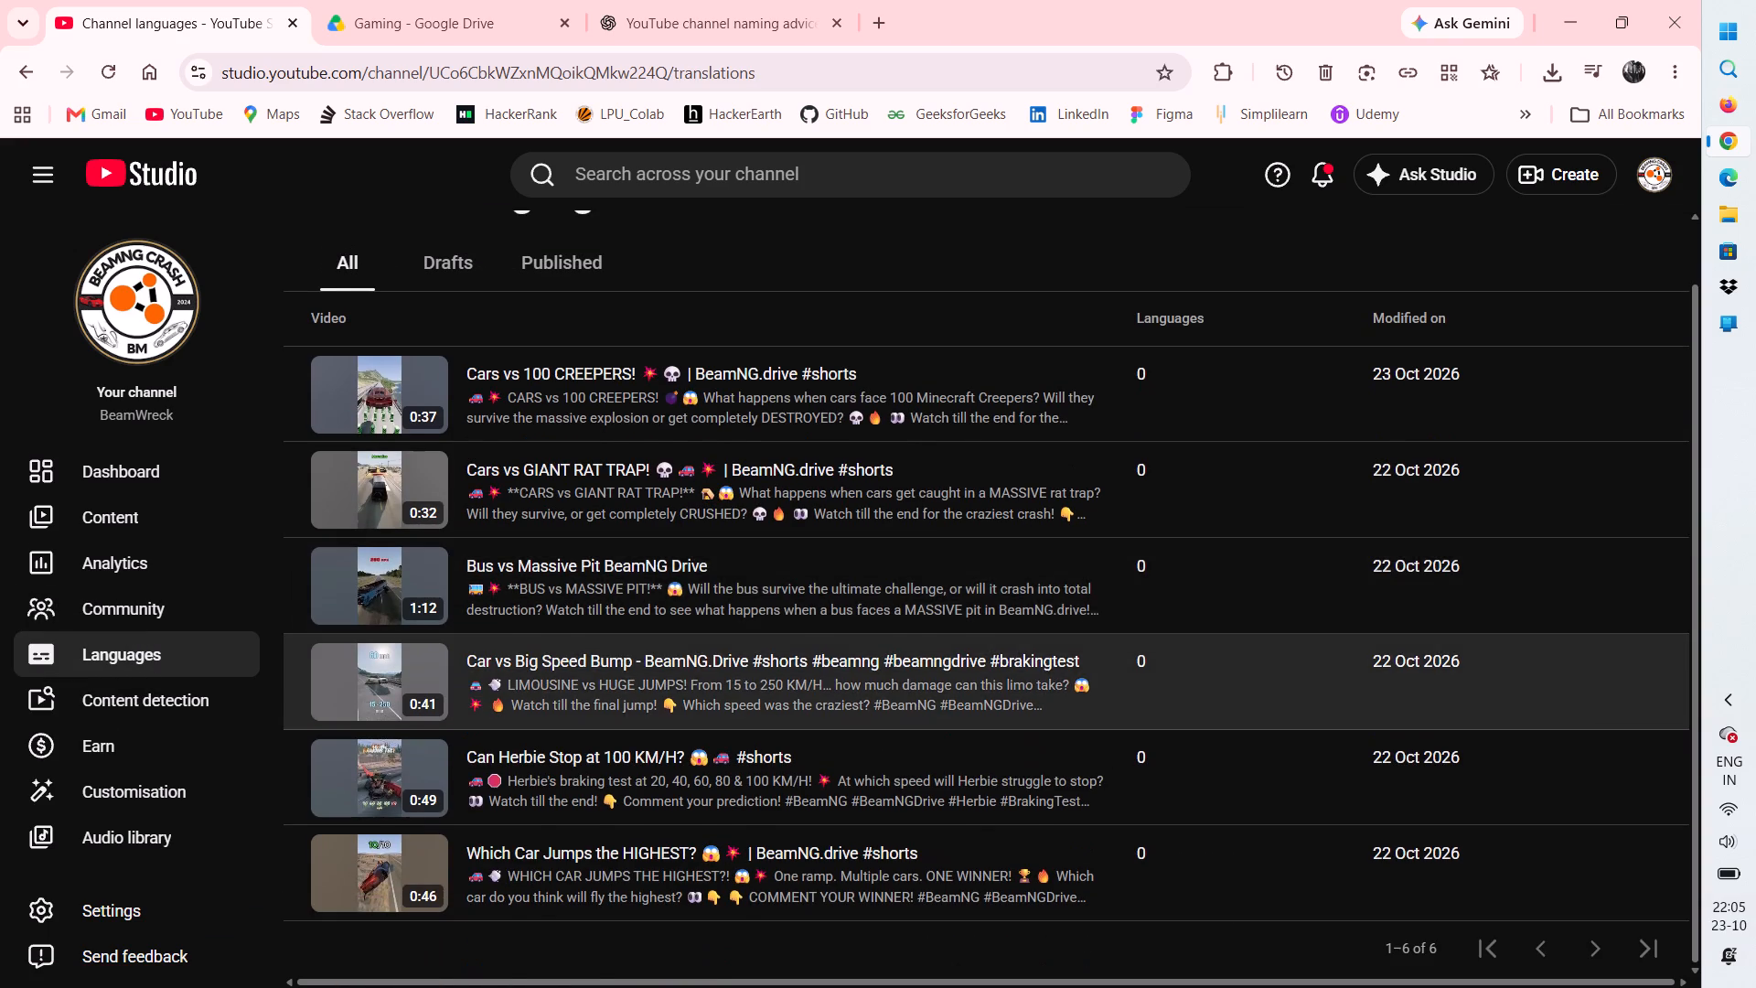
pyautogui.scroll(-1, 810, 693)
pyautogui.scroll(2, 810, 693)
pyautogui.click(474, 335)
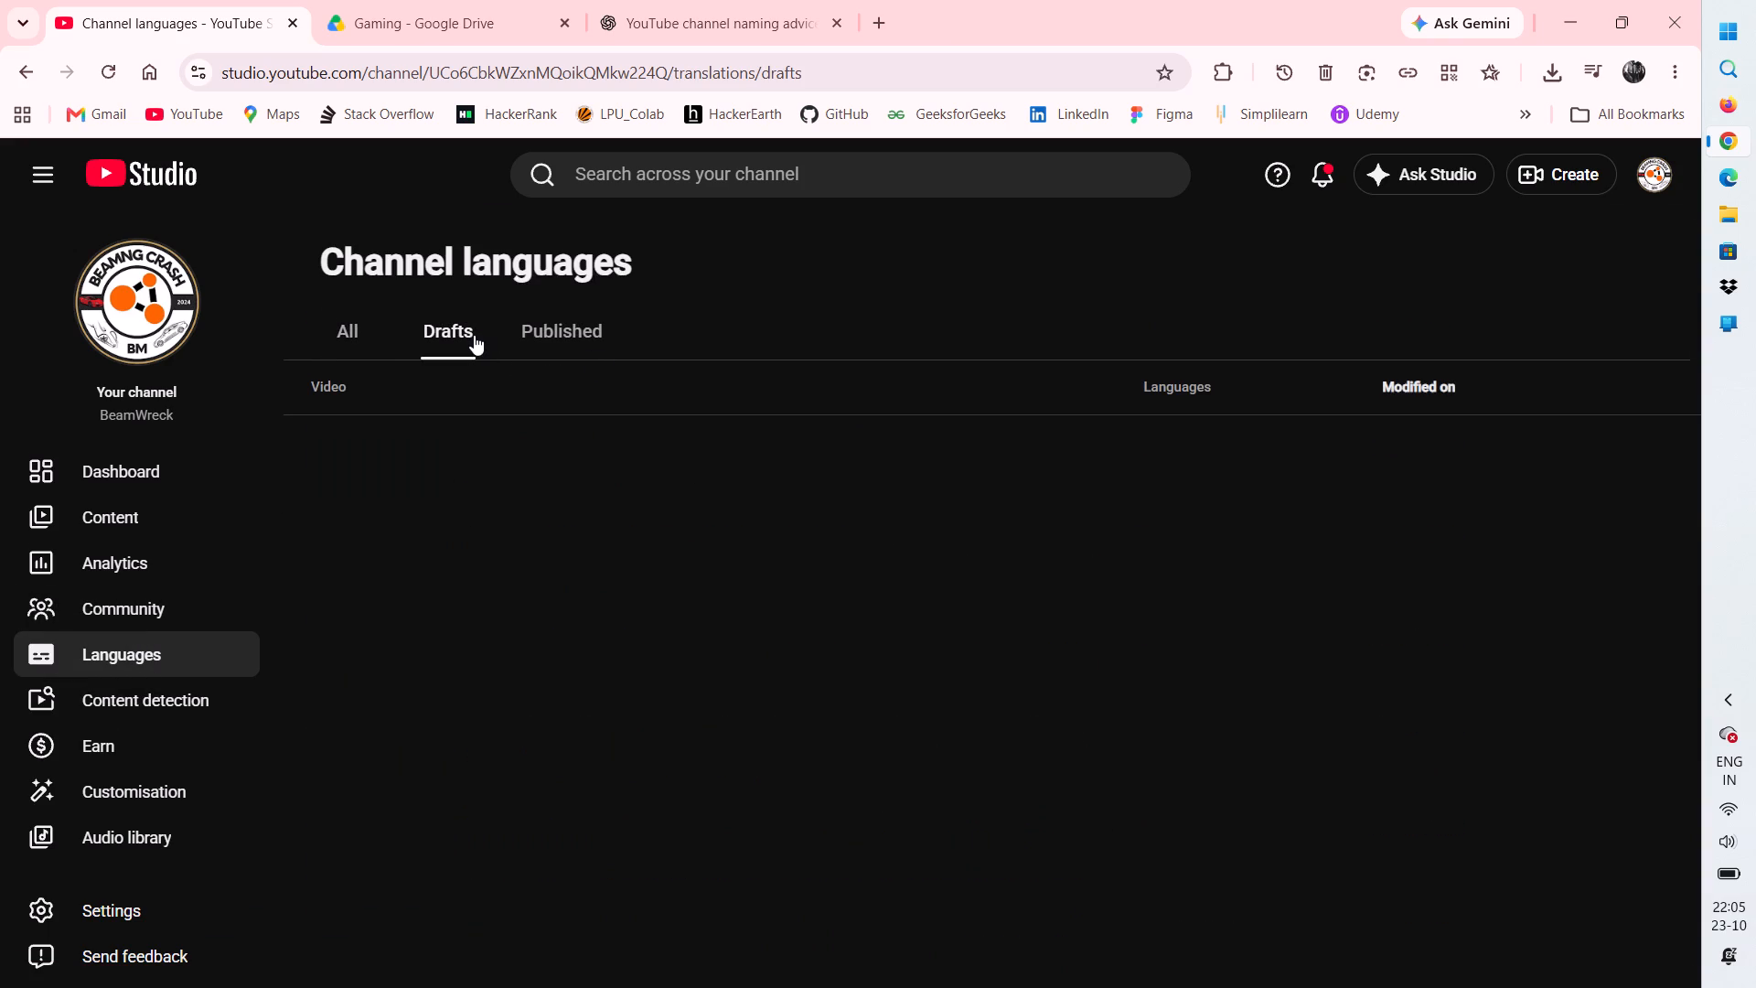
pyautogui.click(569, 345)
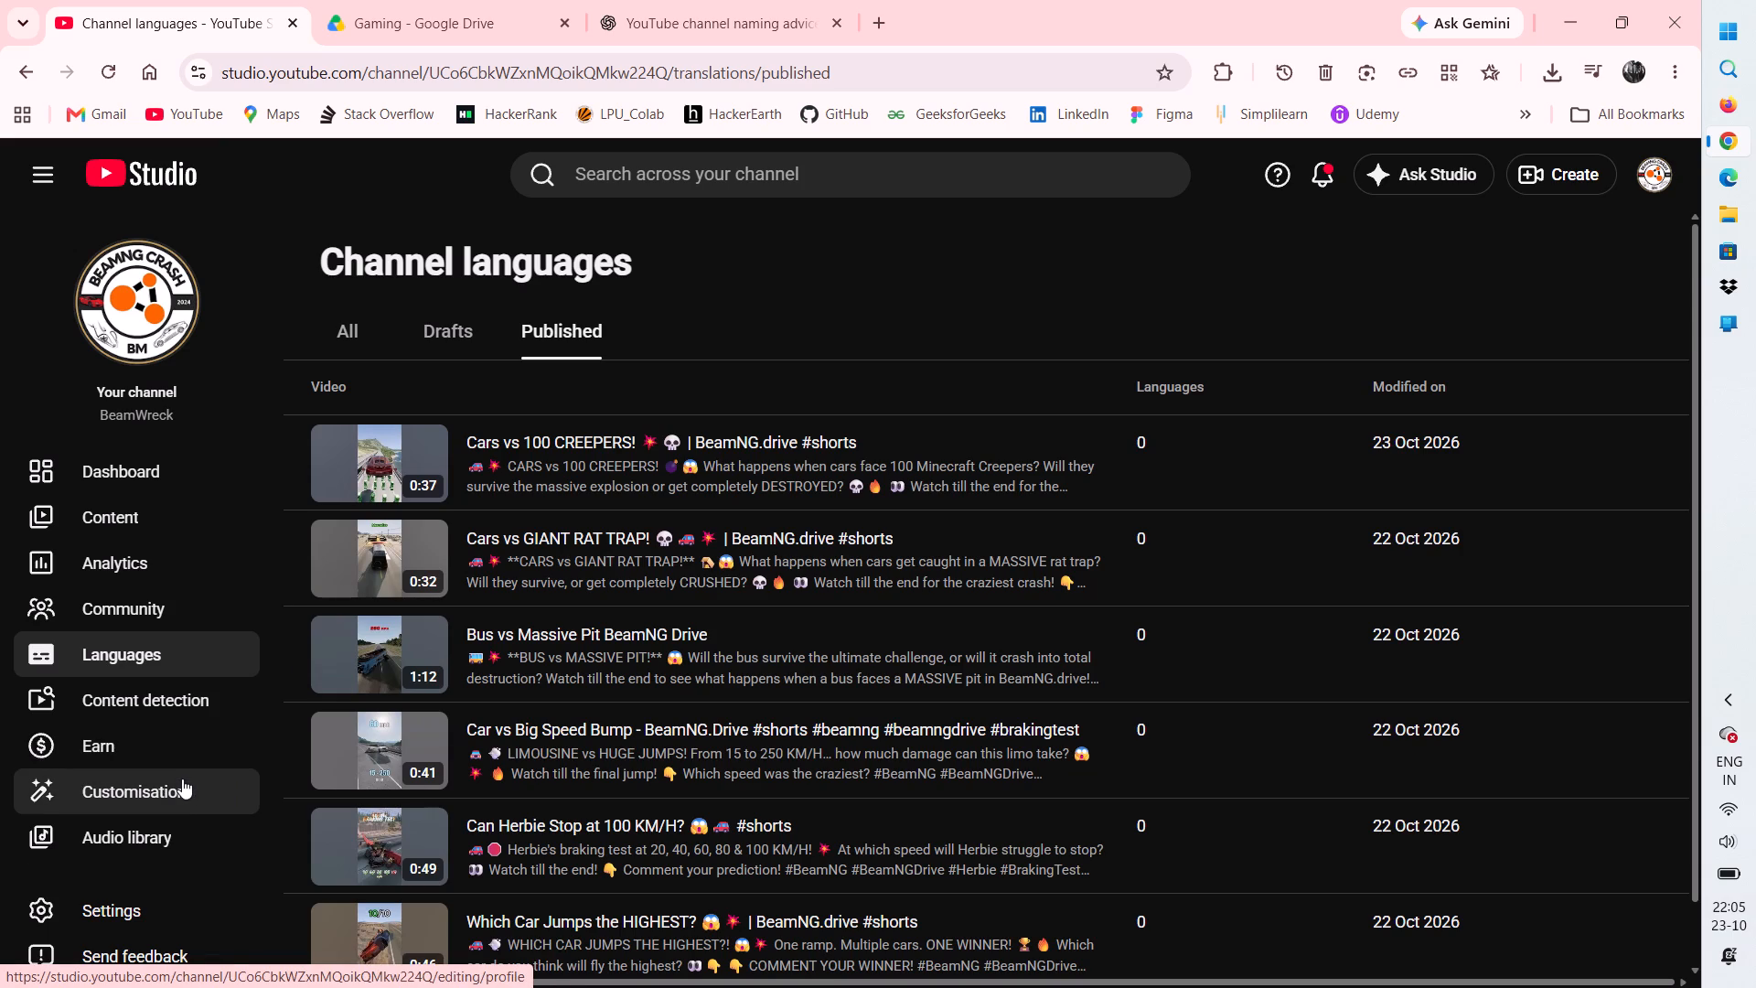
pyautogui.scroll(-5, 765, 667)
pyautogui.scroll(2, 765, 667)
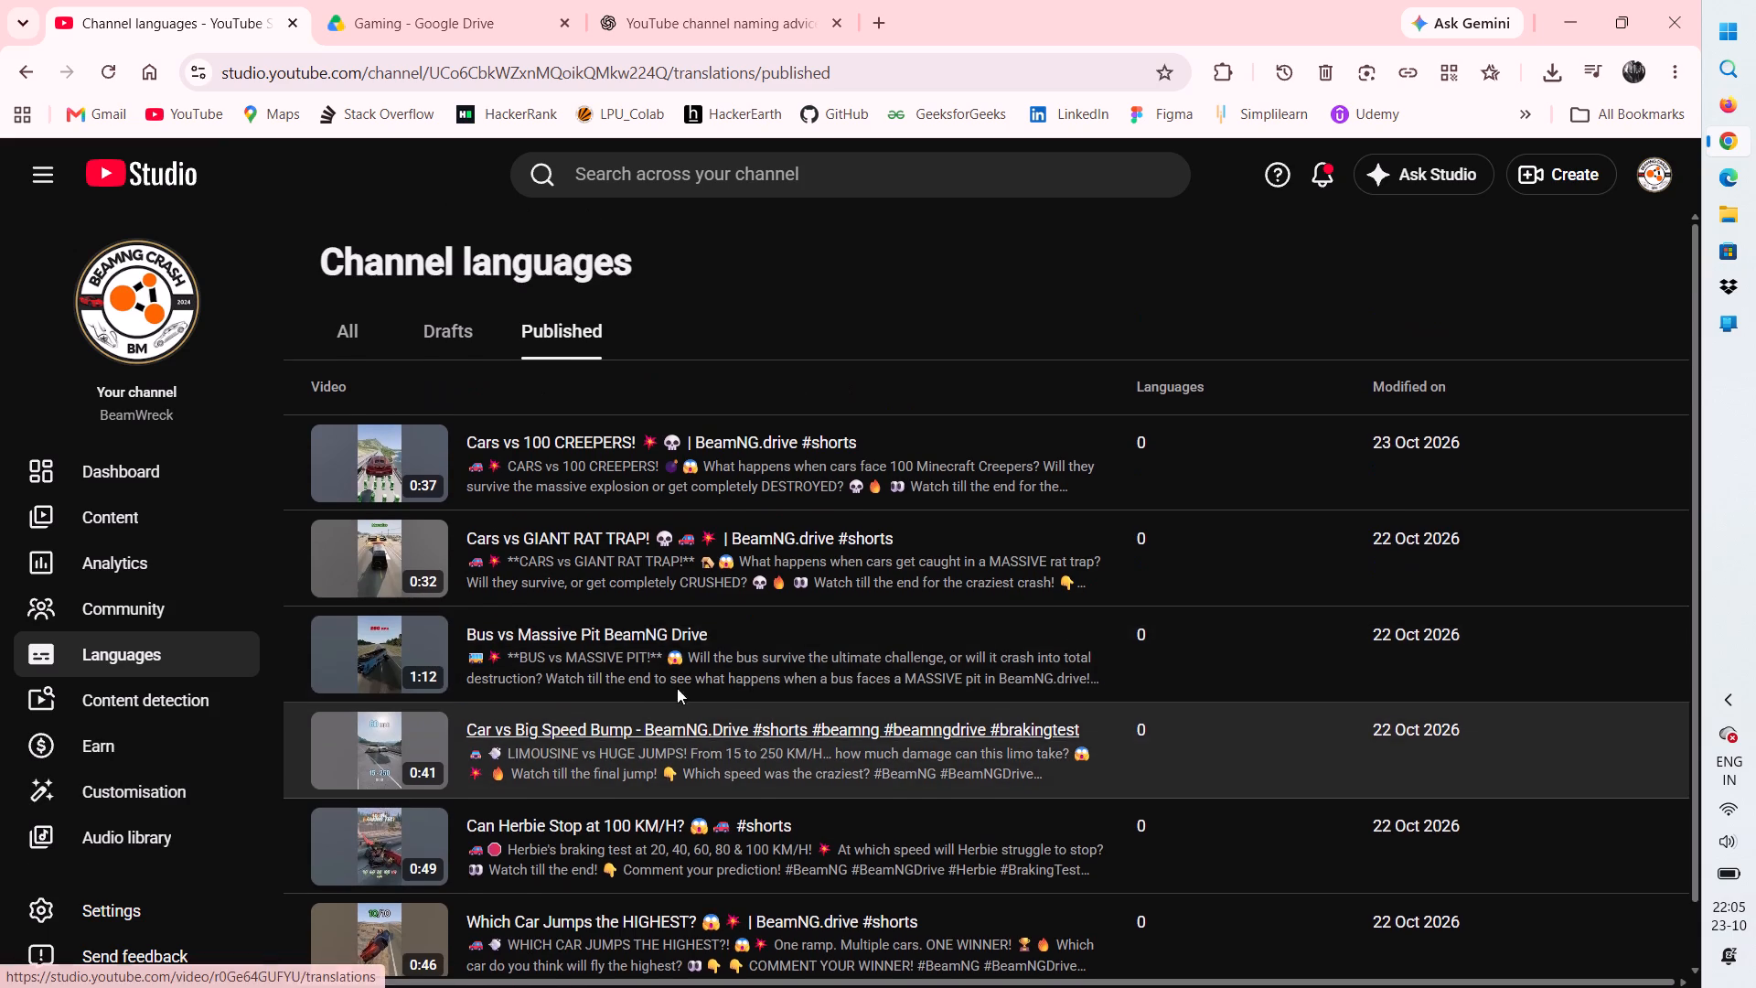
pyautogui.scroll(-3, 470, 795)
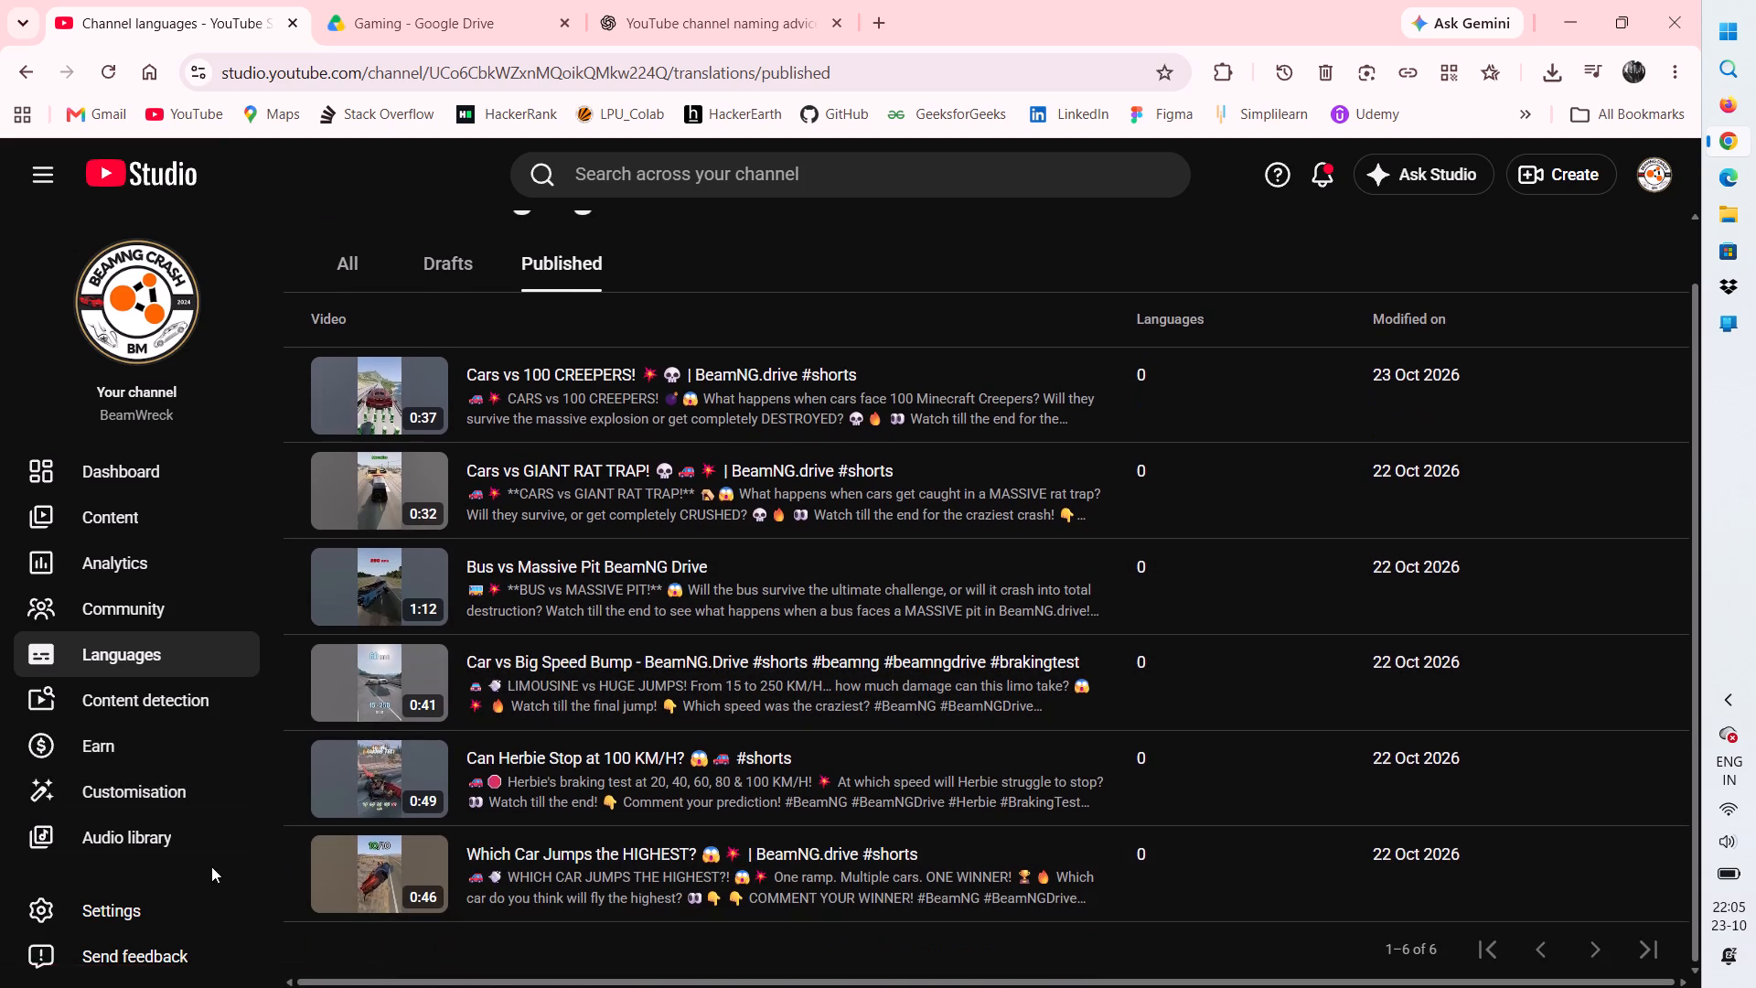
# Review the channel customisation profile, including banner, picture, name, handle and description, and look at the audio library.
pyautogui.click(167, 778)
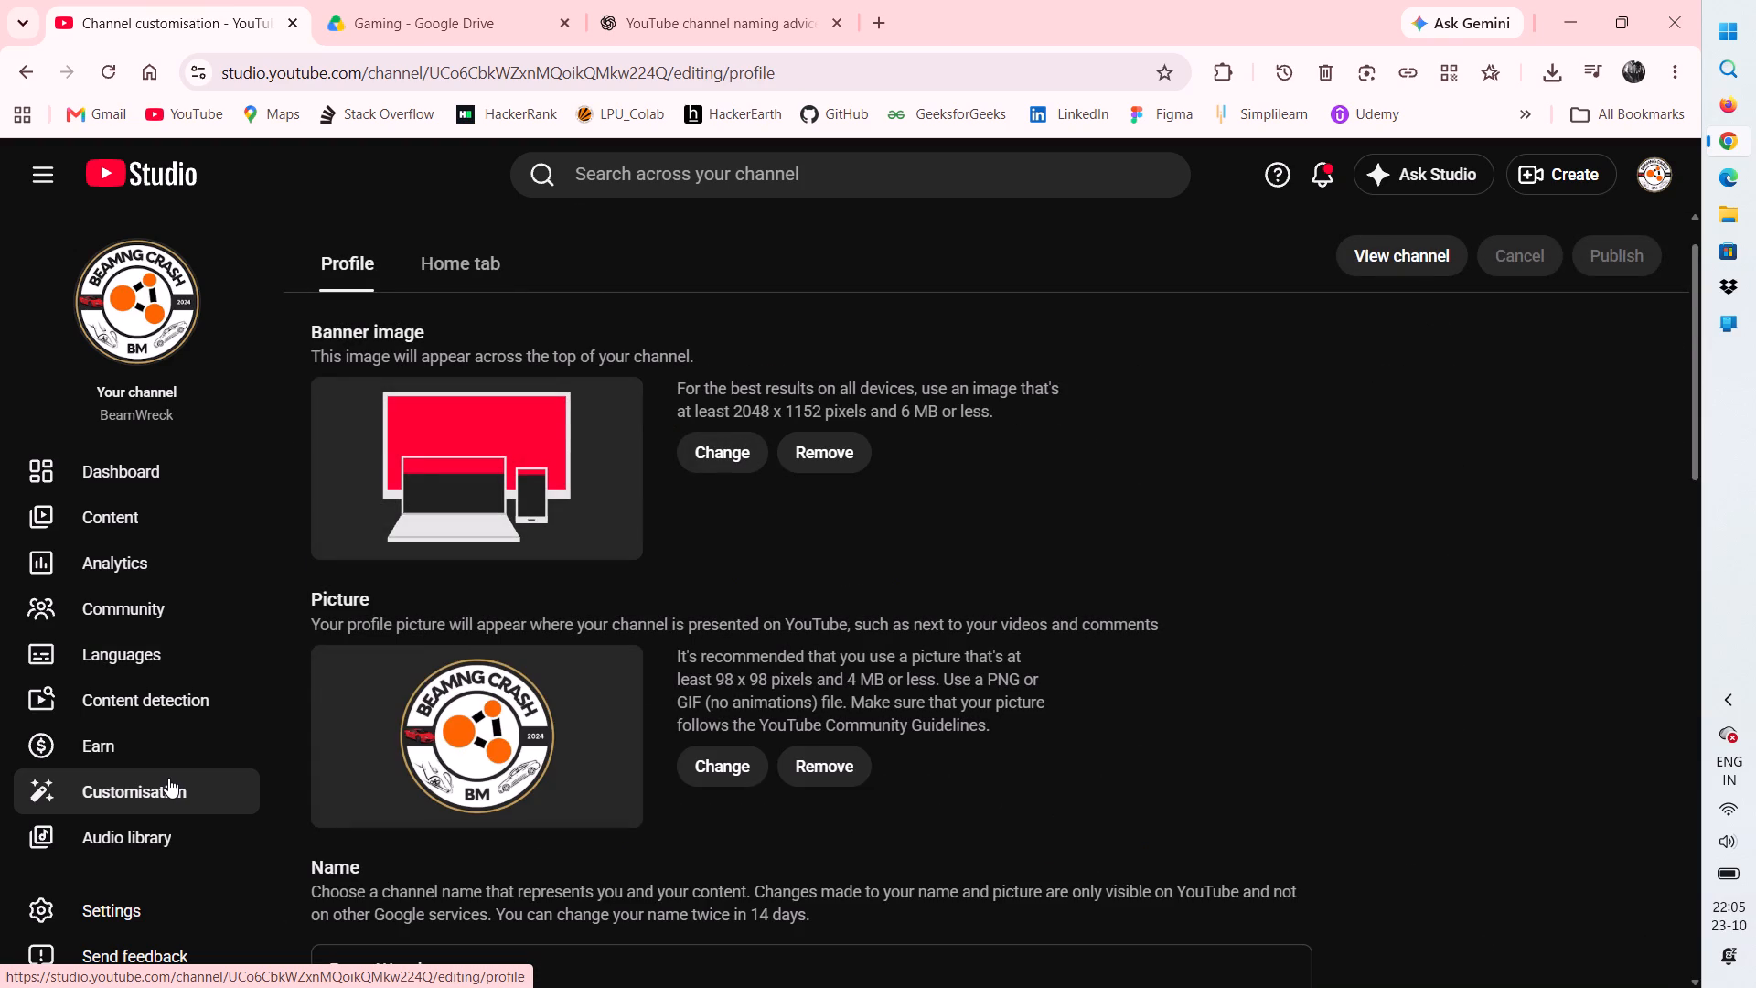
pyautogui.scroll(-5, 383, 761)
pyautogui.scroll(4, 298, 759)
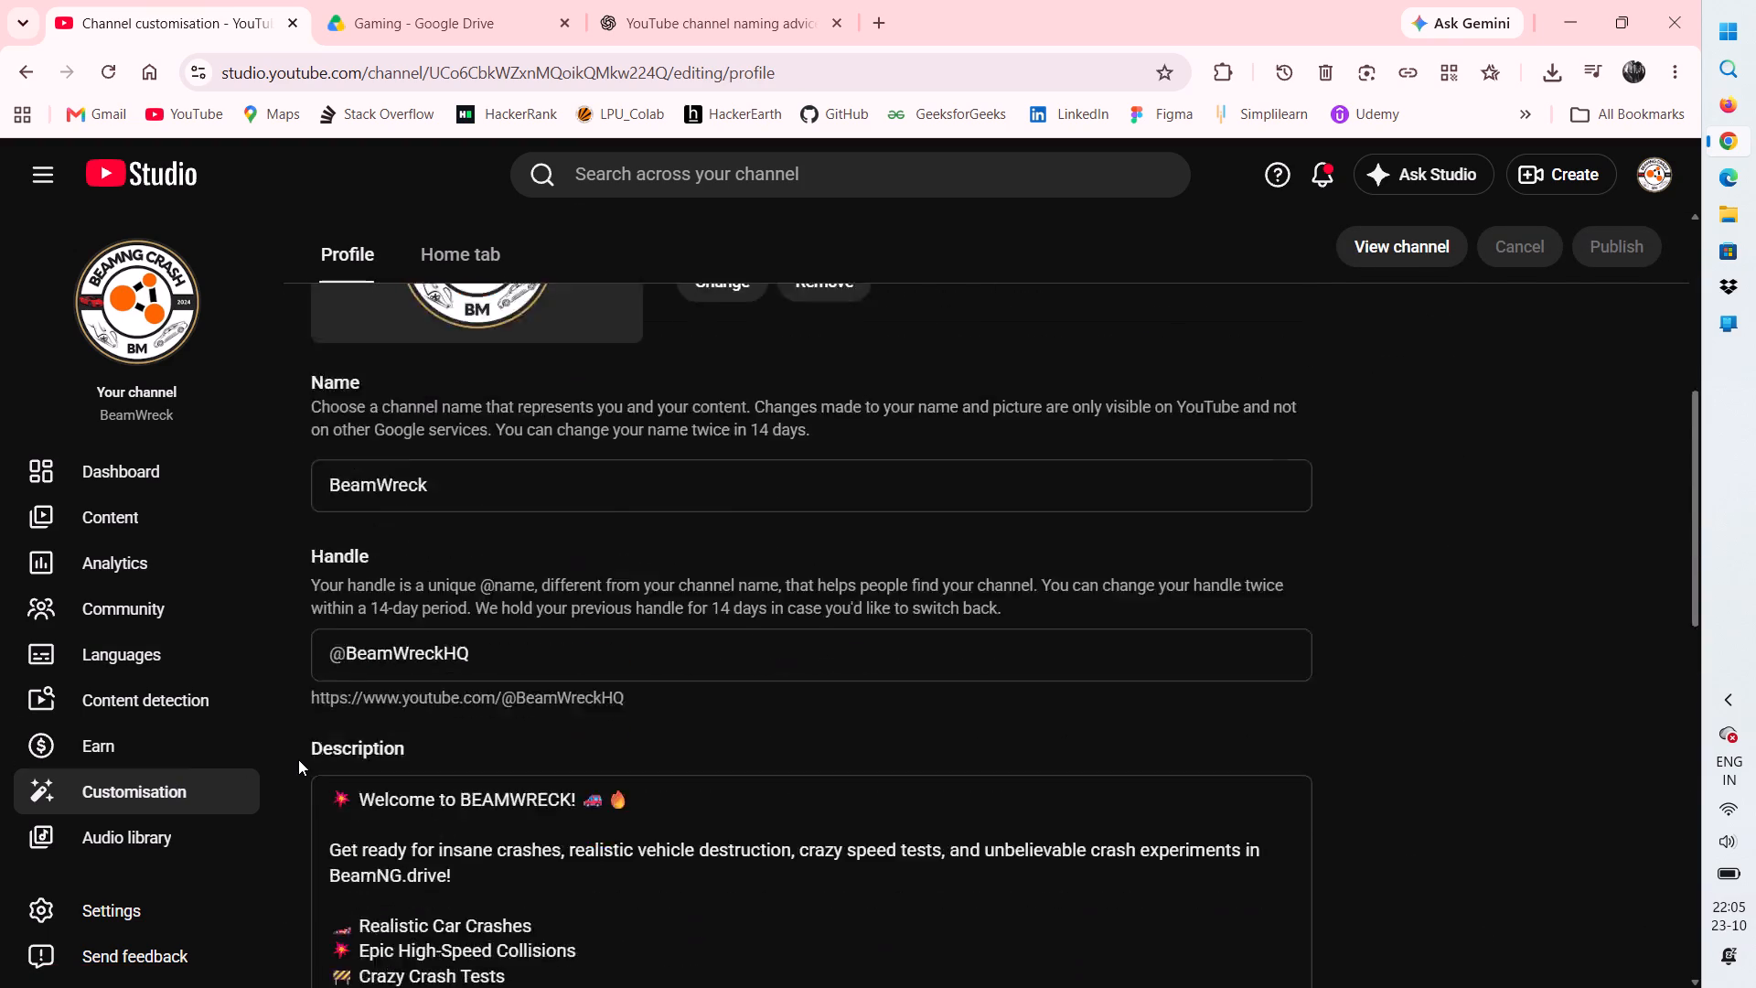
pyautogui.scroll(-2, 27, 683)
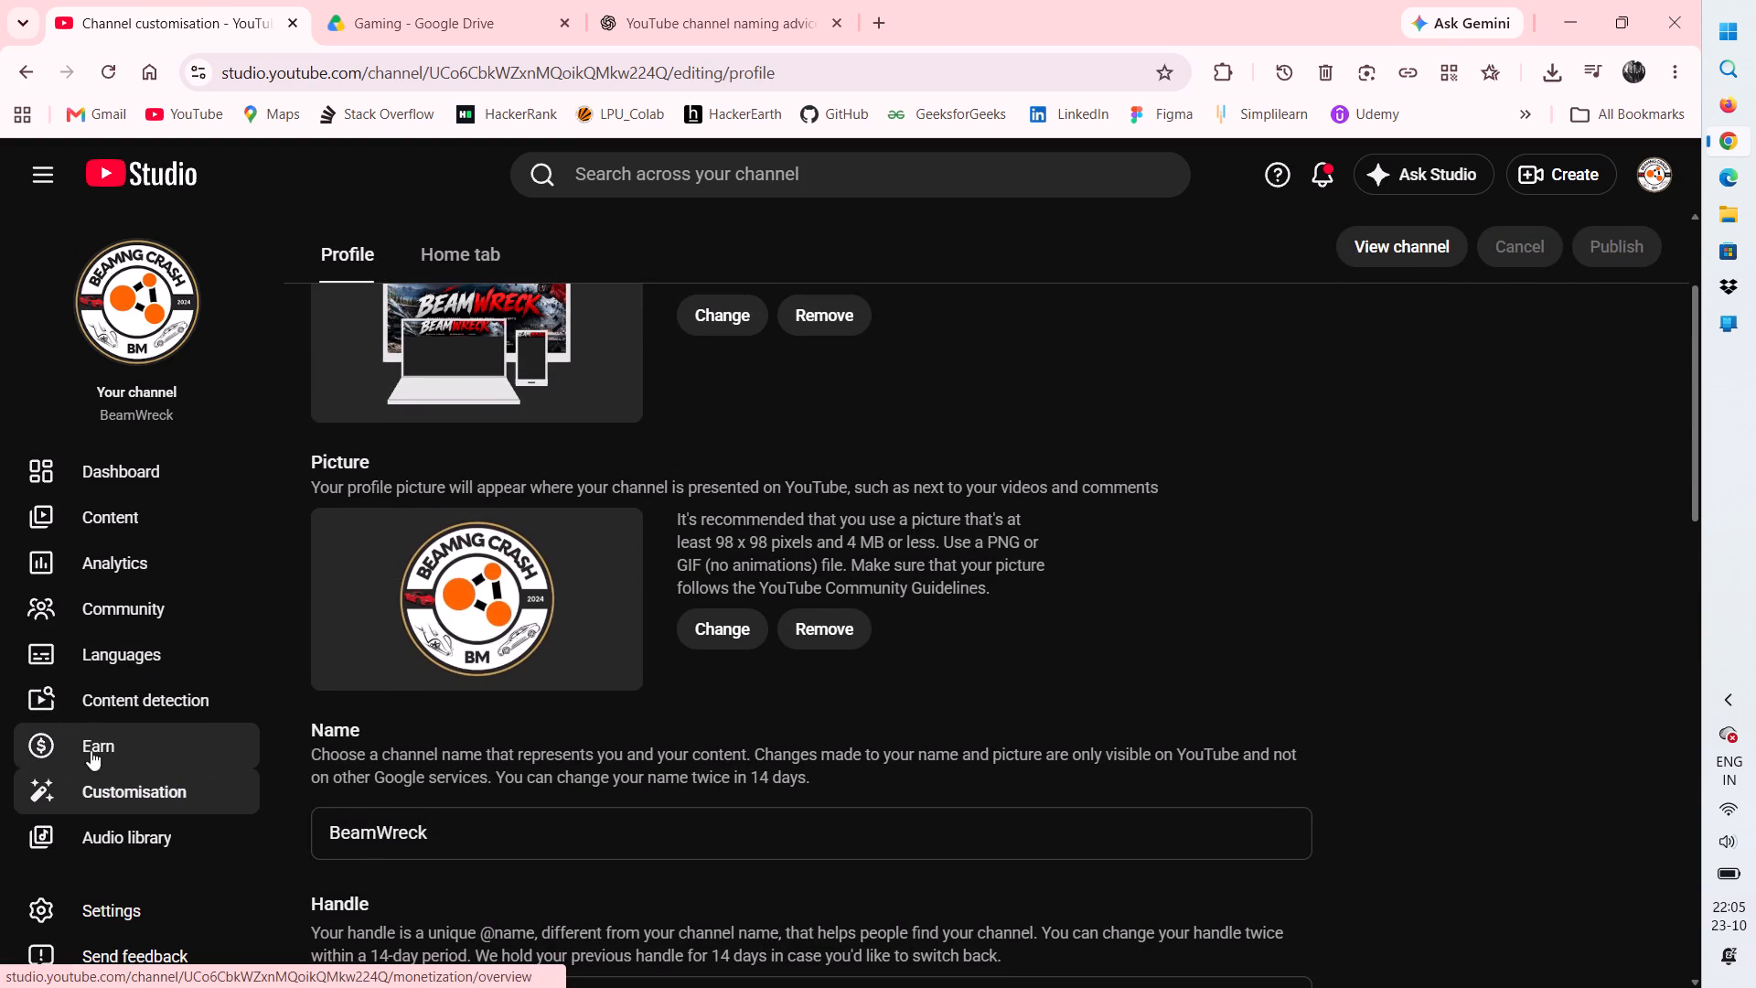
pyautogui.click(117, 836)
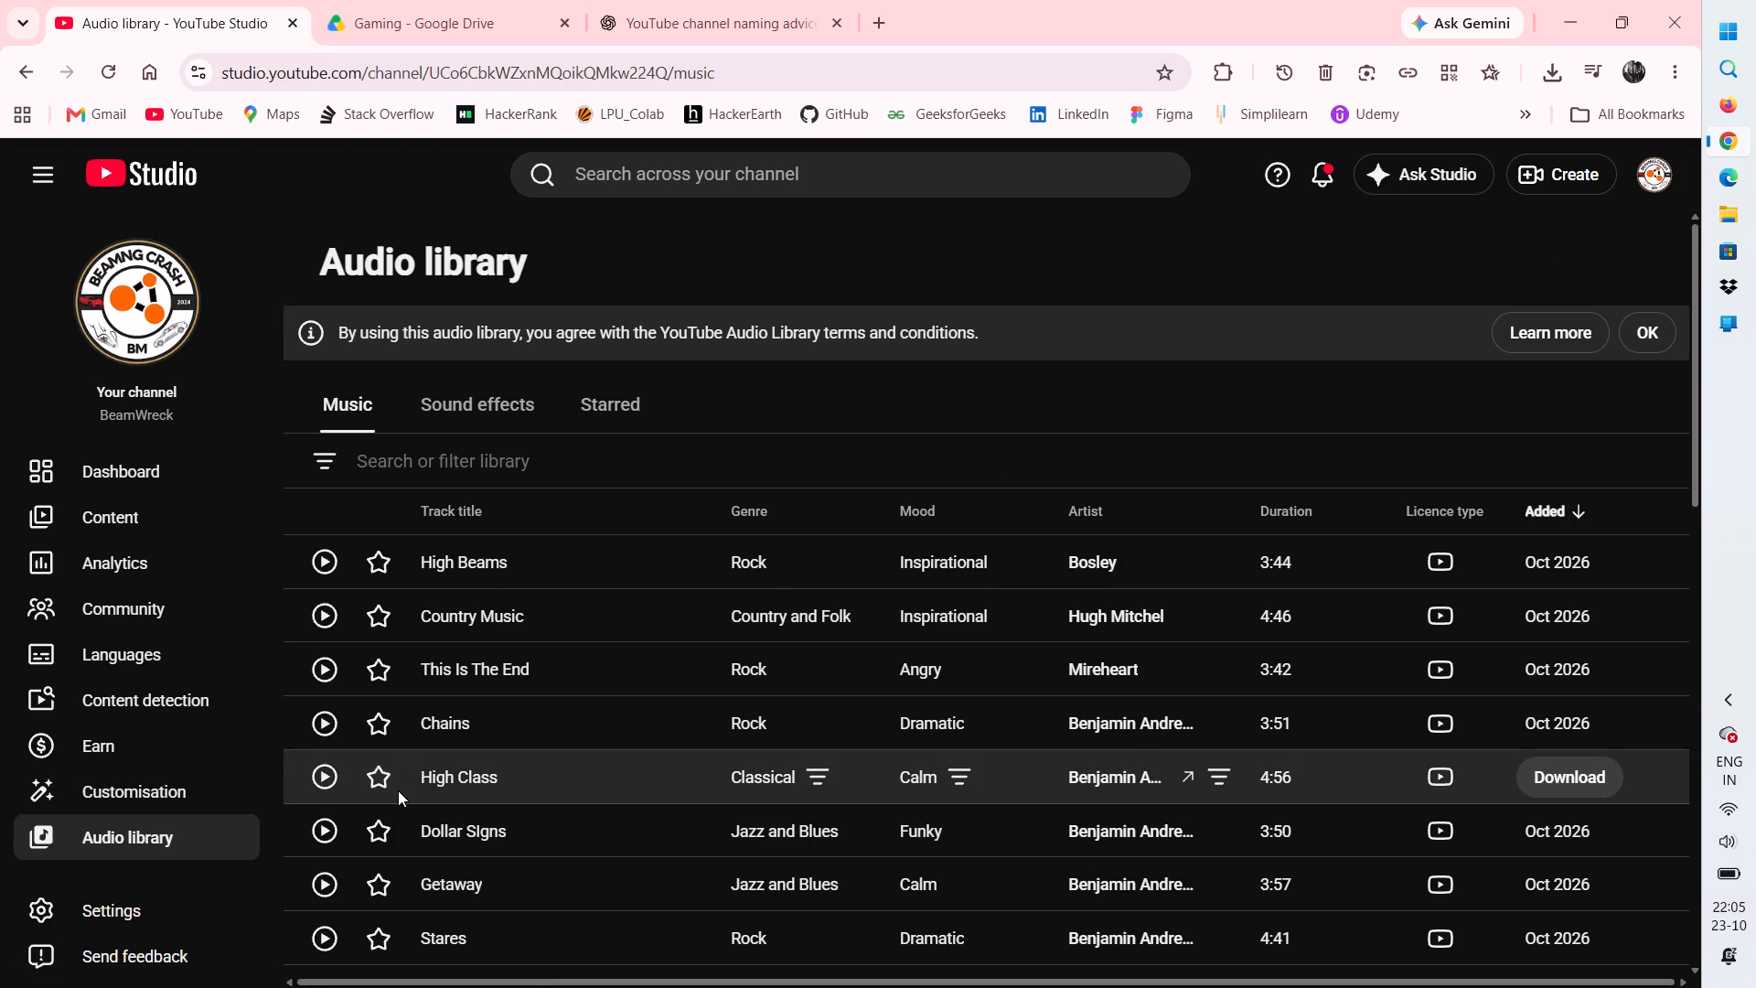
pyautogui.click(162, 791)
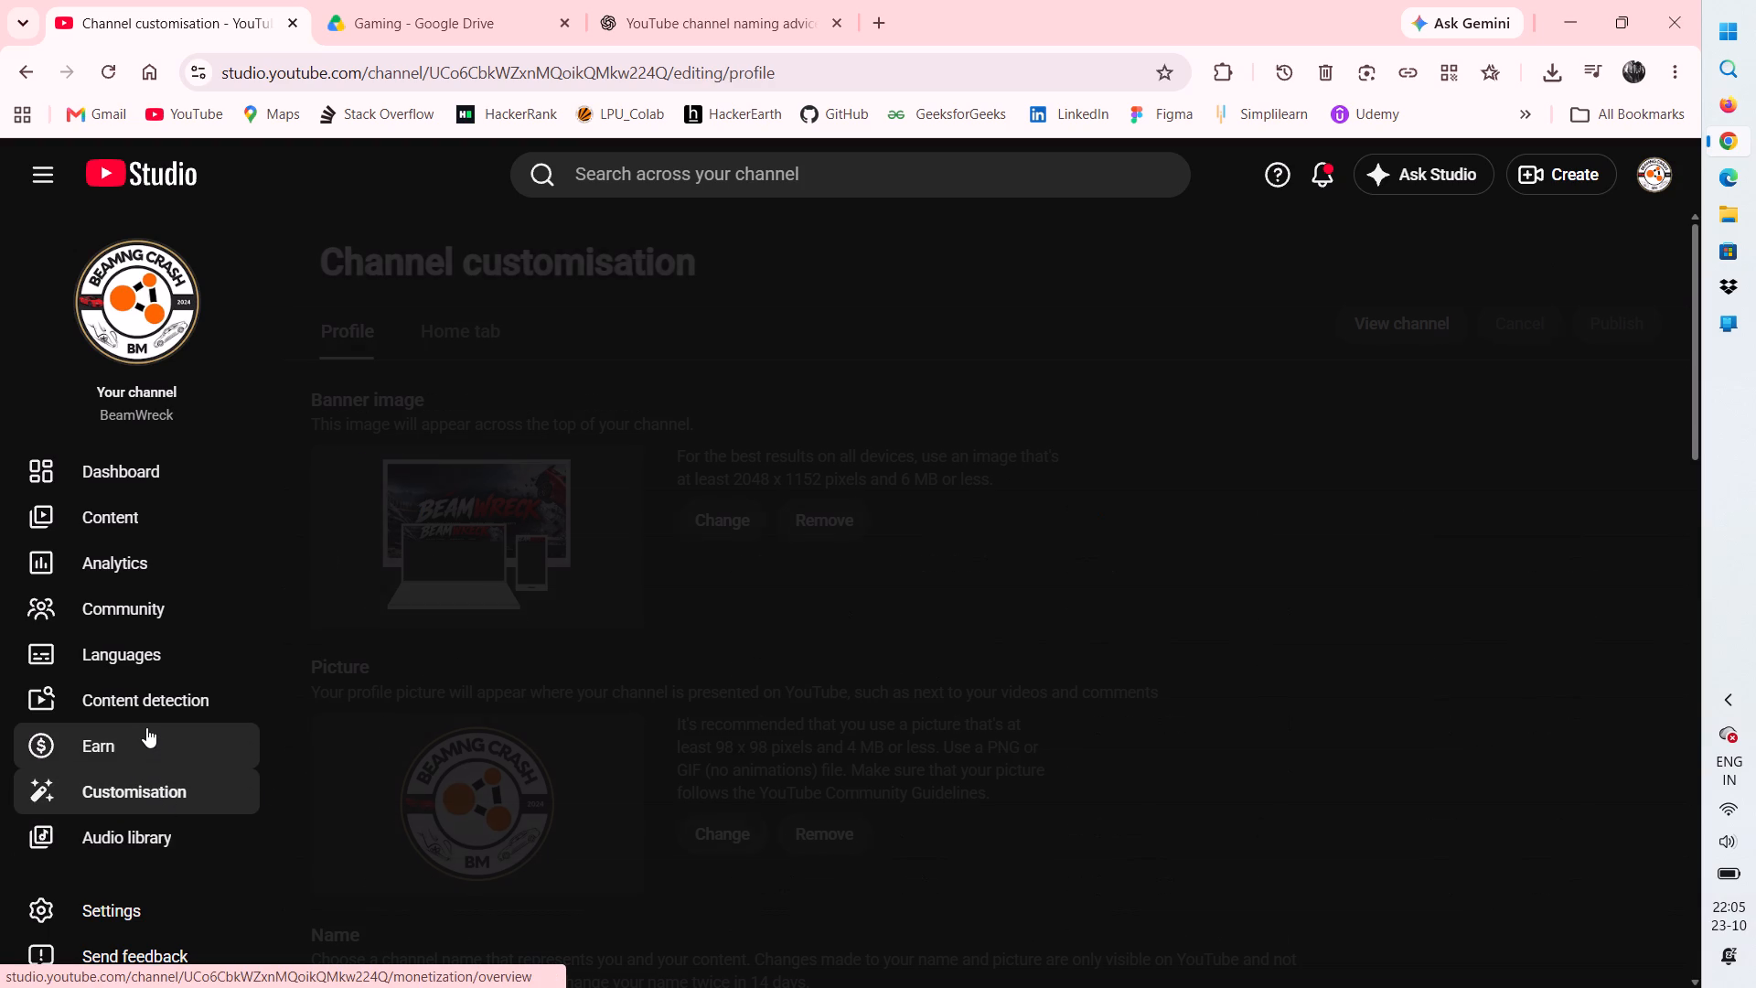
# Review the channel's earning options and its monetisation eligibility requirements.
pyautogui.click(146, 731)
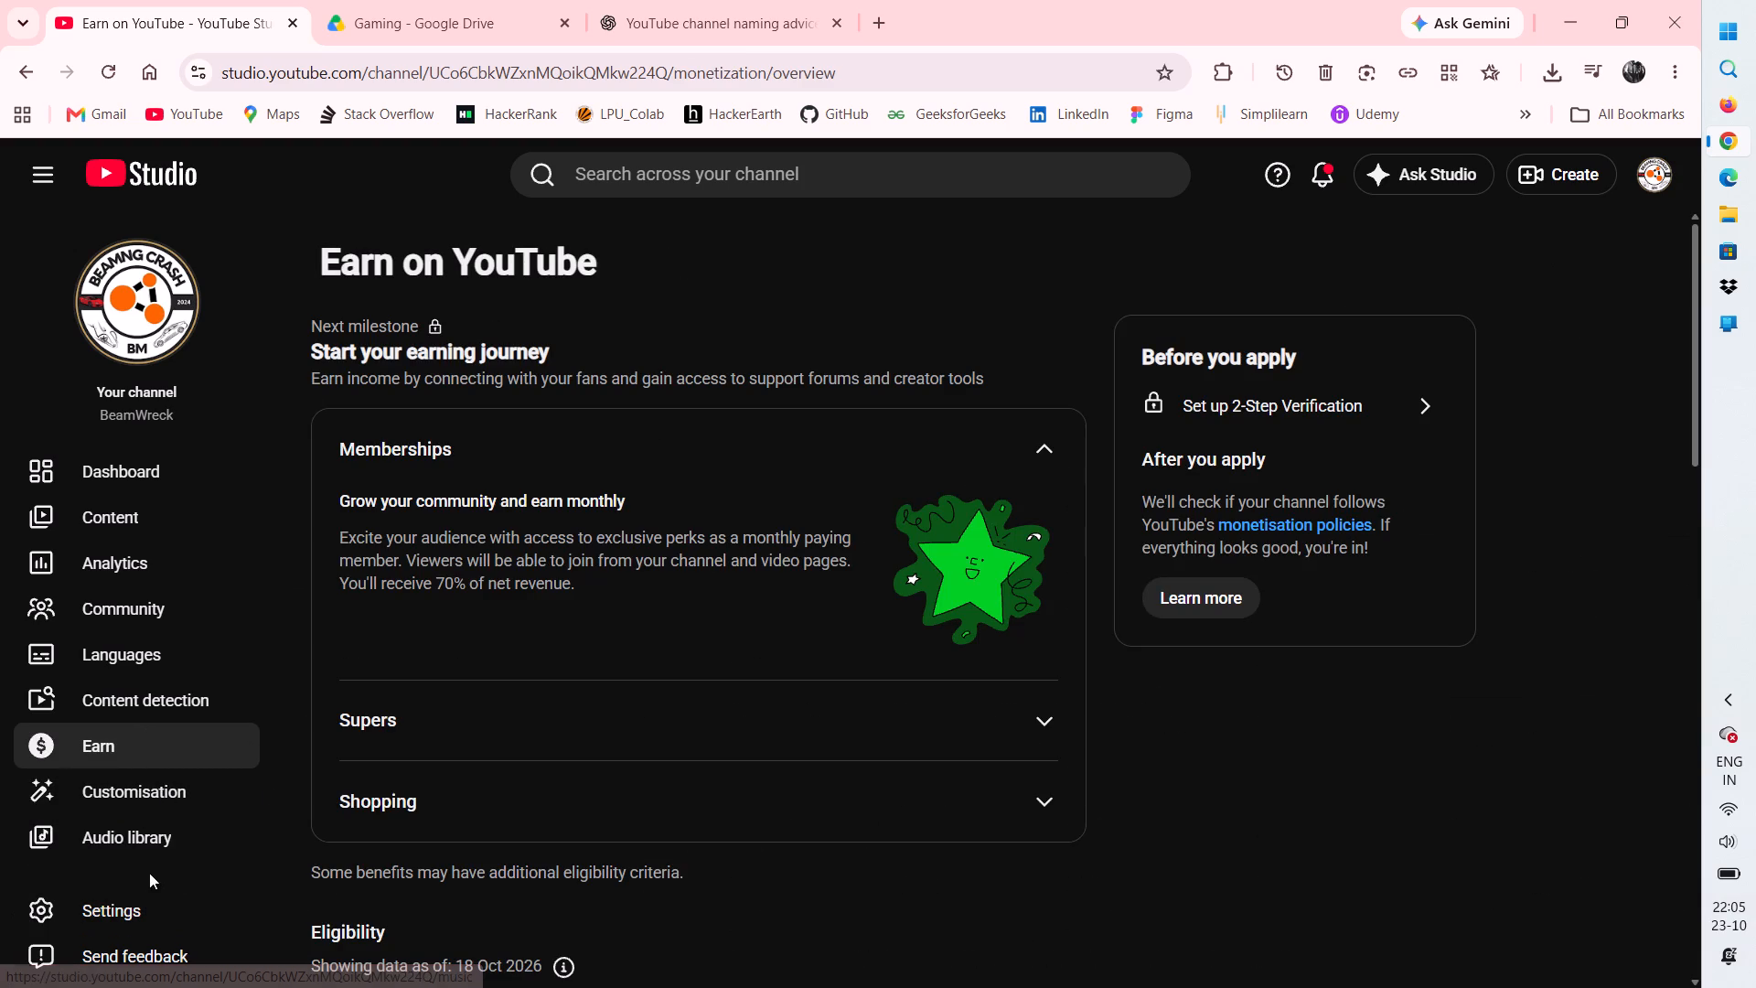
pyautogui.scroll(-14, 457, 682)
pyautogui.scroll(4, 457, 682)
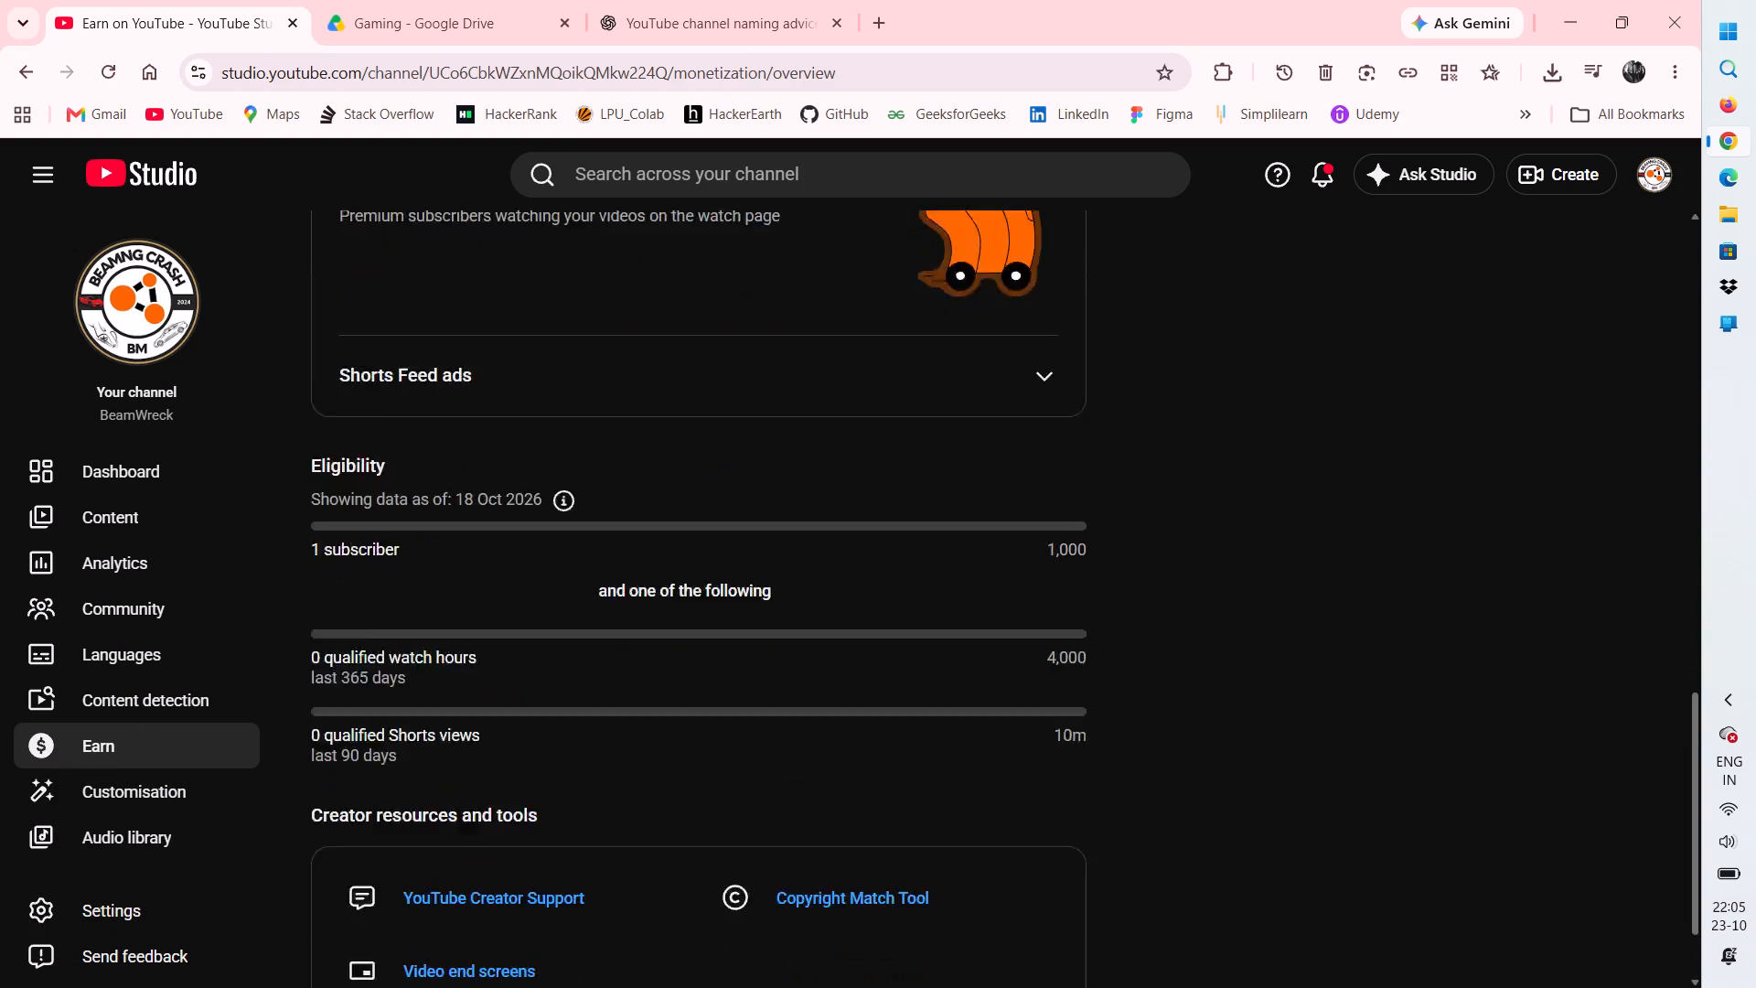
pyautogui.scroll(8, 457, 682)
# Open the channel settings and check the choices for the default currency.
pyautogui.click(157, 910)
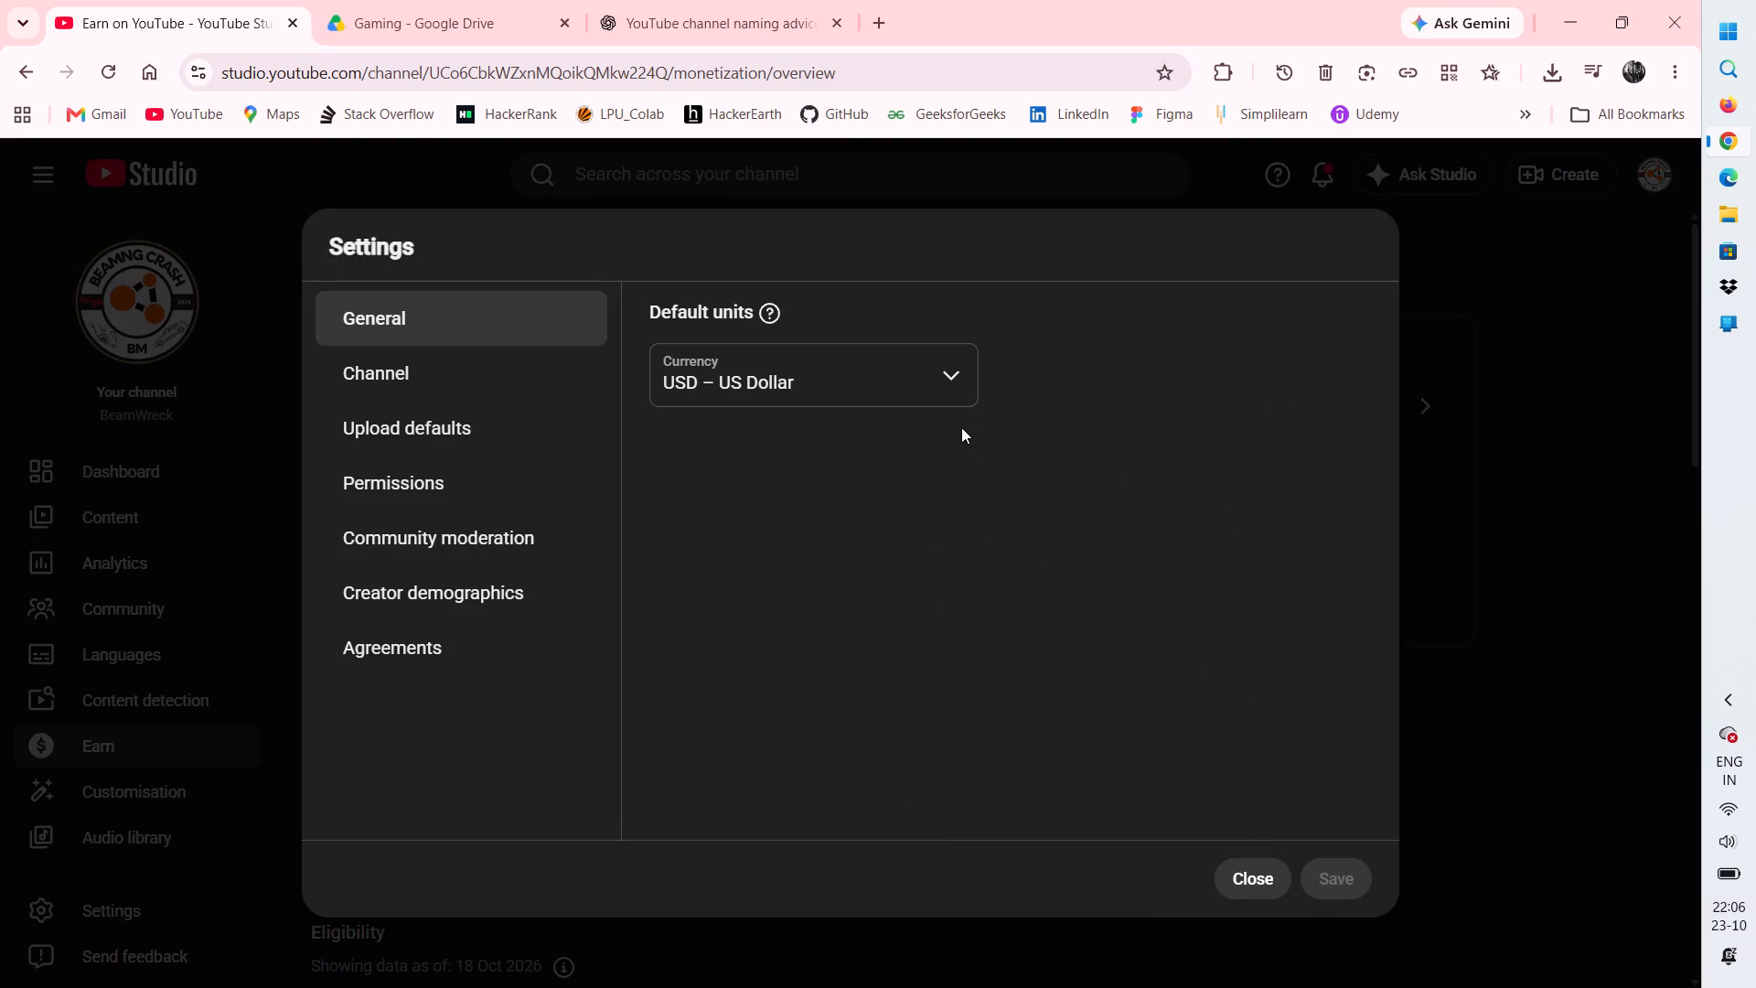
pyautogui.click(950, 360)
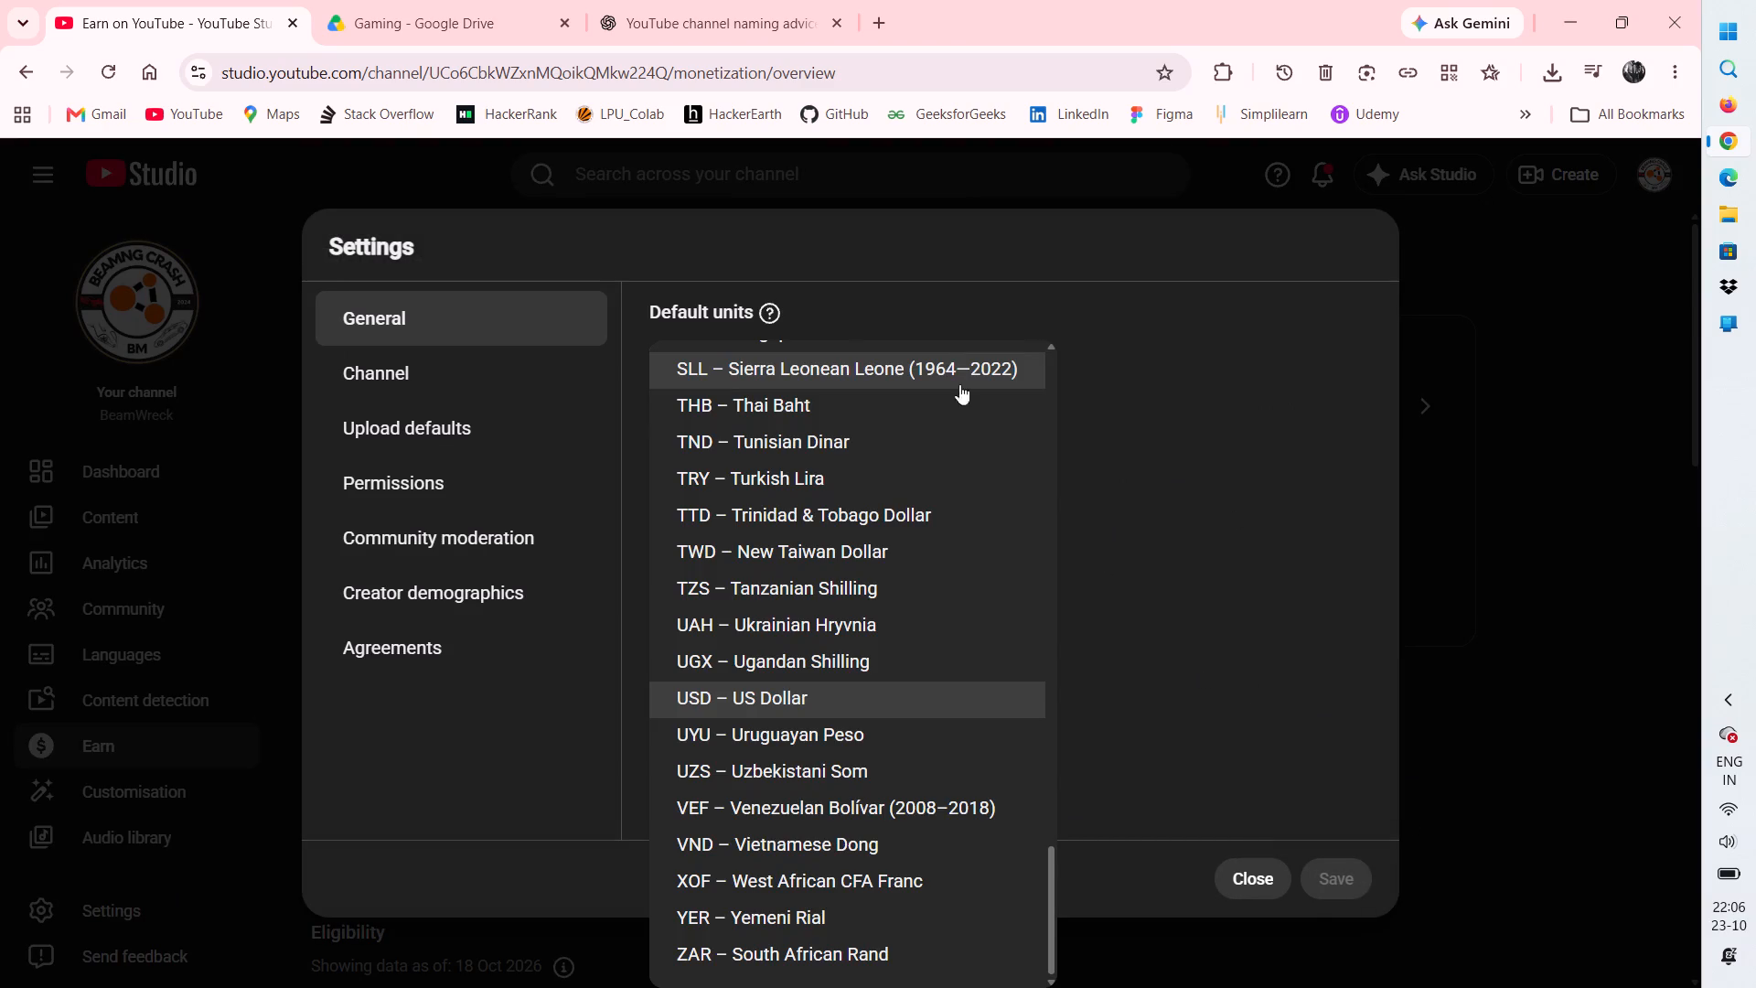
pyautogui.click(1185, 474)
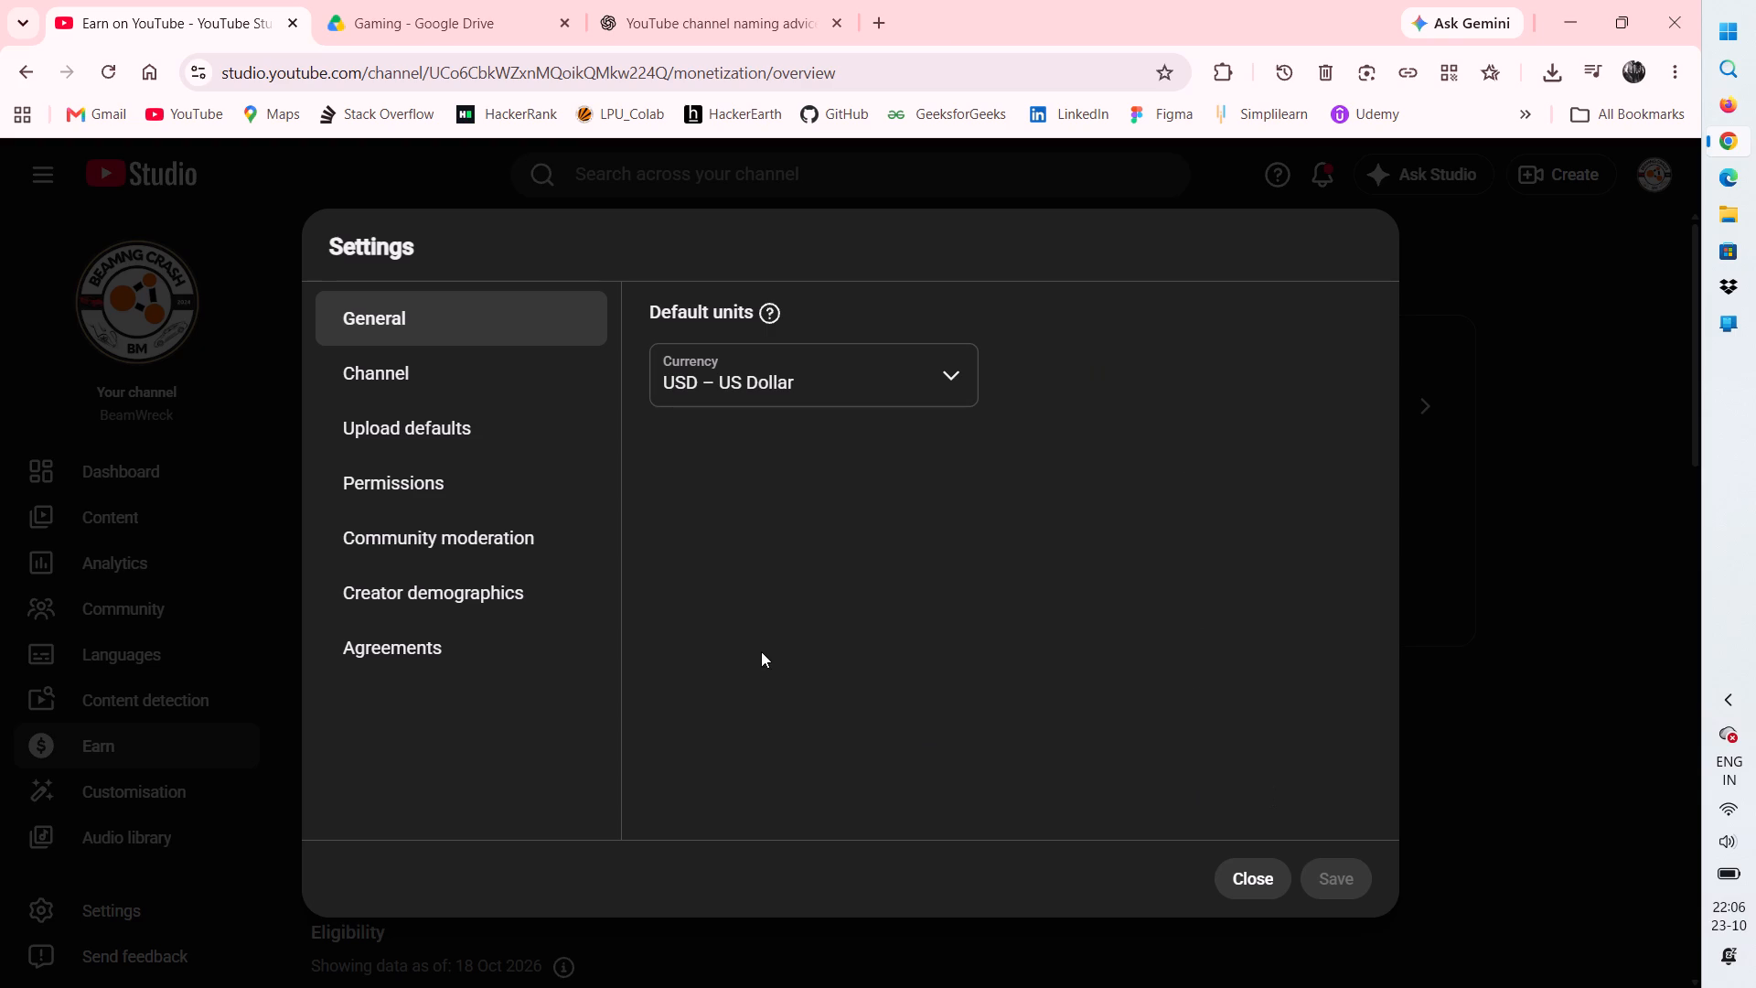
# Set the channel's country of residence to India in its basic info.
pyautogui.click(508, 395)
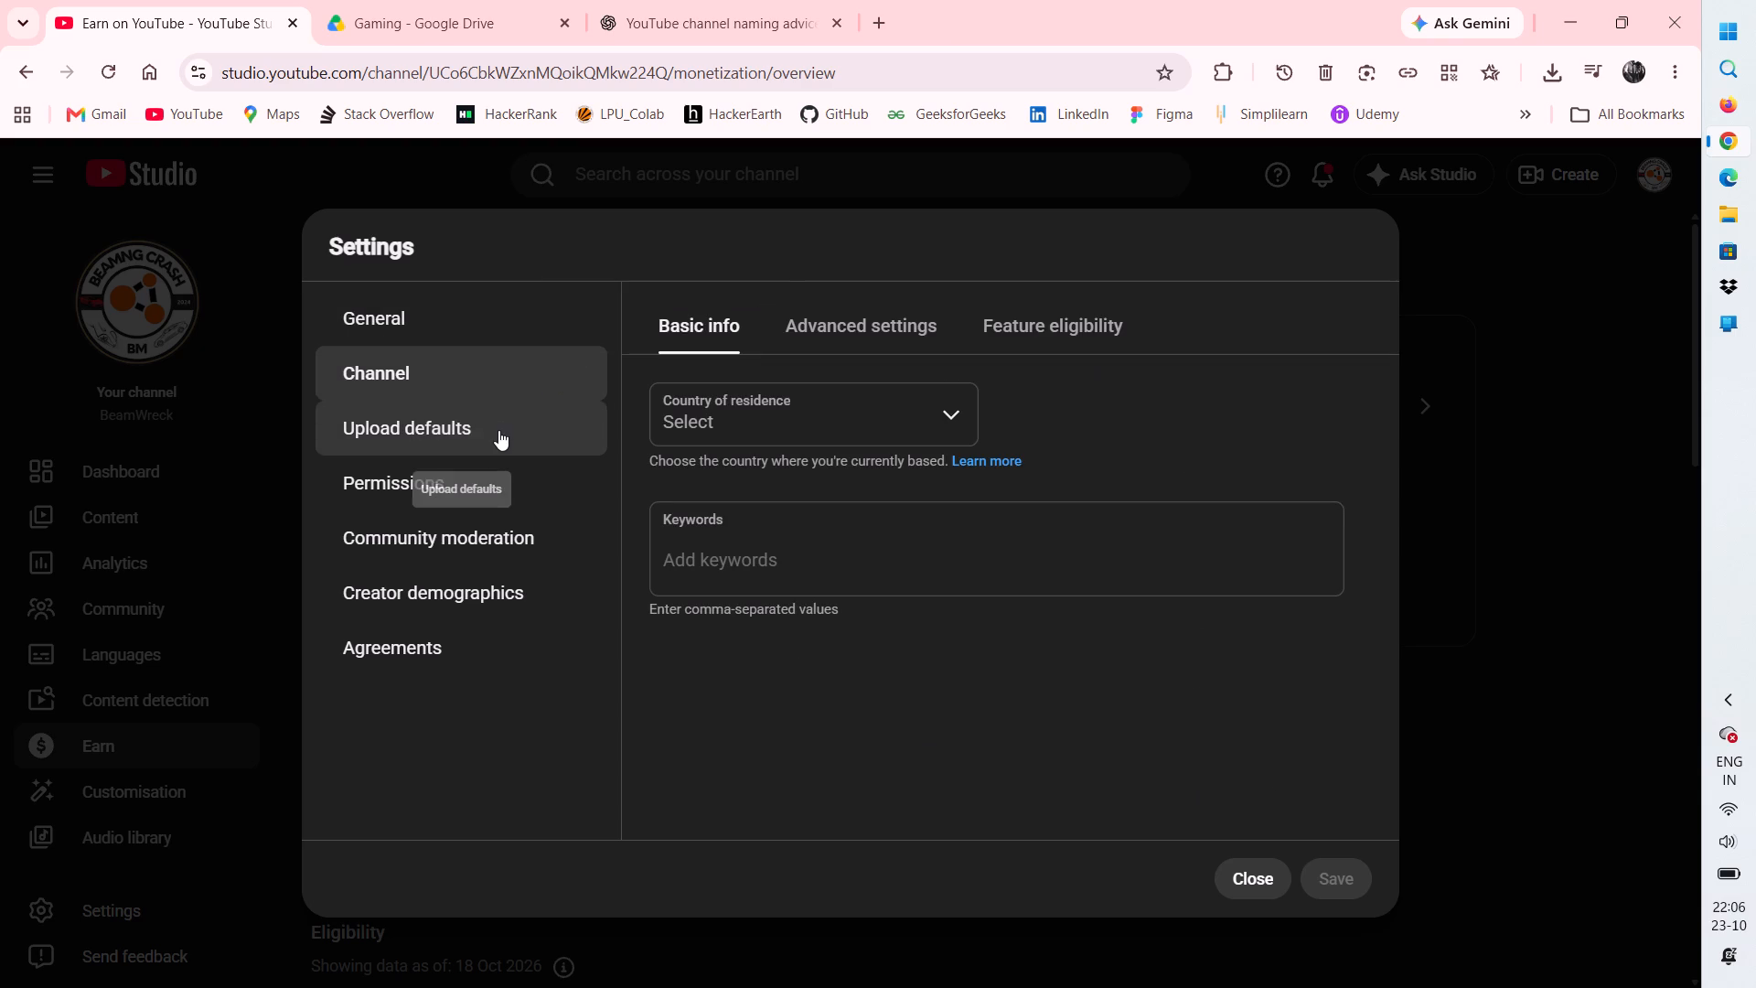
pyautogui.click(771, 424)
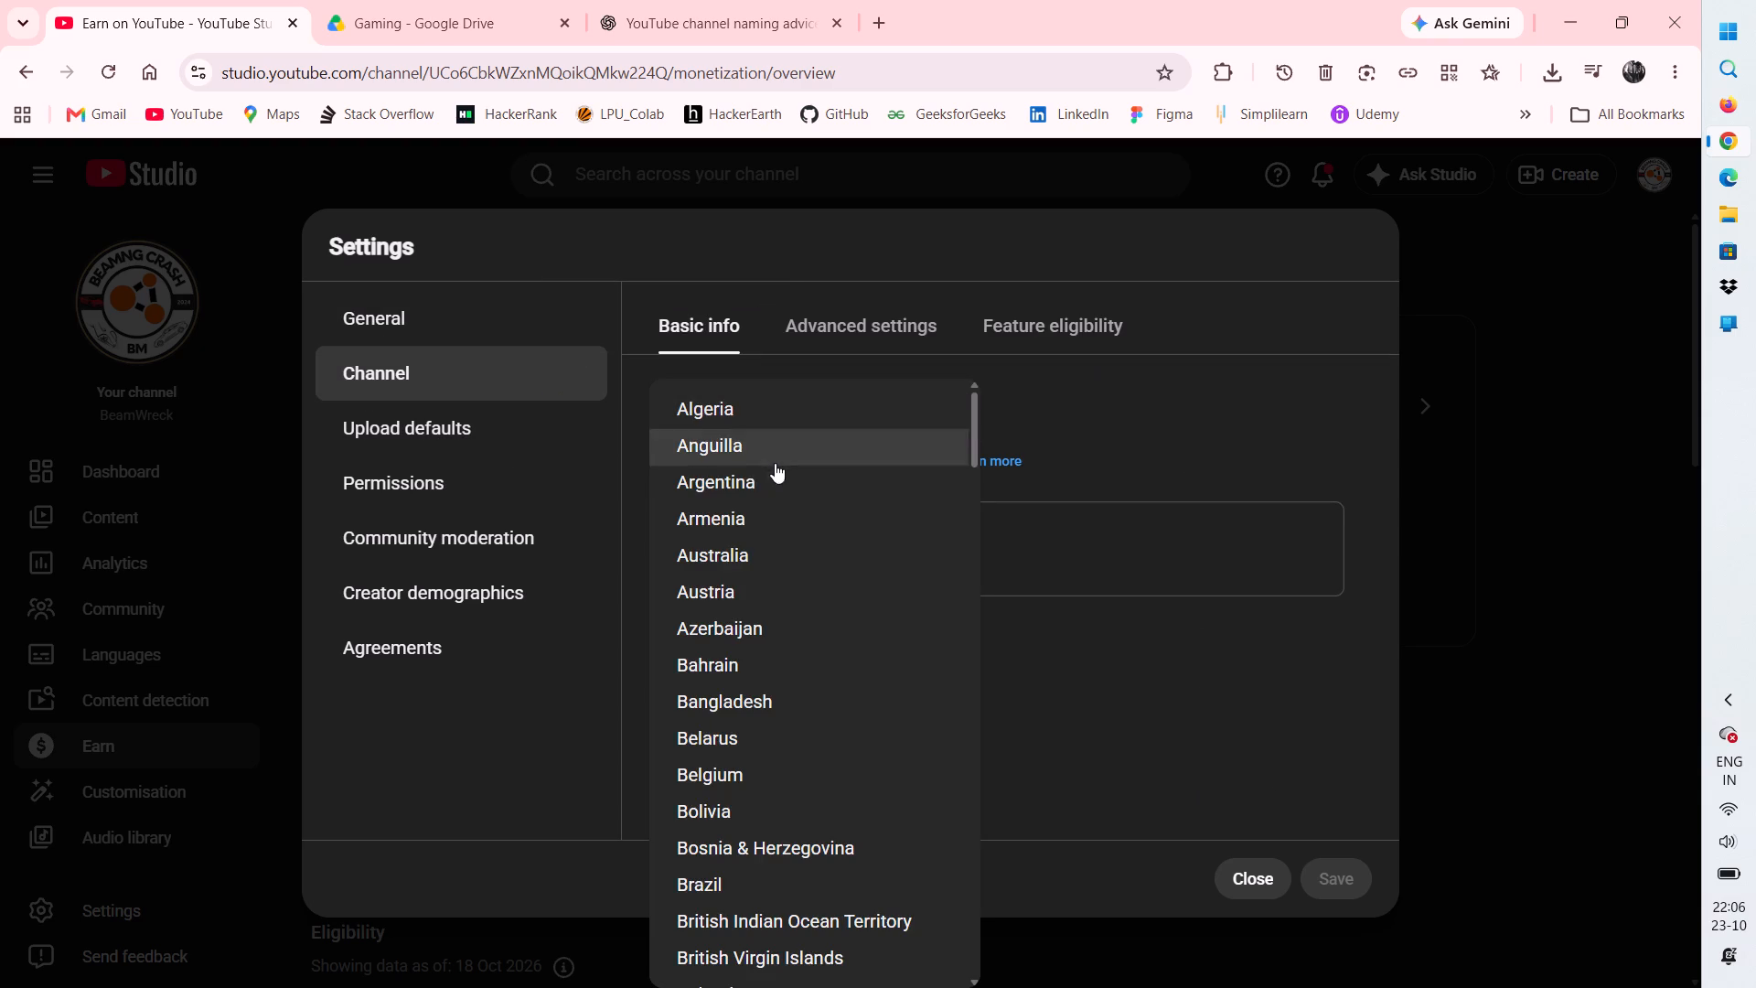
pyautogui.scroll(-6, 850, 615)
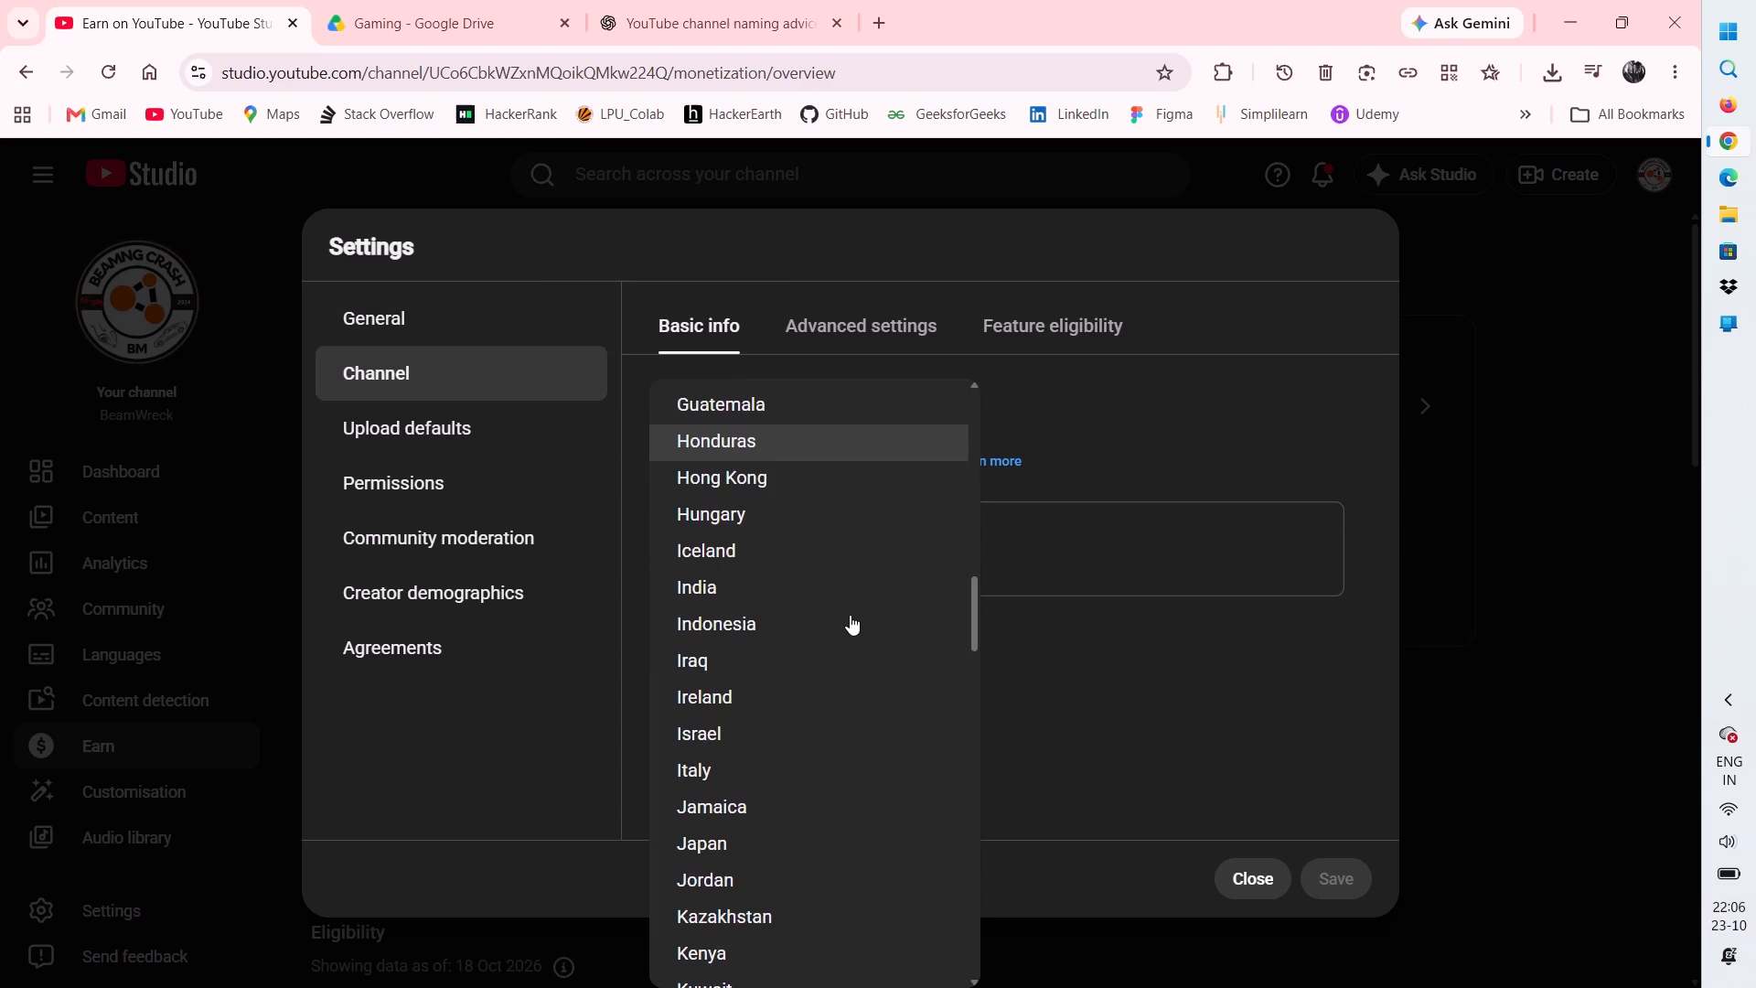
pyautogui.scroll(-1, 850, 615)
pyautogui.click(753, 590)
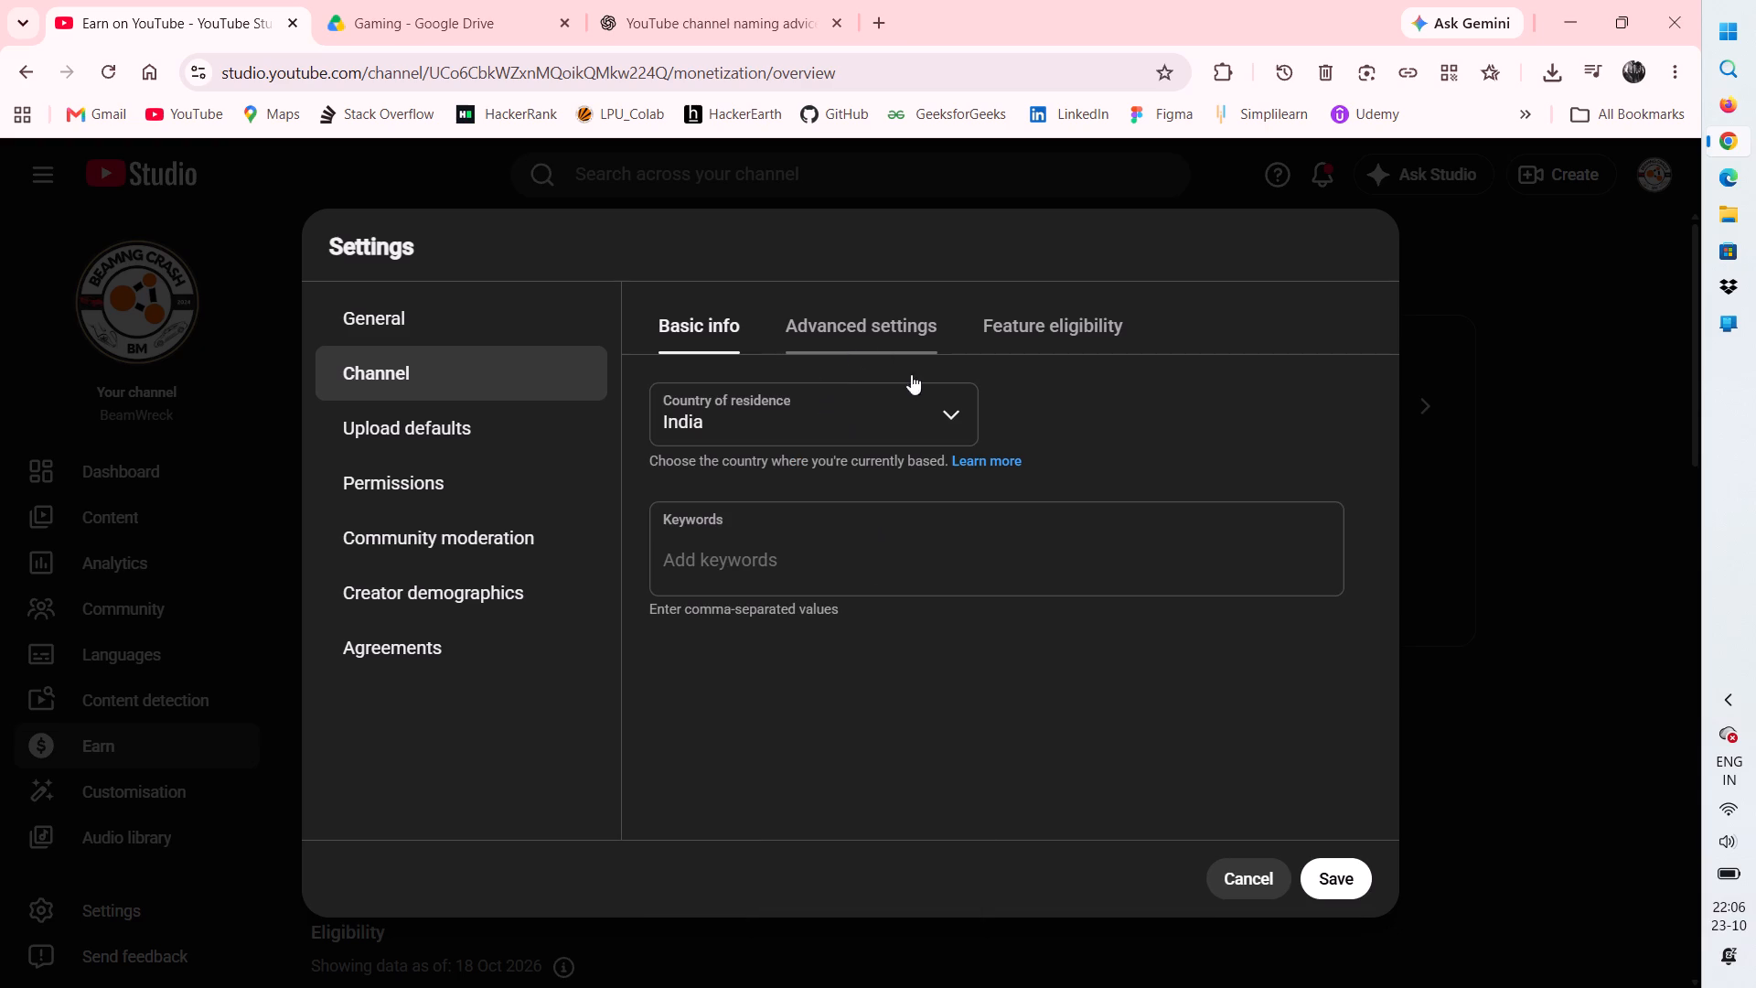
# Set the channel's audience to not Made for Kids in the advanced channel settings.
pyautogui.click(938, 347)
pyautogui.click(892, 337)
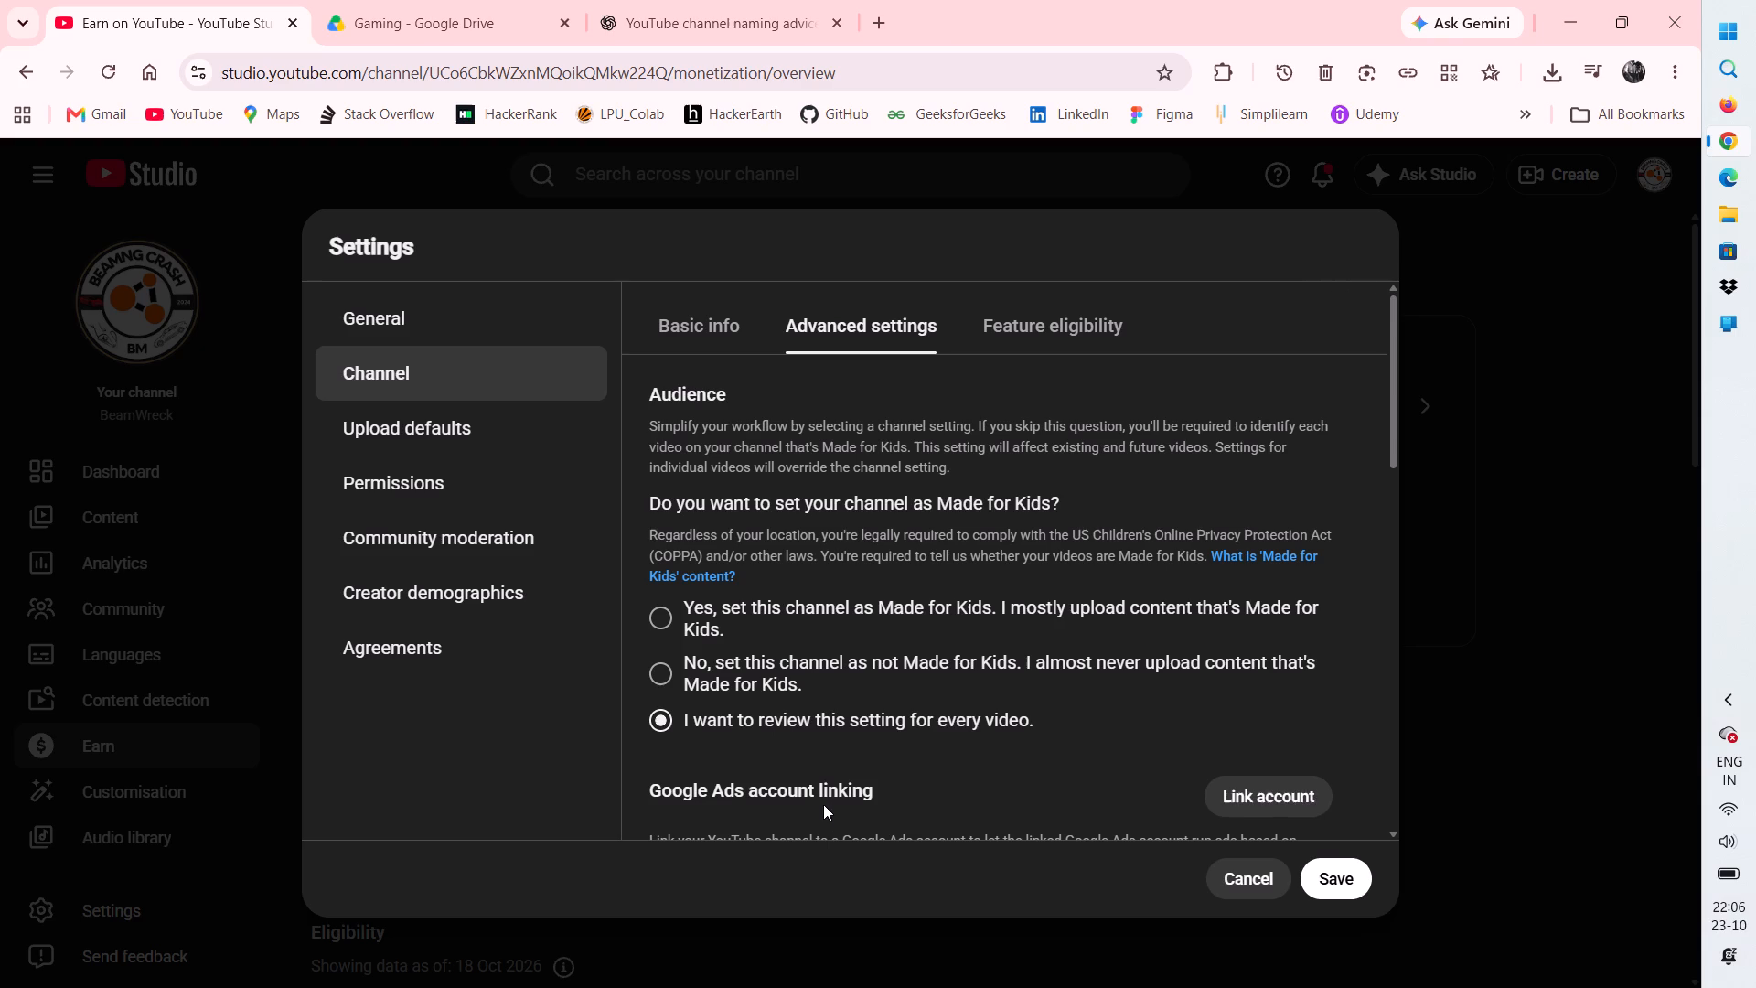
pyautogui.click(658, 665)
pyautogui.scroll(-2, 926, 705)
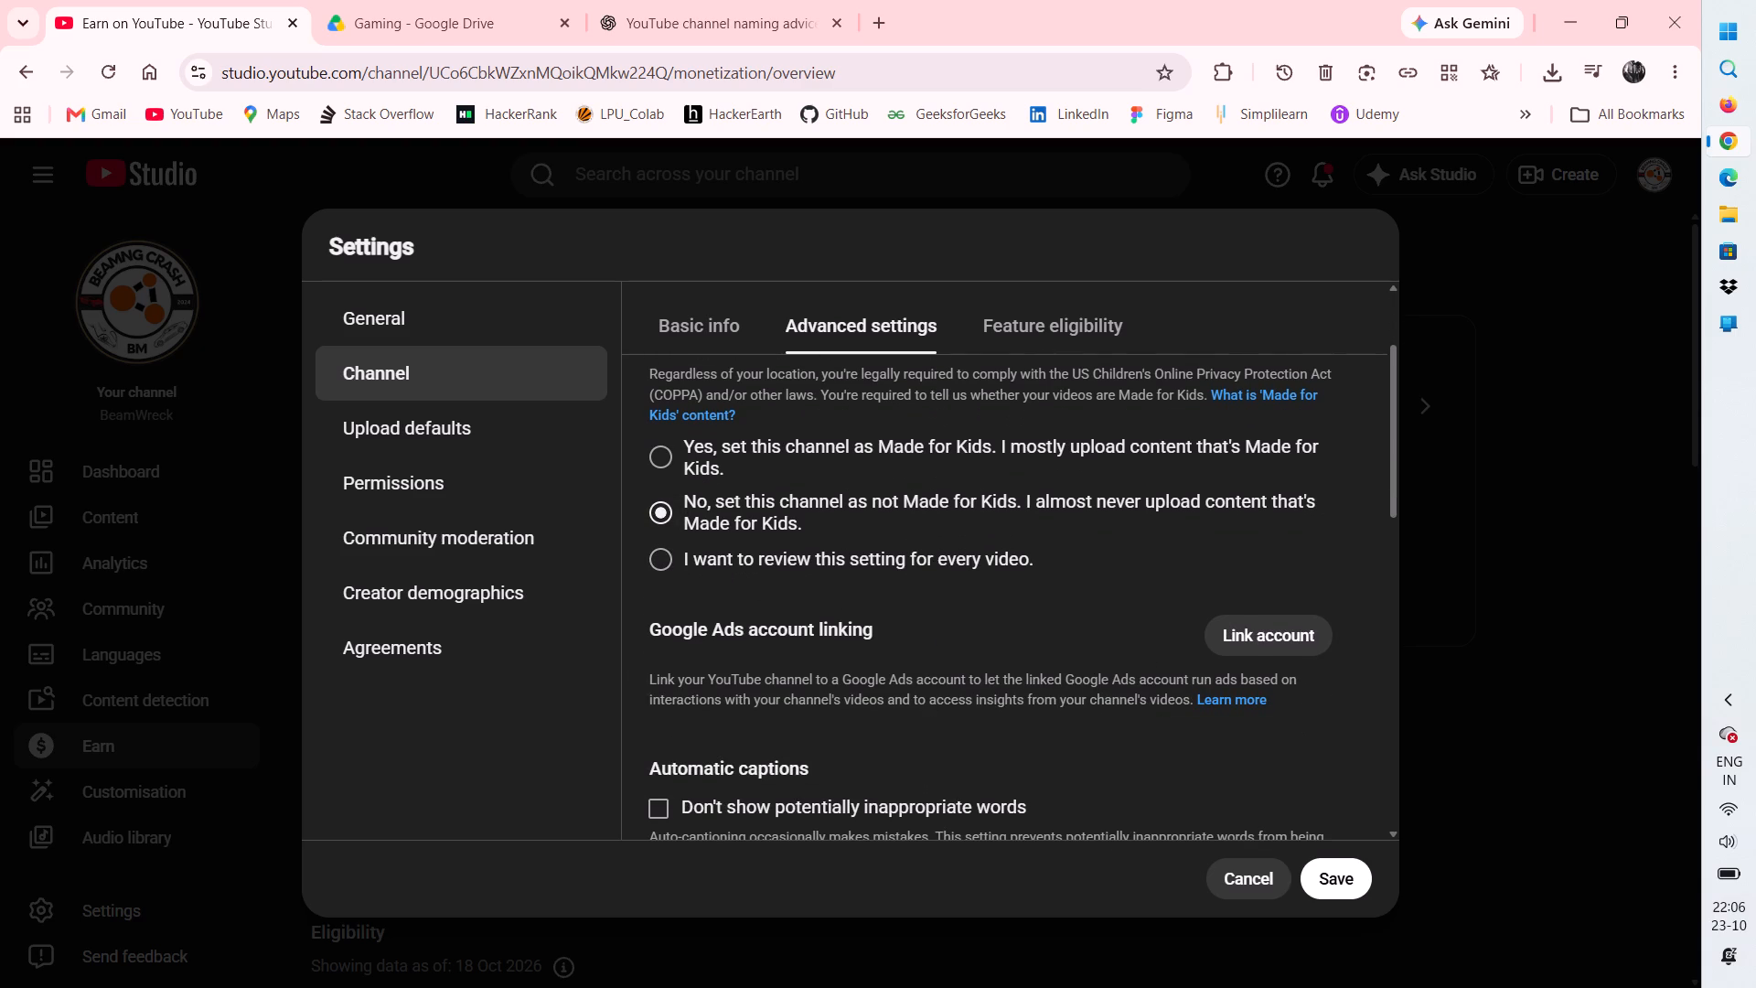
pyautogui.click(1229, 639)
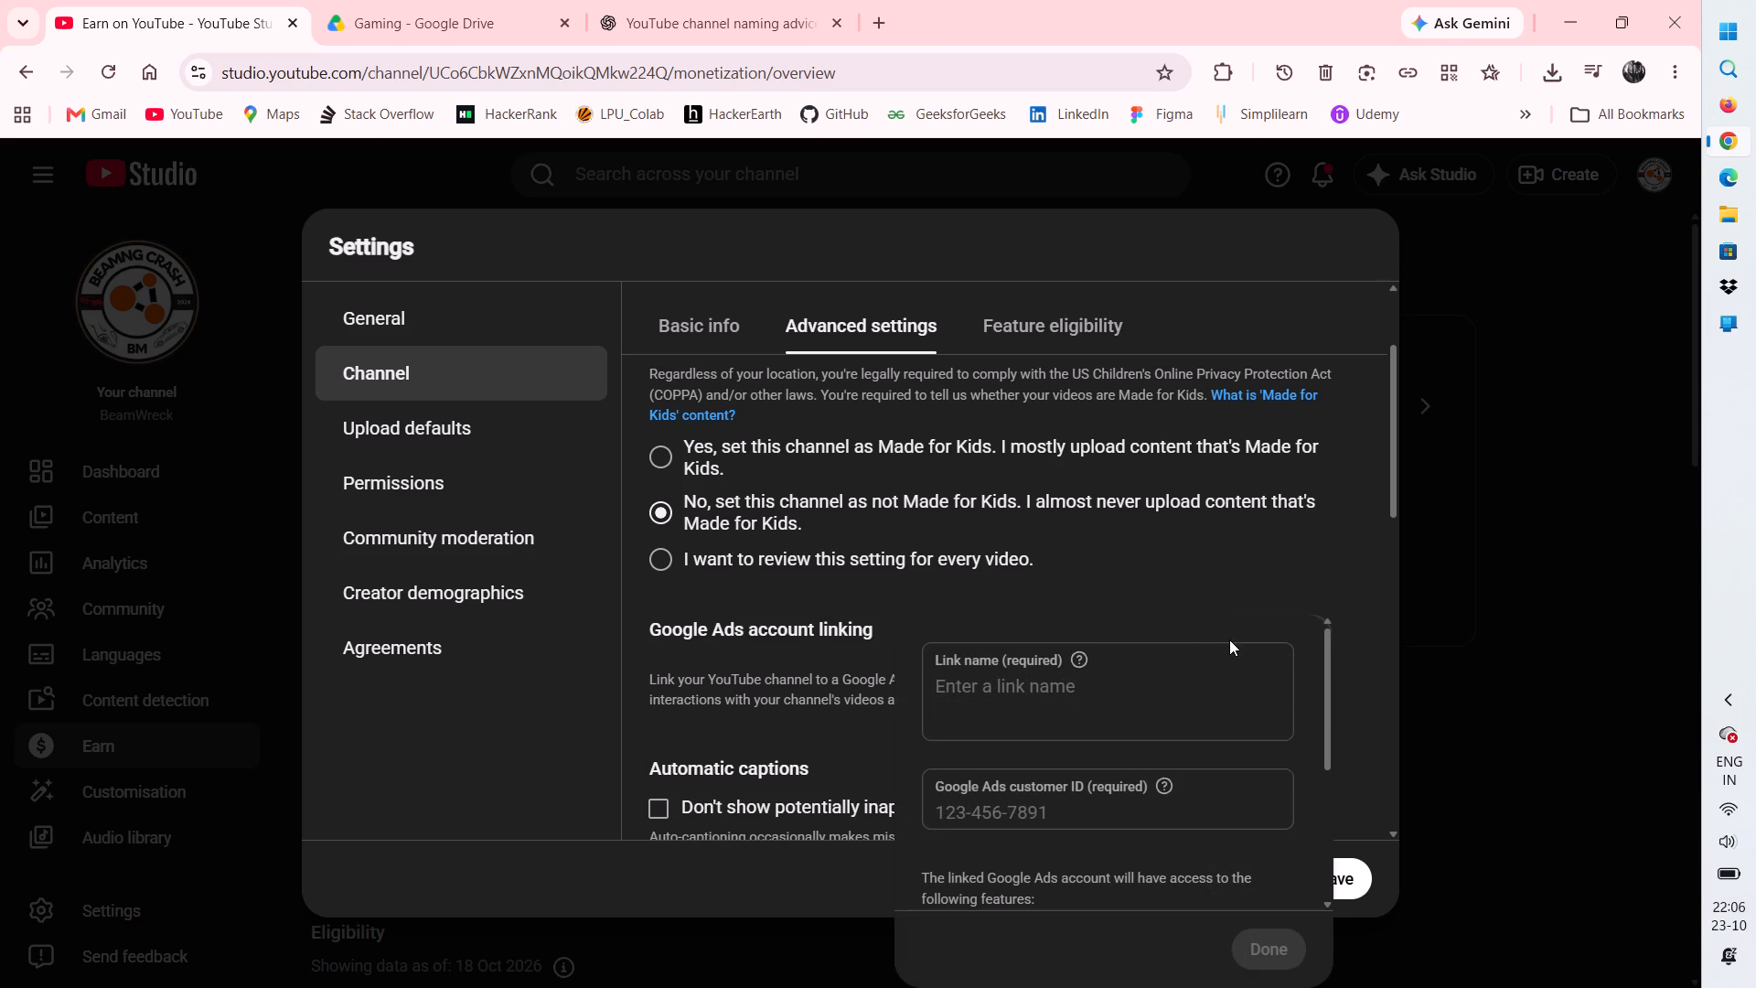
pyautogui.click(1212, 592)
pyautogui.scroll(-2, 1212, 592)
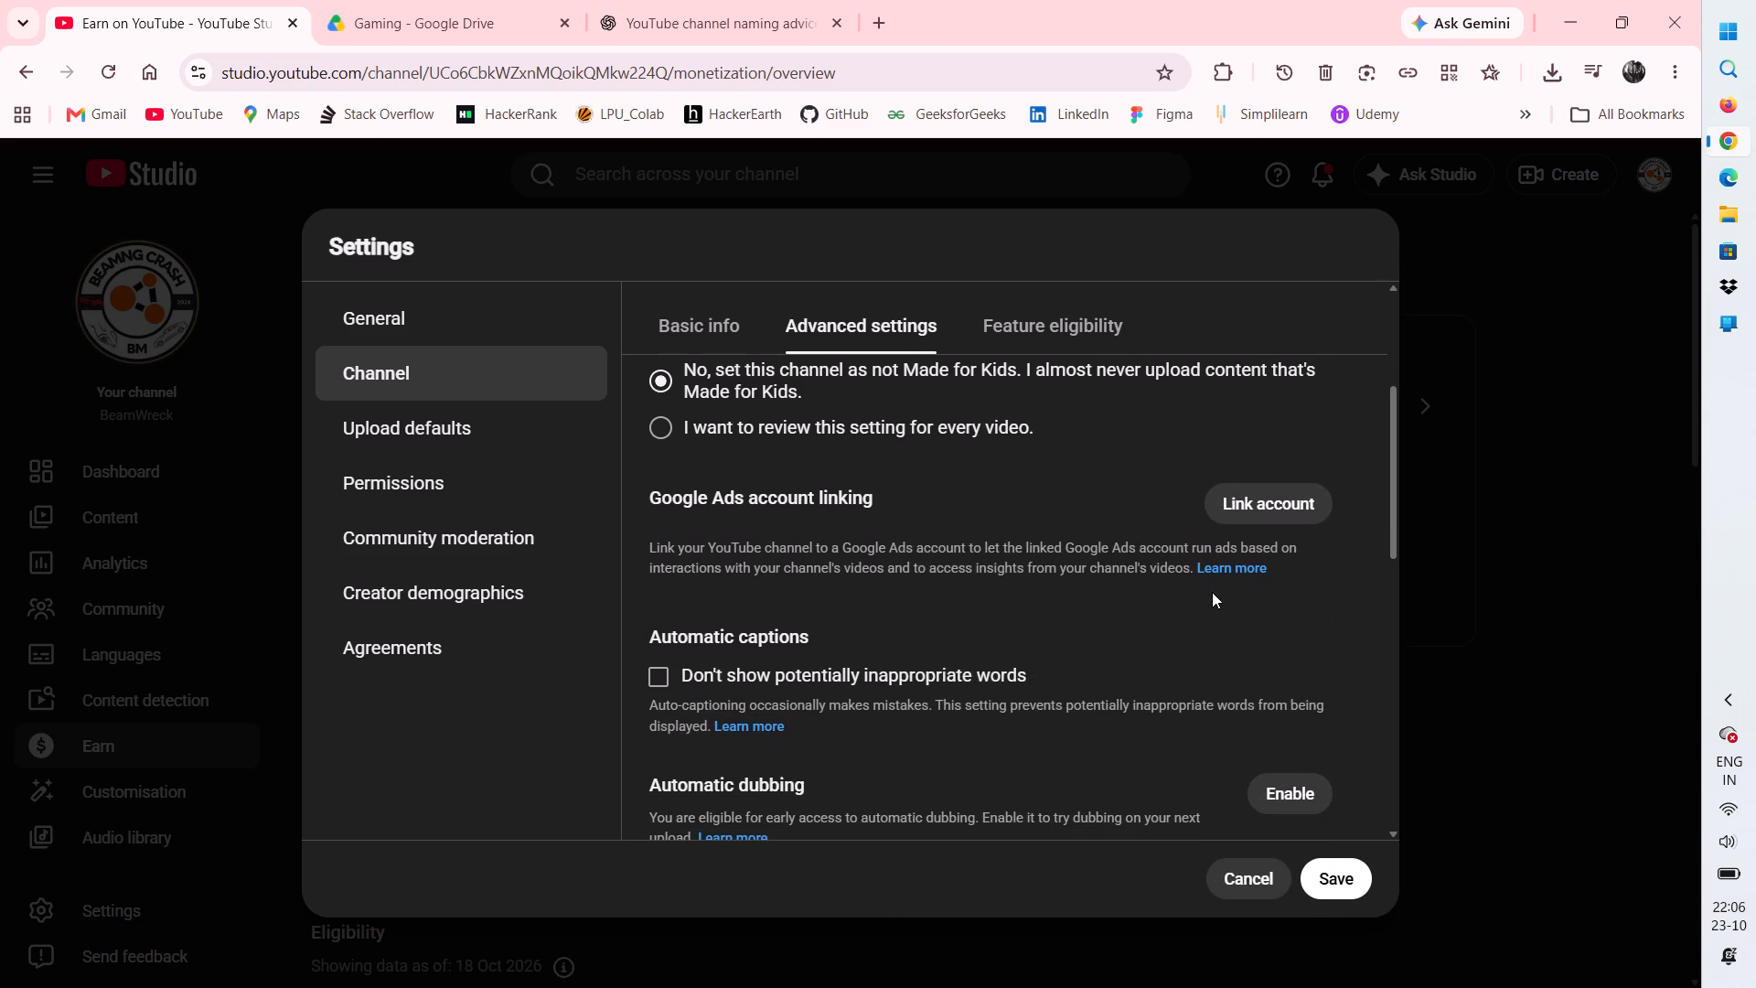
pyautogui.scroll(-3, 1212, 592)
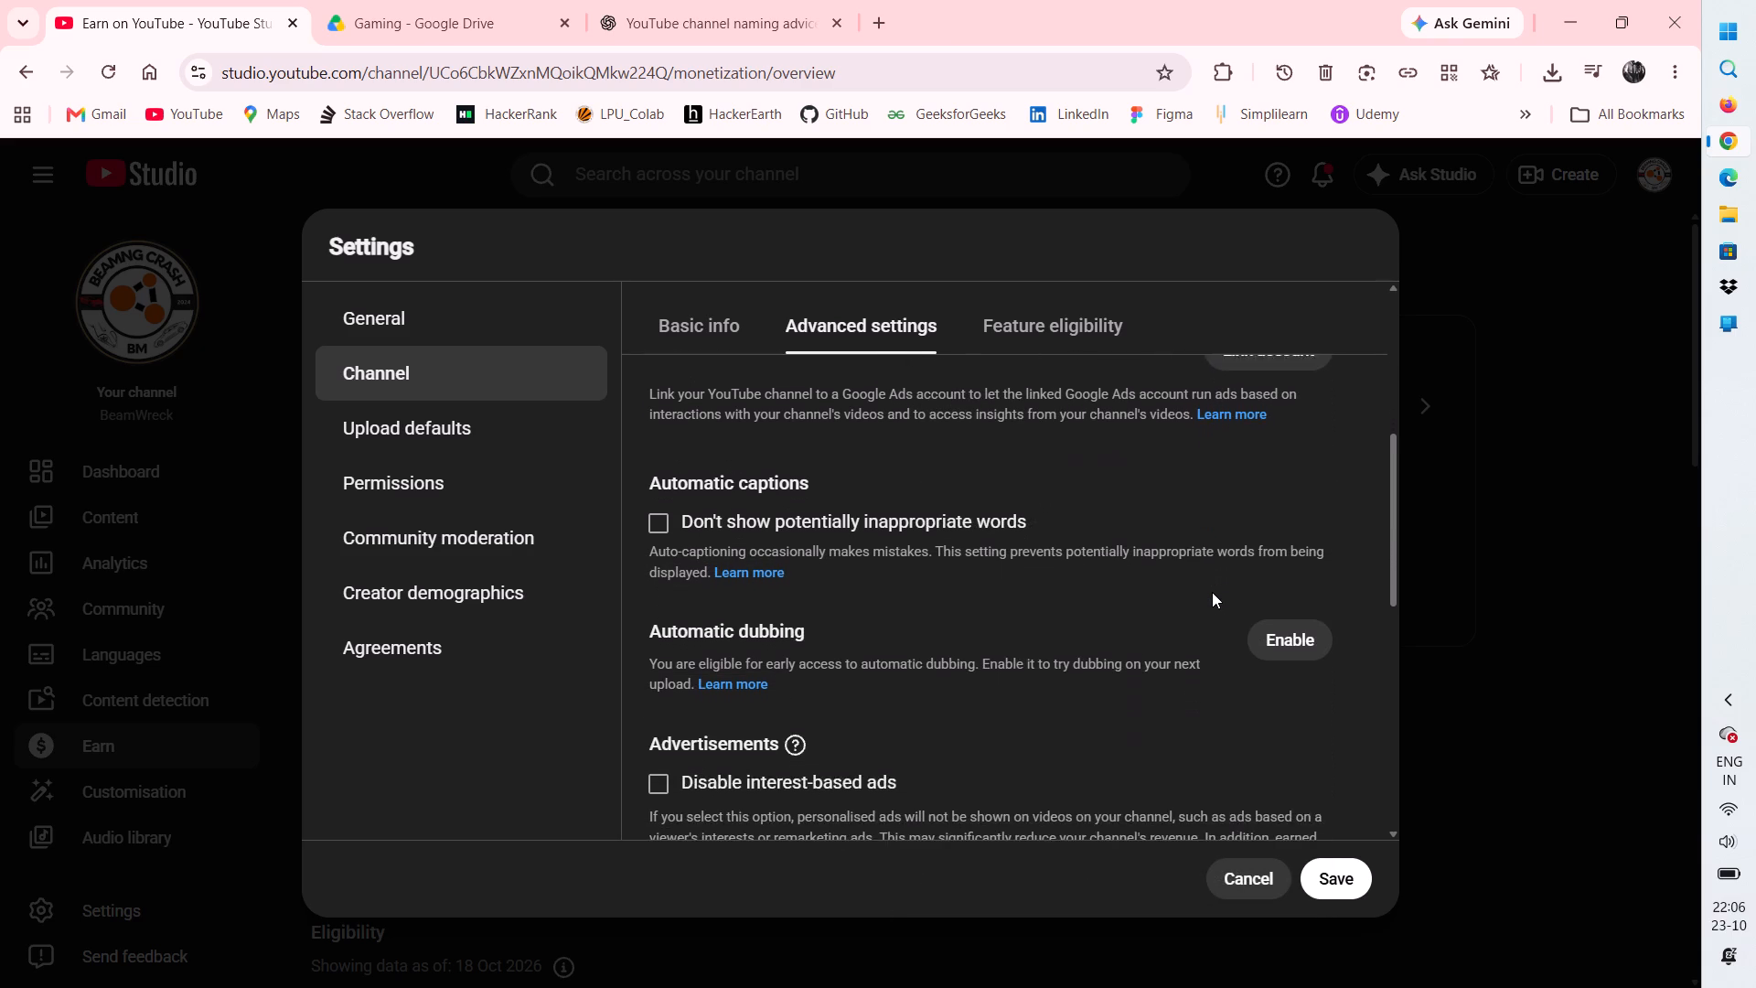
pyautogui.scroll(-4, 1212, 592)
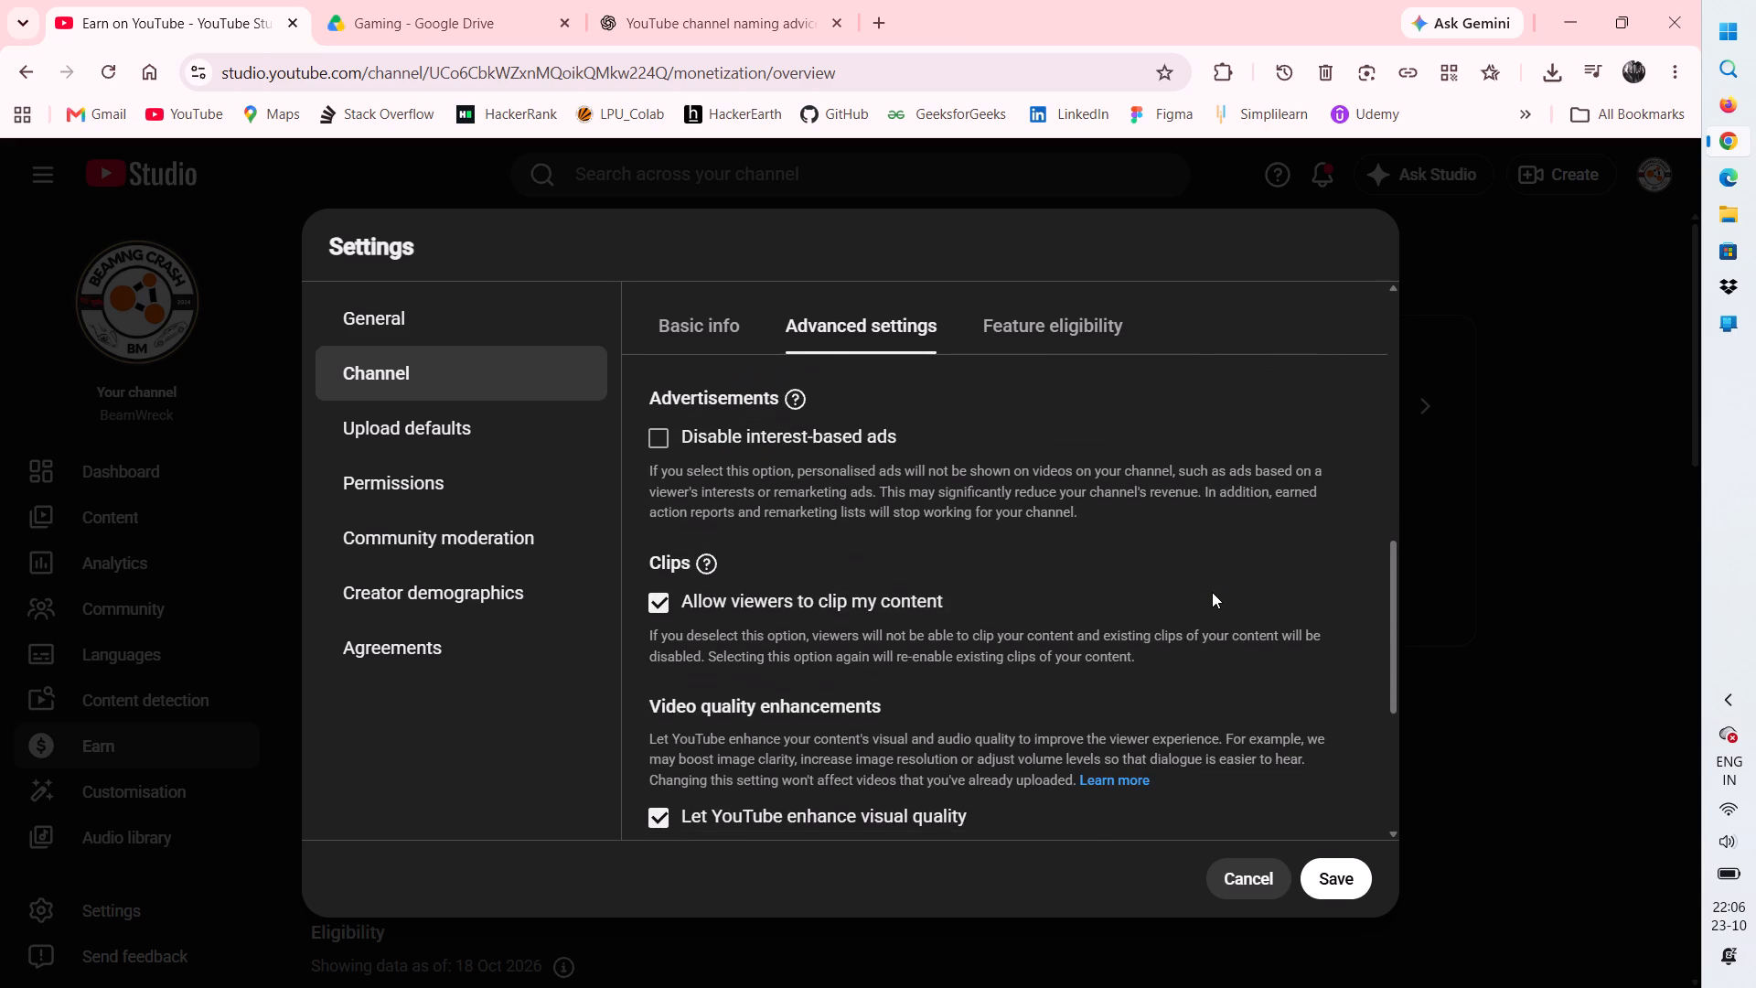
pyautogui.scroll(-2, 1212, 592)
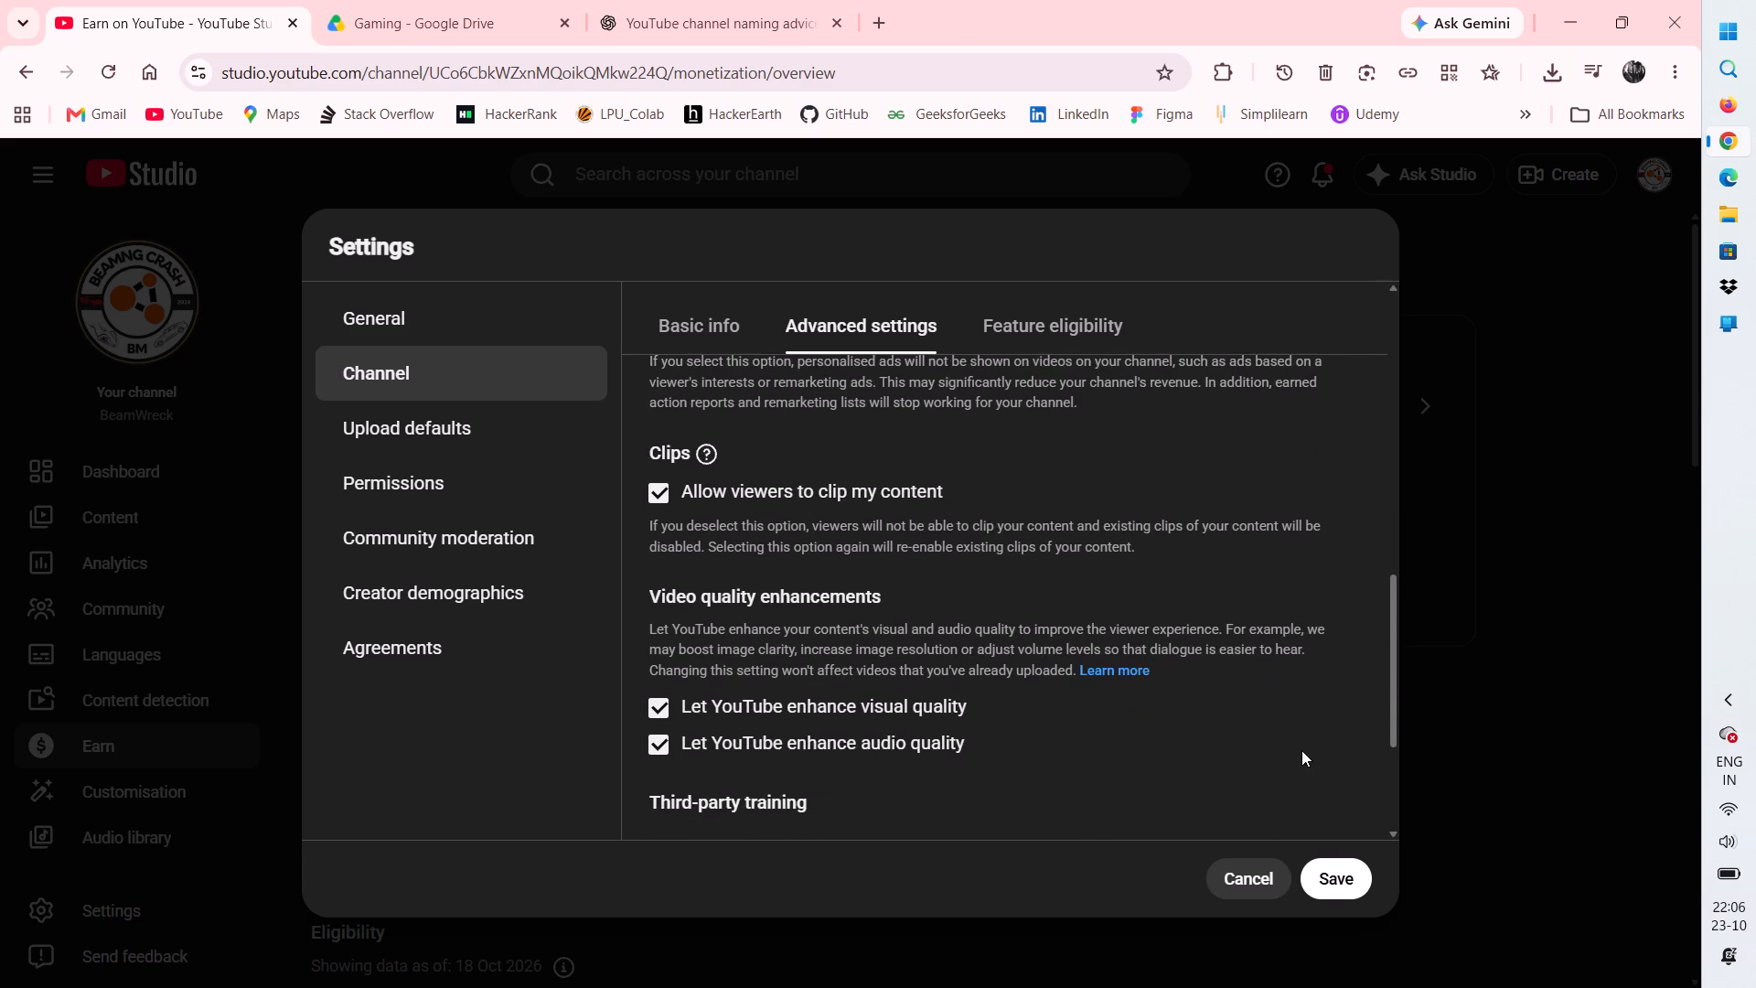
pyautogui.scroll(-2, 1301, 750)
pyautogui.scroll(-1, 1232, 685)
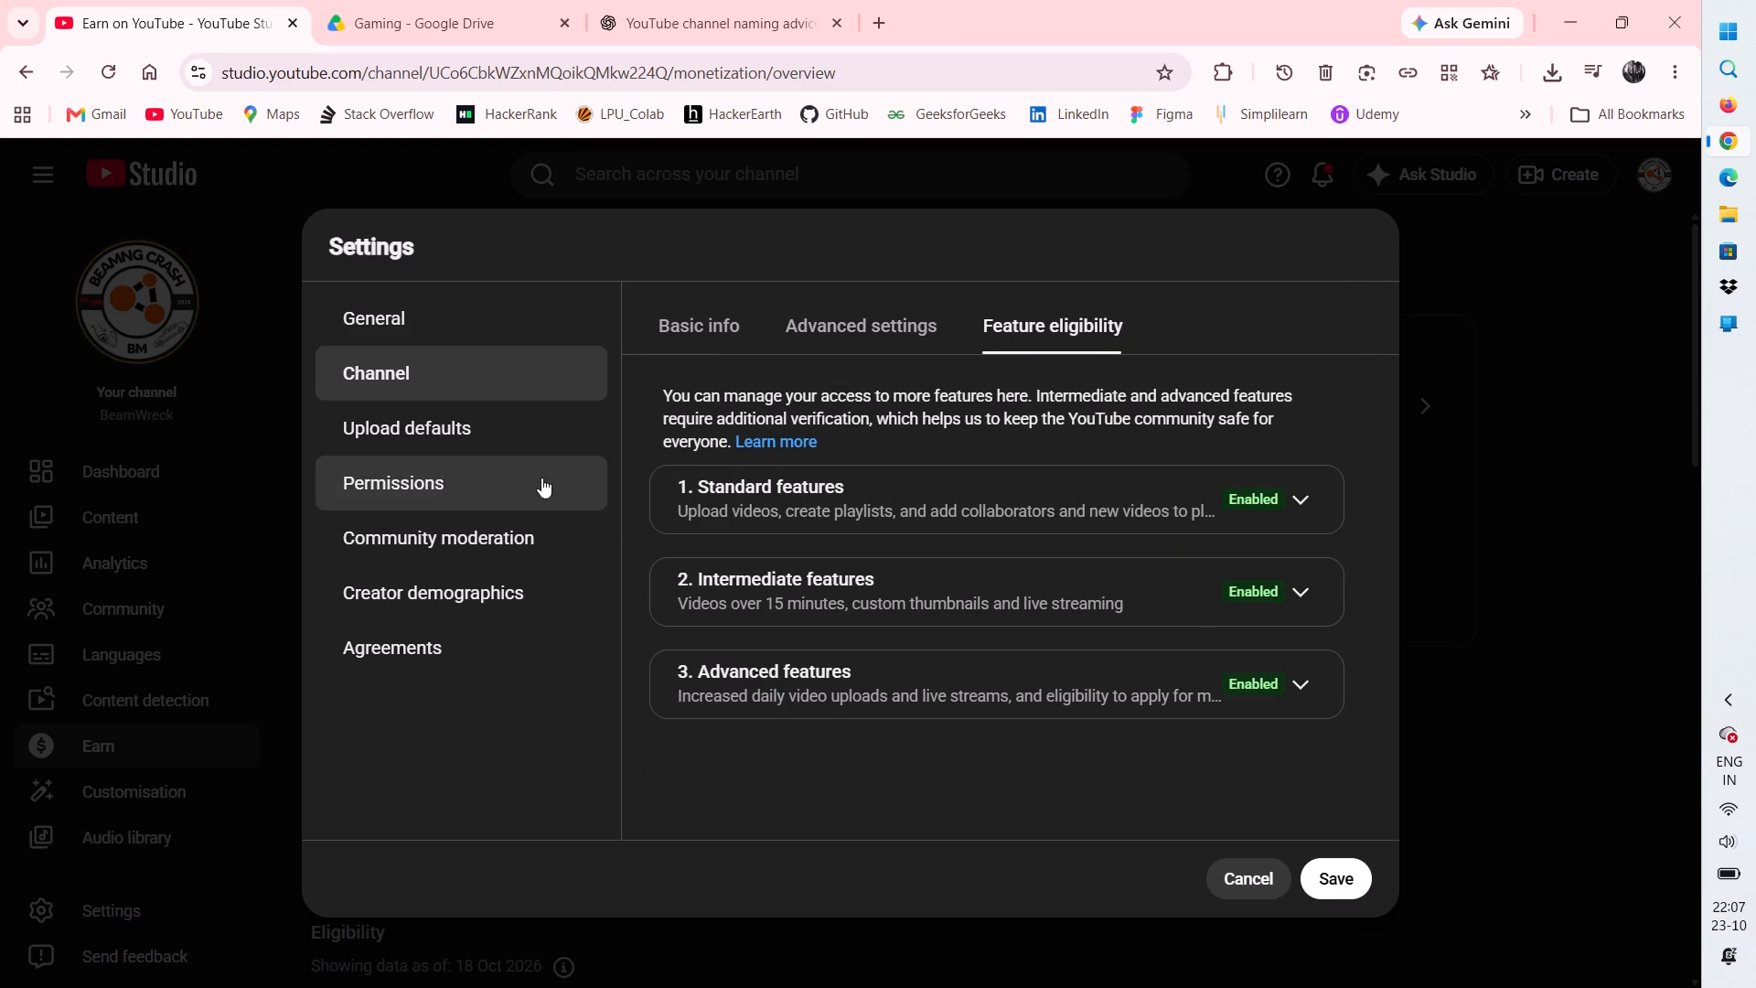
pyautogui.click(1337, 877)
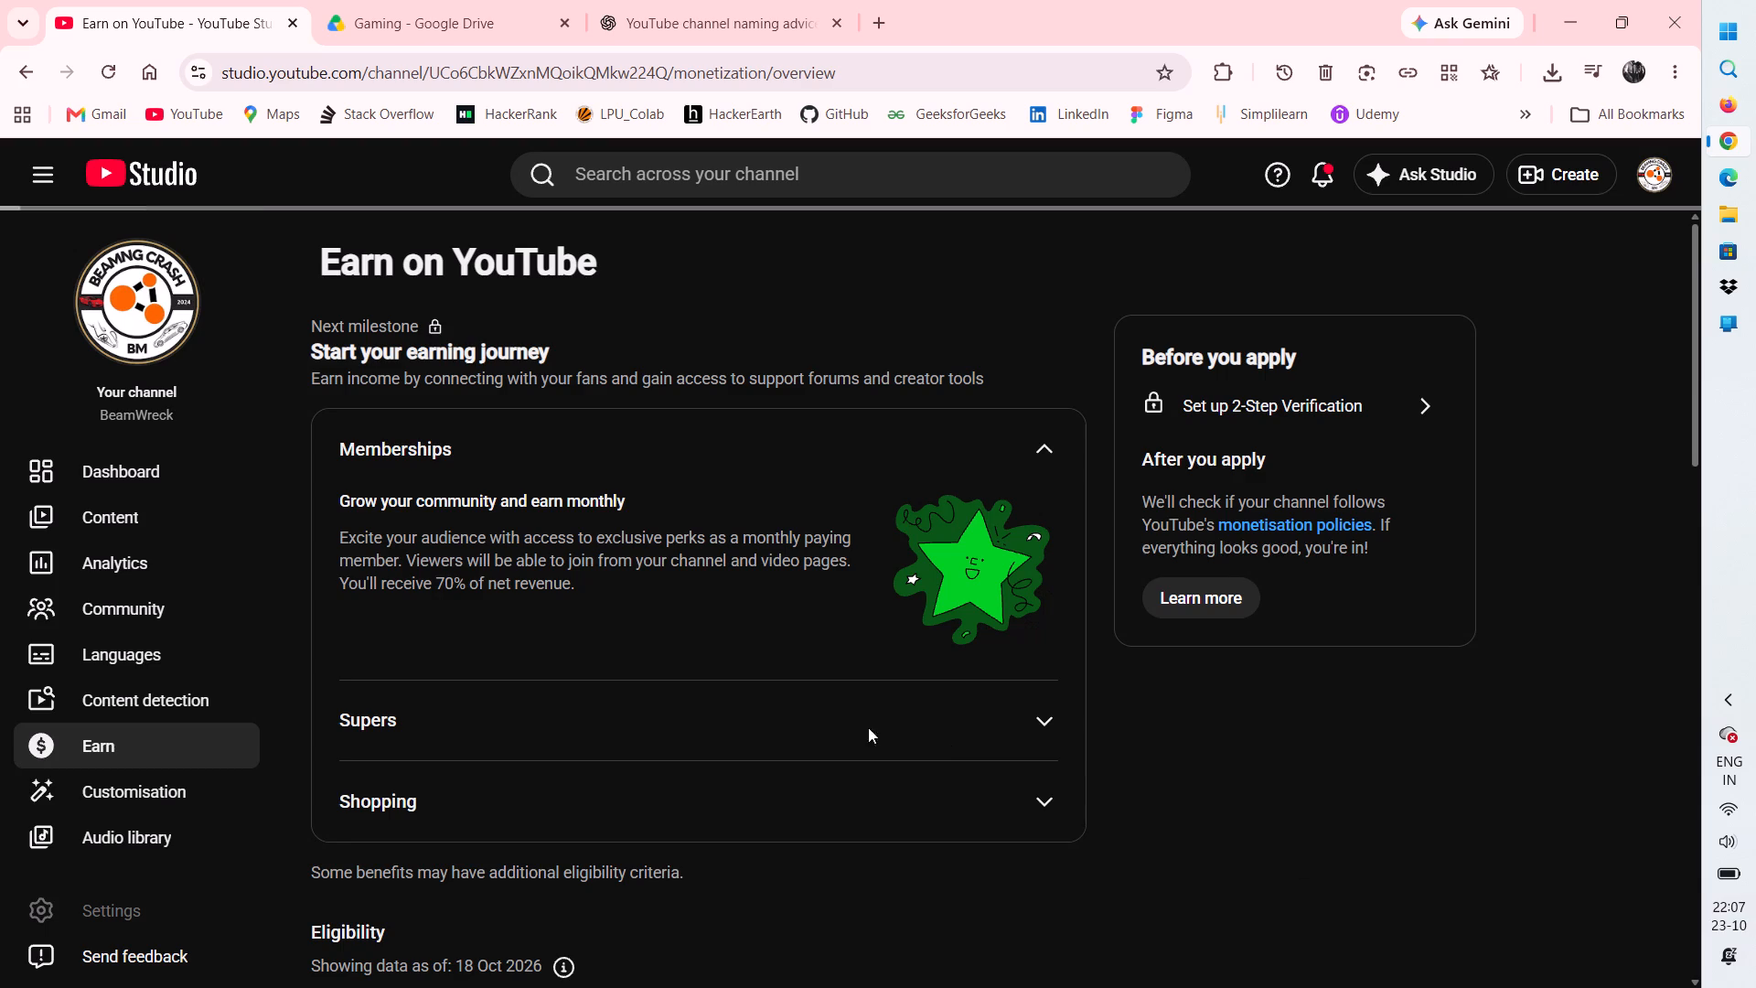
# Look at the Supers earning option, and review the latest Short's performance and the published videos on the channel dashboard.
pyautogui.click(775, 749)
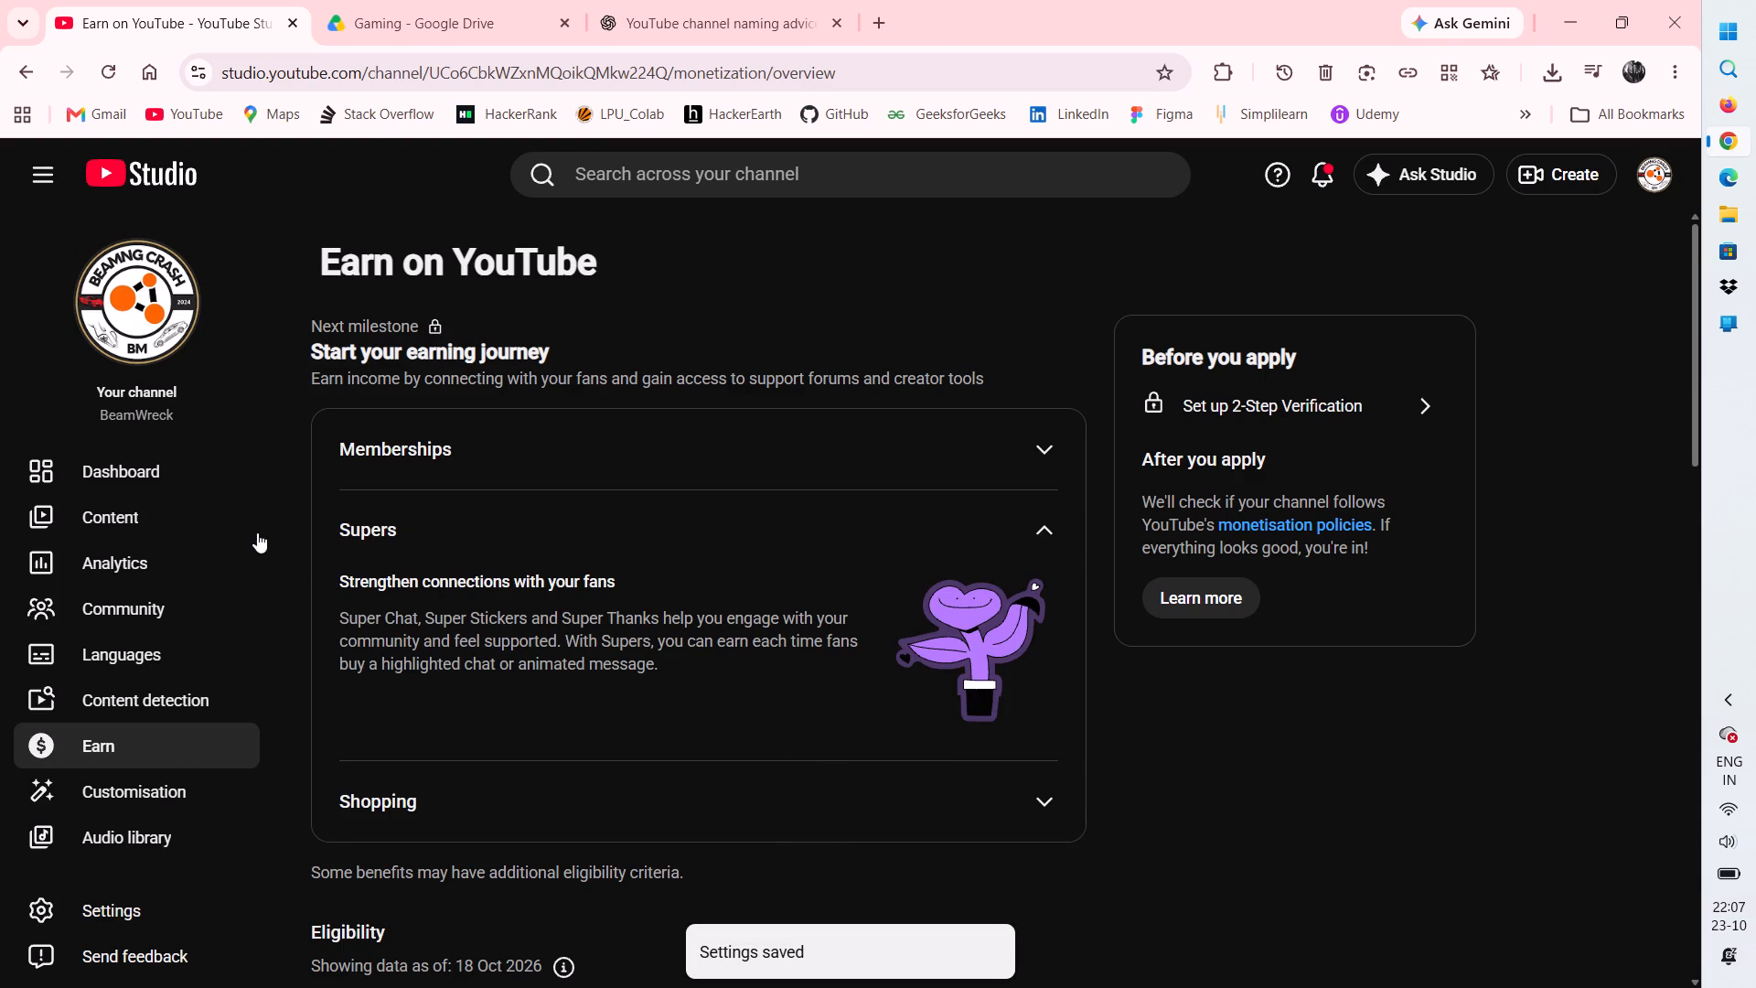
pyautogui.click(181, 488)
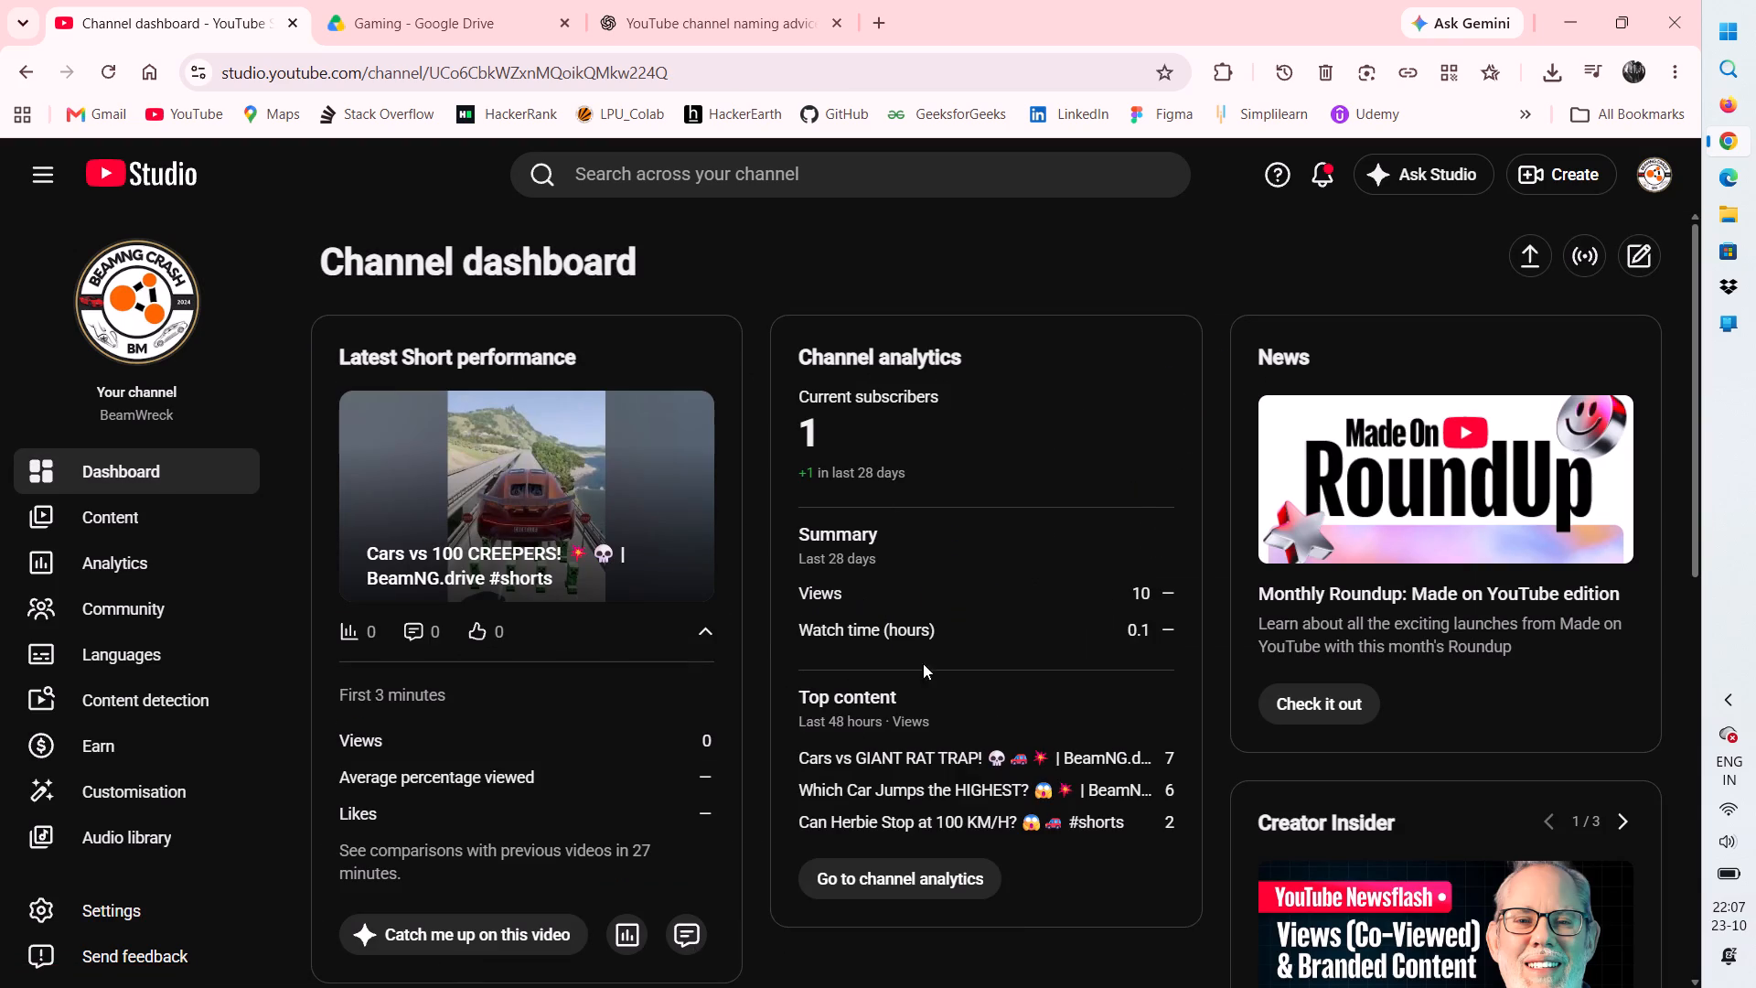
pyautogui.click(476, 627)
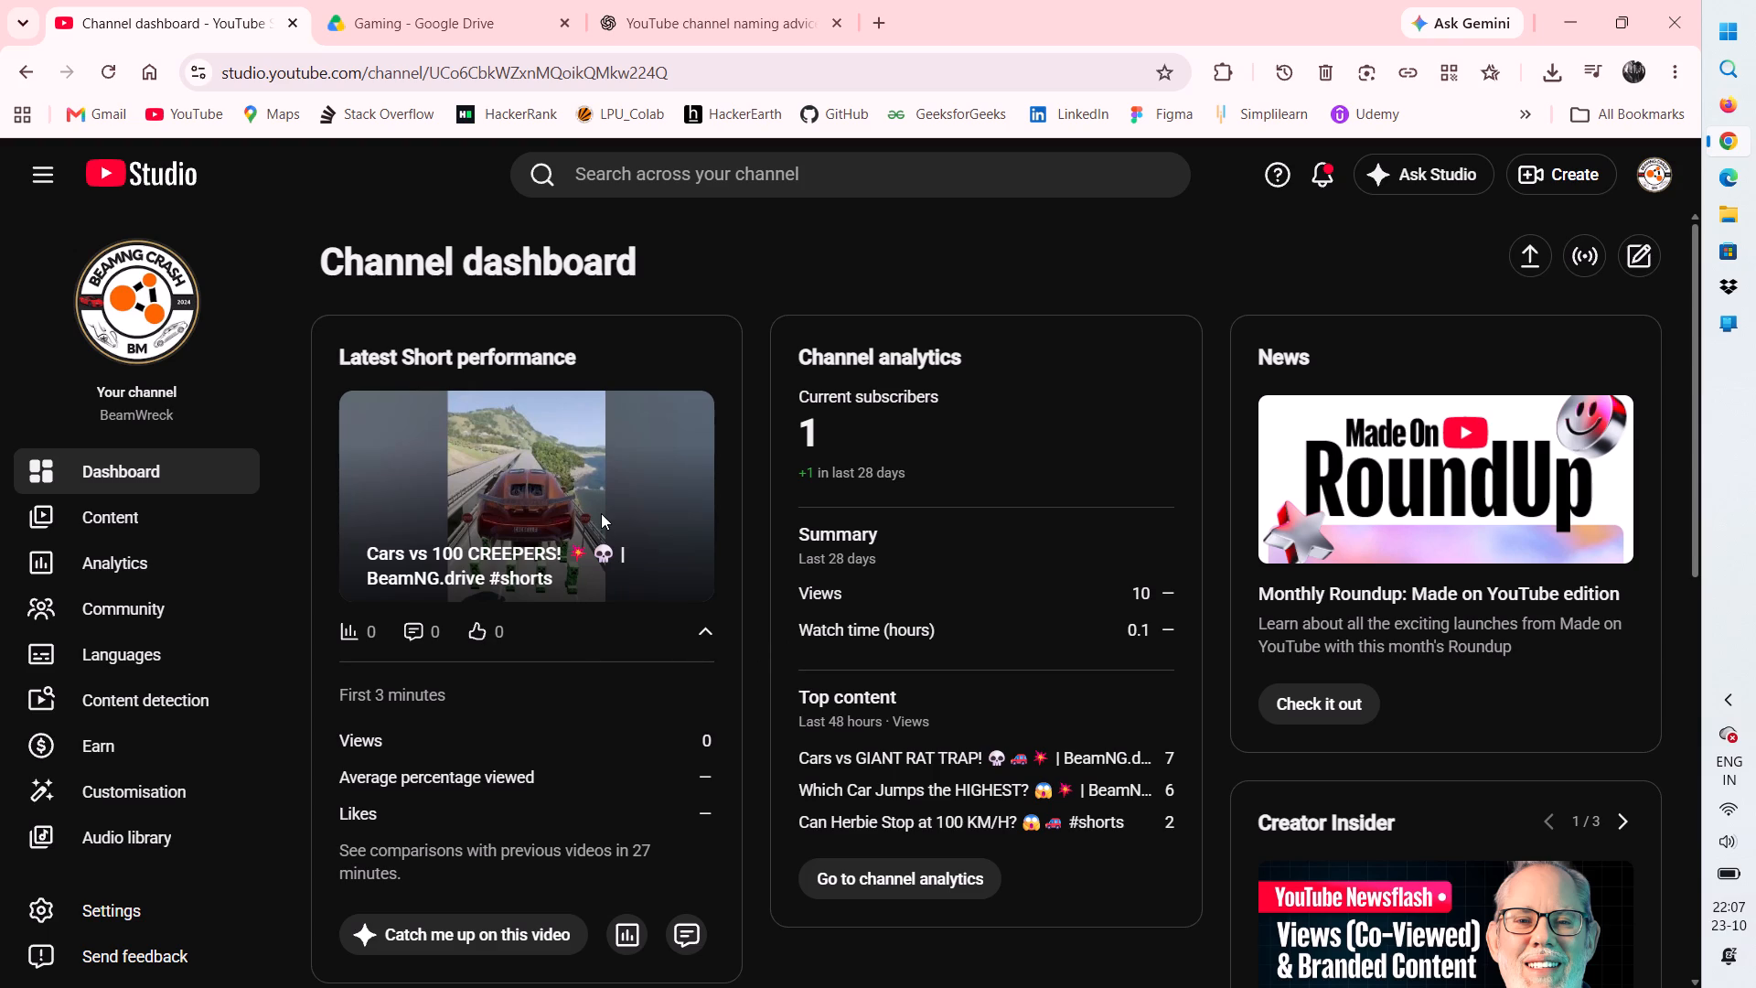
pyautogui.click(601, 513)
pyautogui.click(534, 505)
pyautogui.scroll(-1, 534, 505)
pyautogui.scroll(-2, 539, 703)
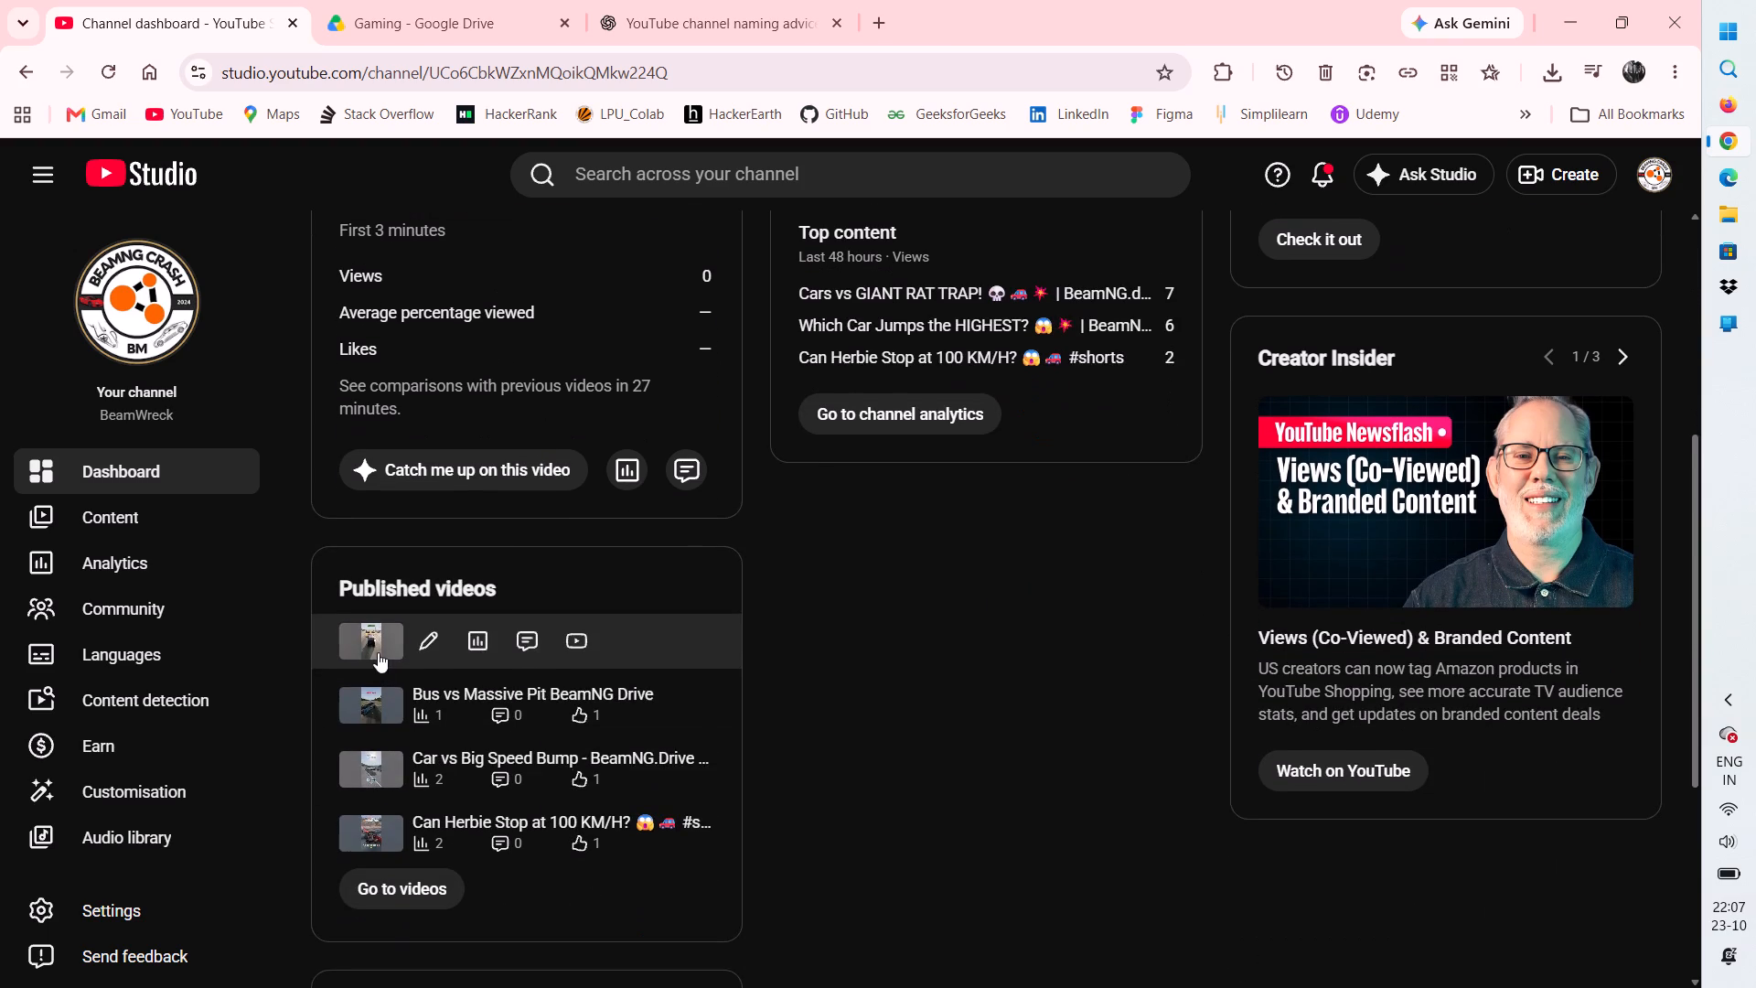
# Open the published "Cars vs GIANT RAT TRAP!" Short's details, play its preview, and return to the channel dashboard.
pyautogui.click(371, 646)
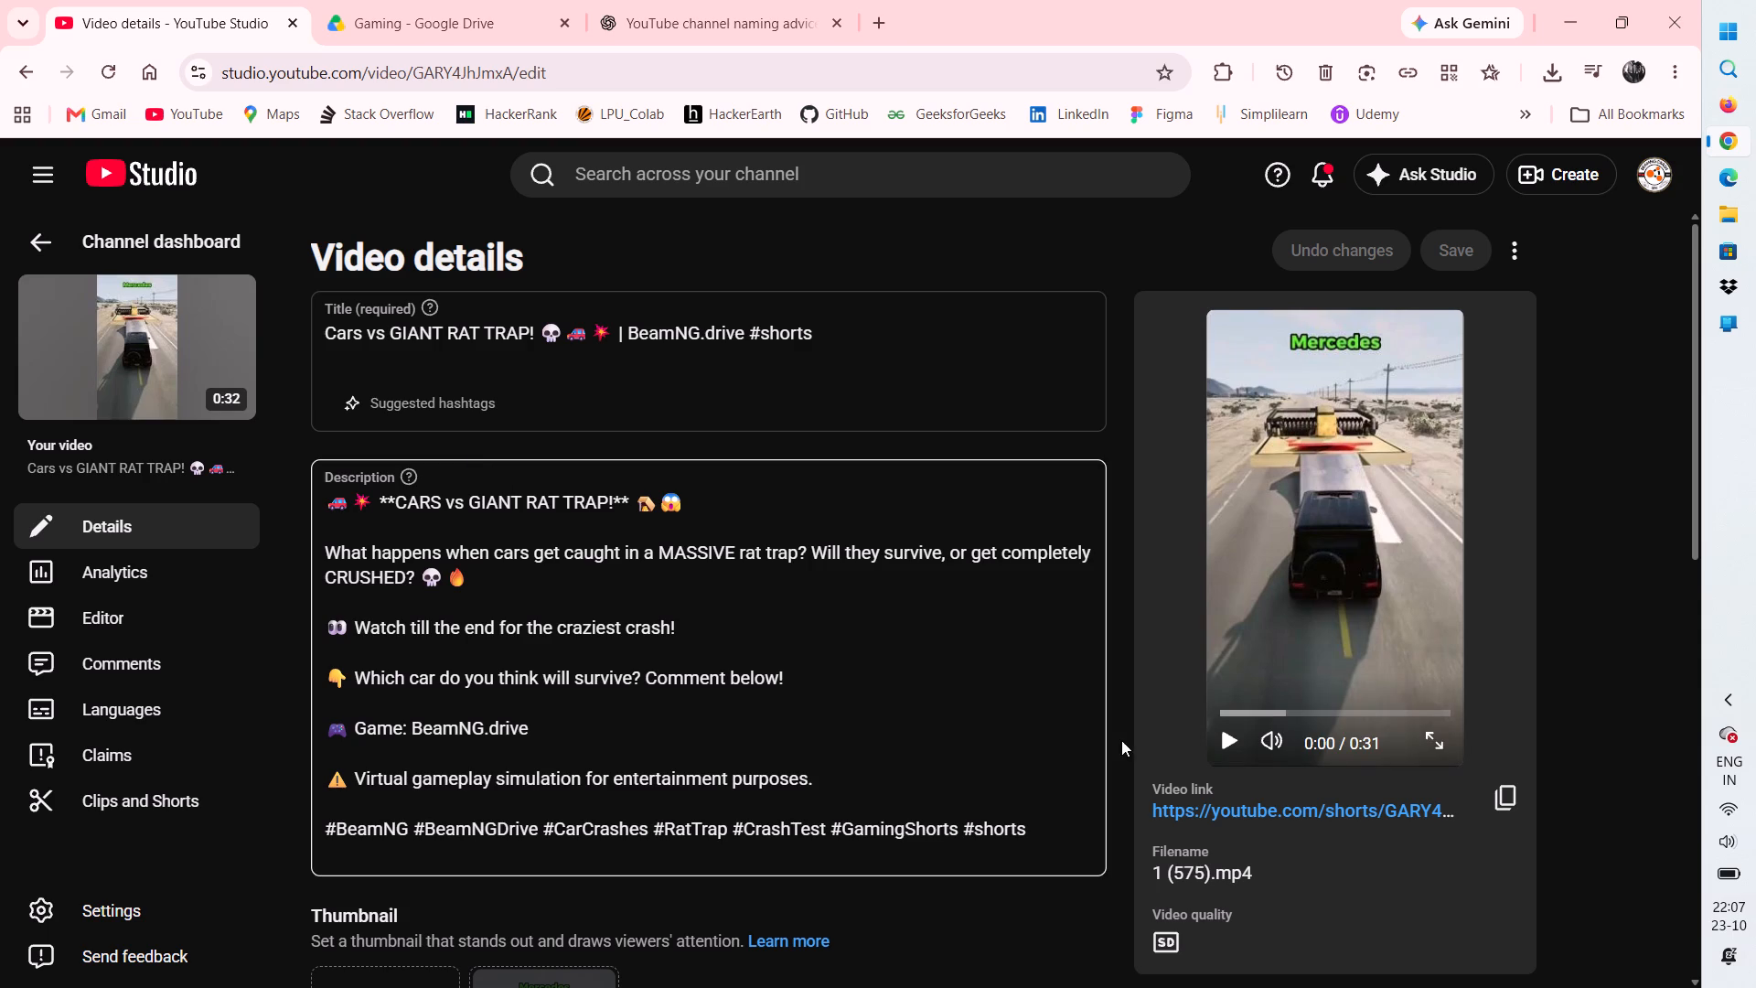
pyautogui.click(1233, 750)
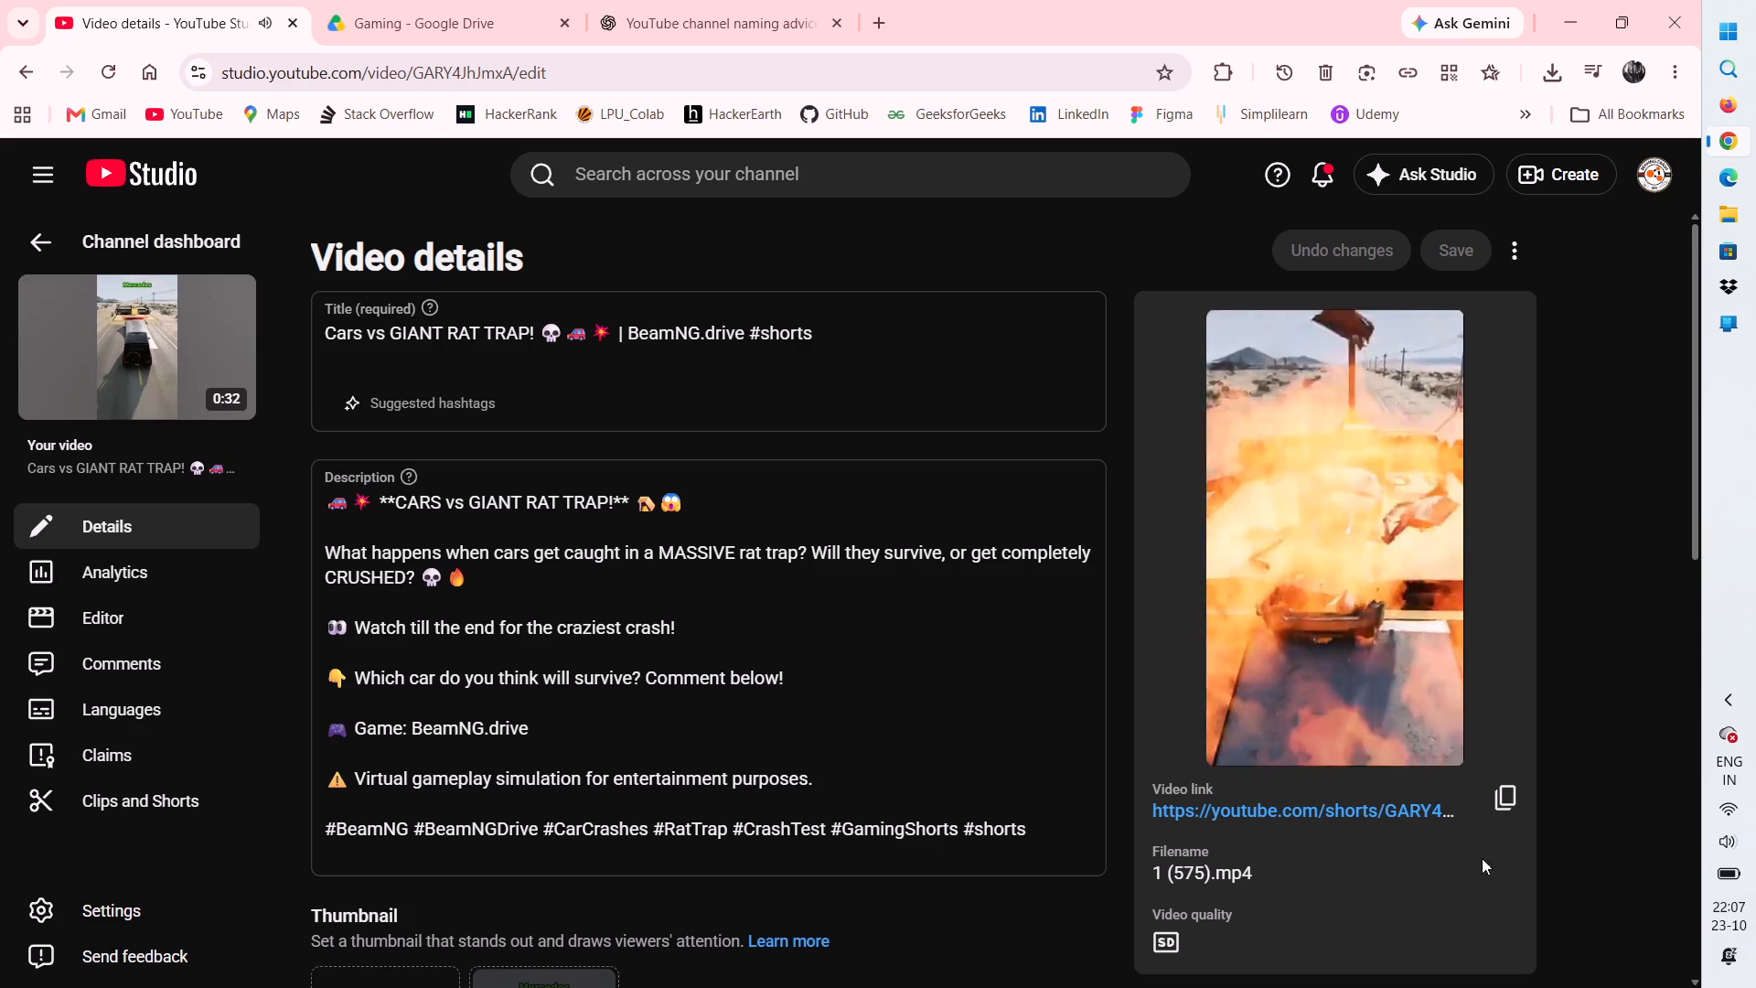
pyautogui.click(437, 0)
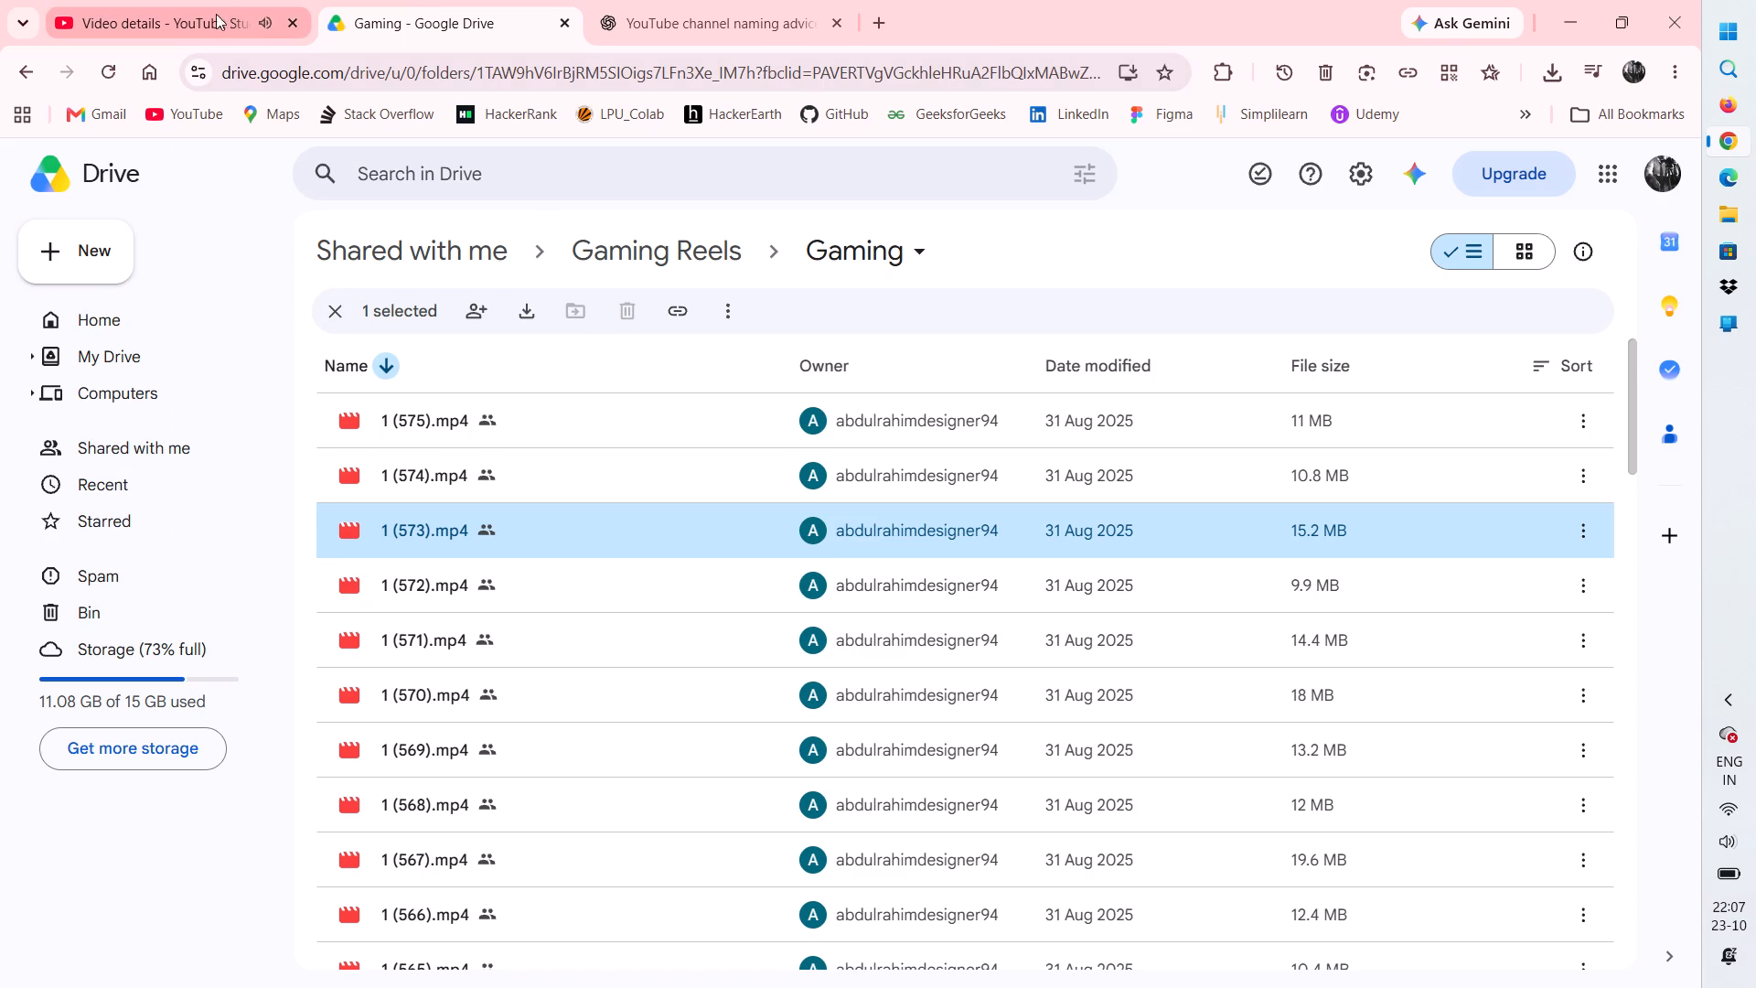
pyautogui.click(149, 0)
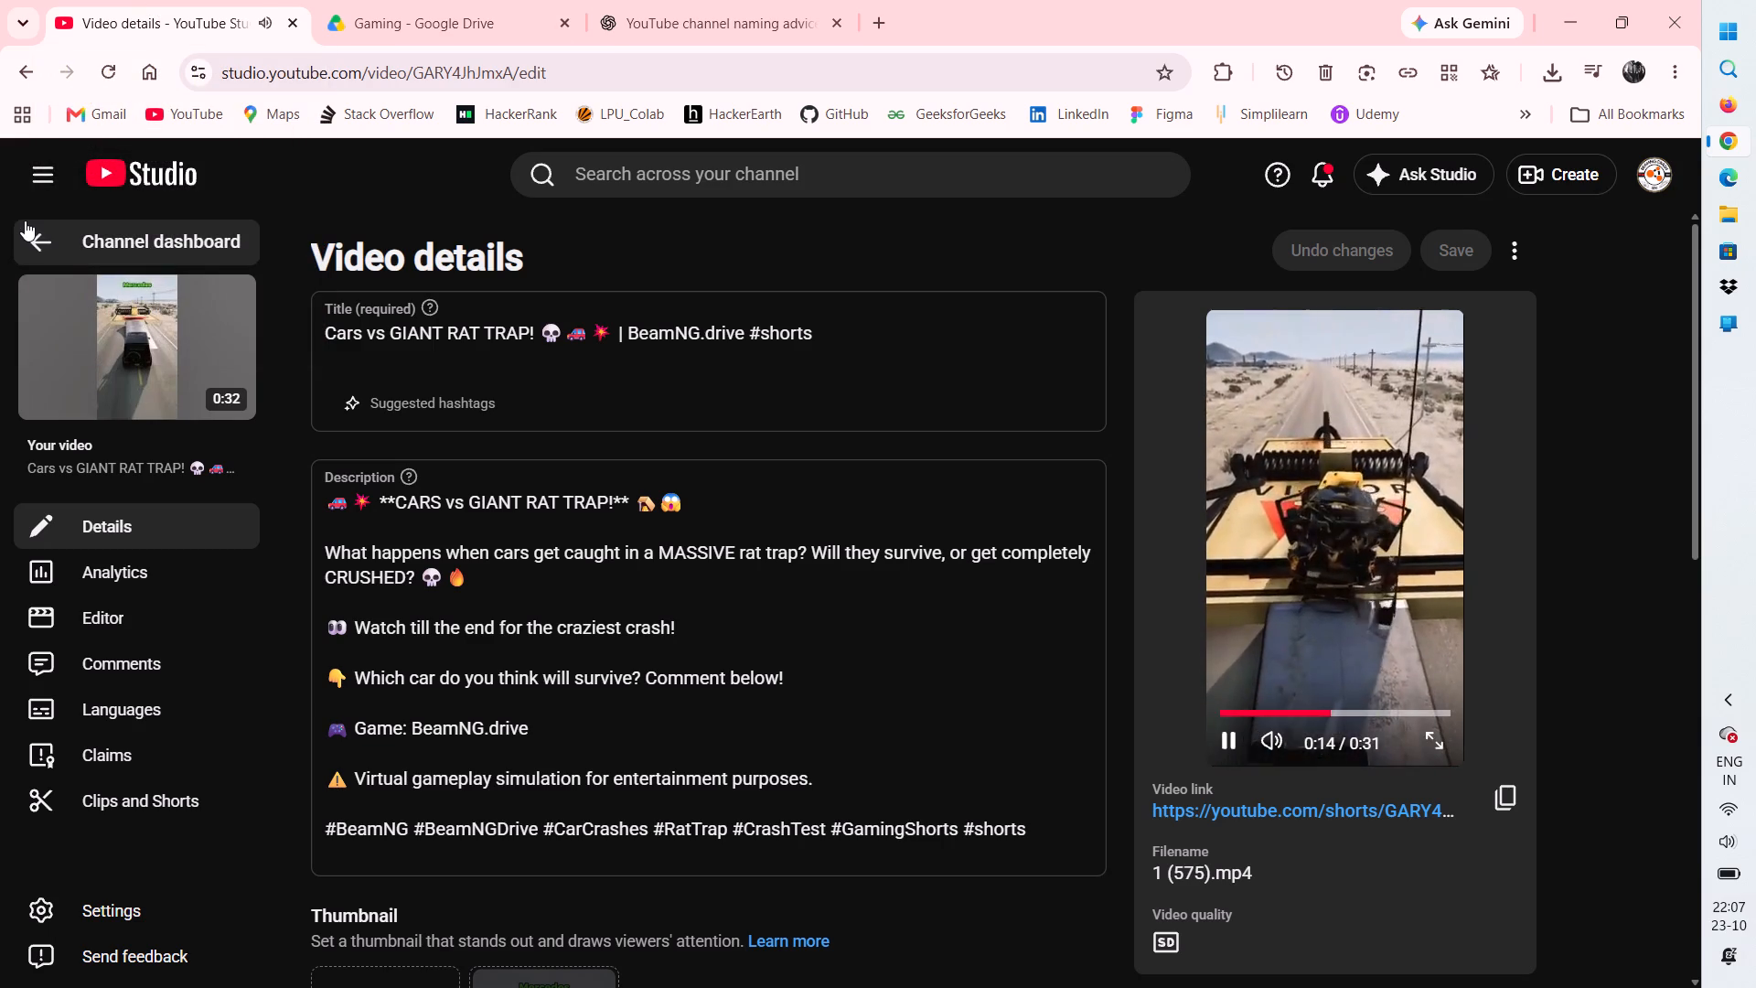
pyautogui.click(24, 220)
# Preview the clips 1 (572).mp4 and 1 (571).mp4 in the Google Drive Gaming folder.
pyautogui.click(373, 38)
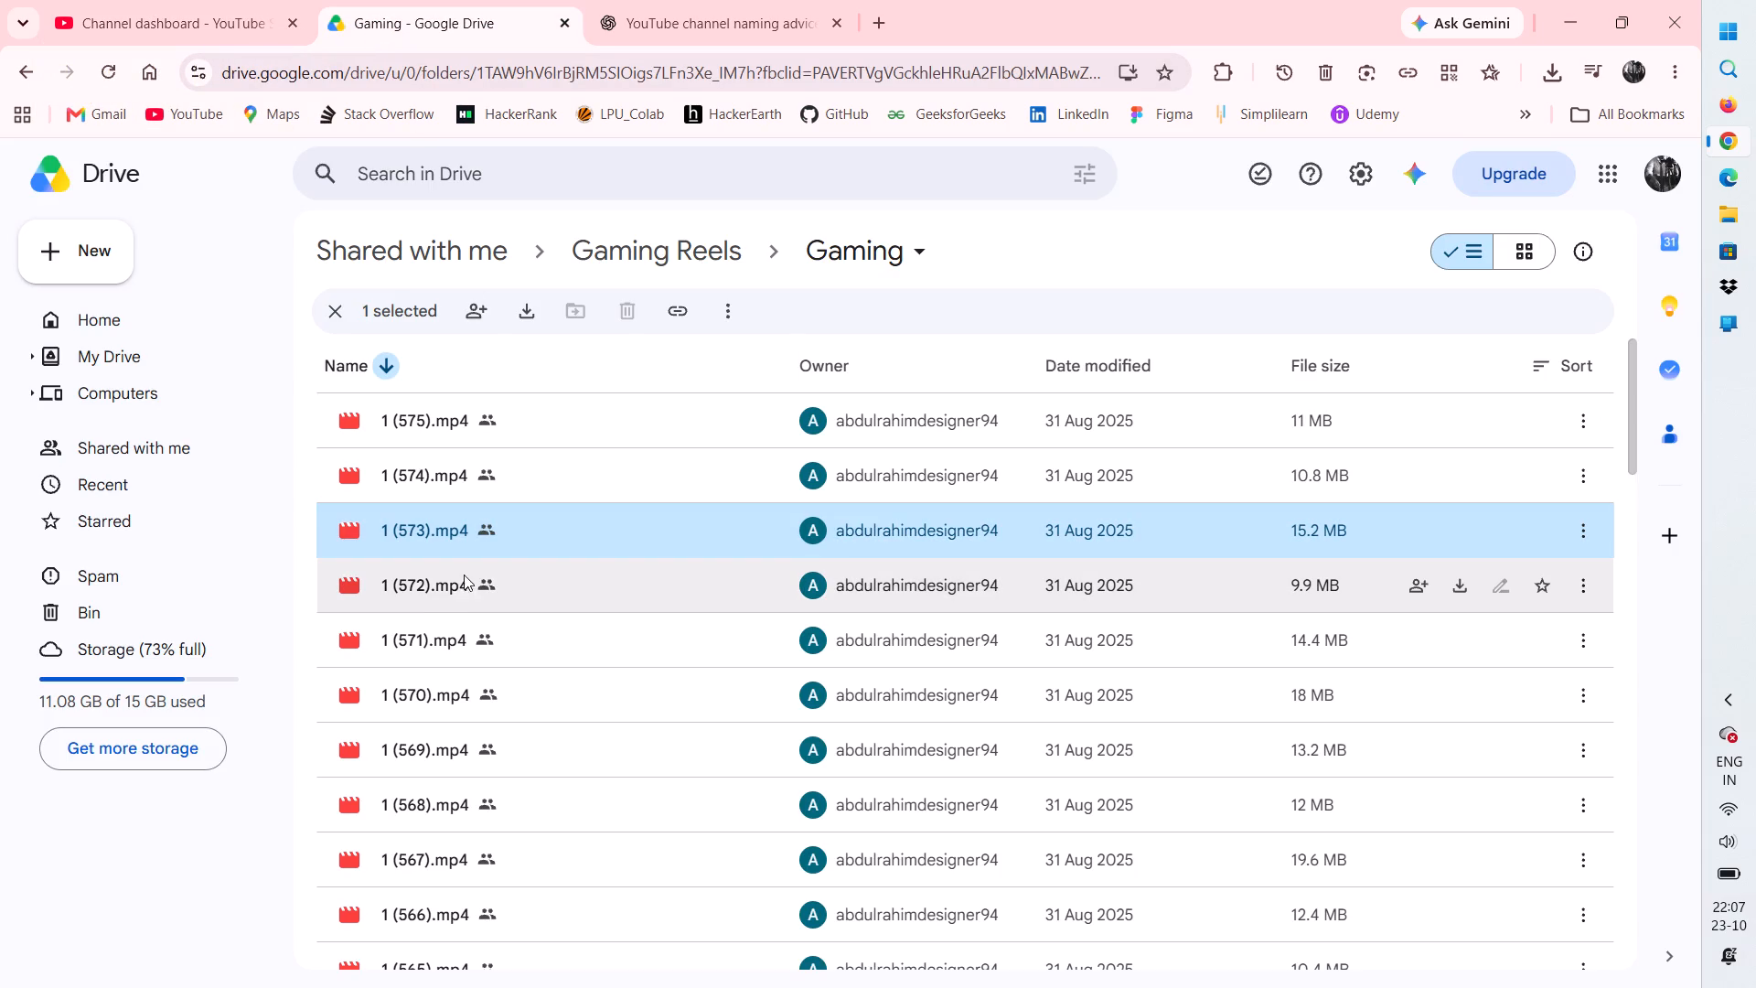
pyautogui.click(435, 587)
pyautogui.doubleClick(435, 587)
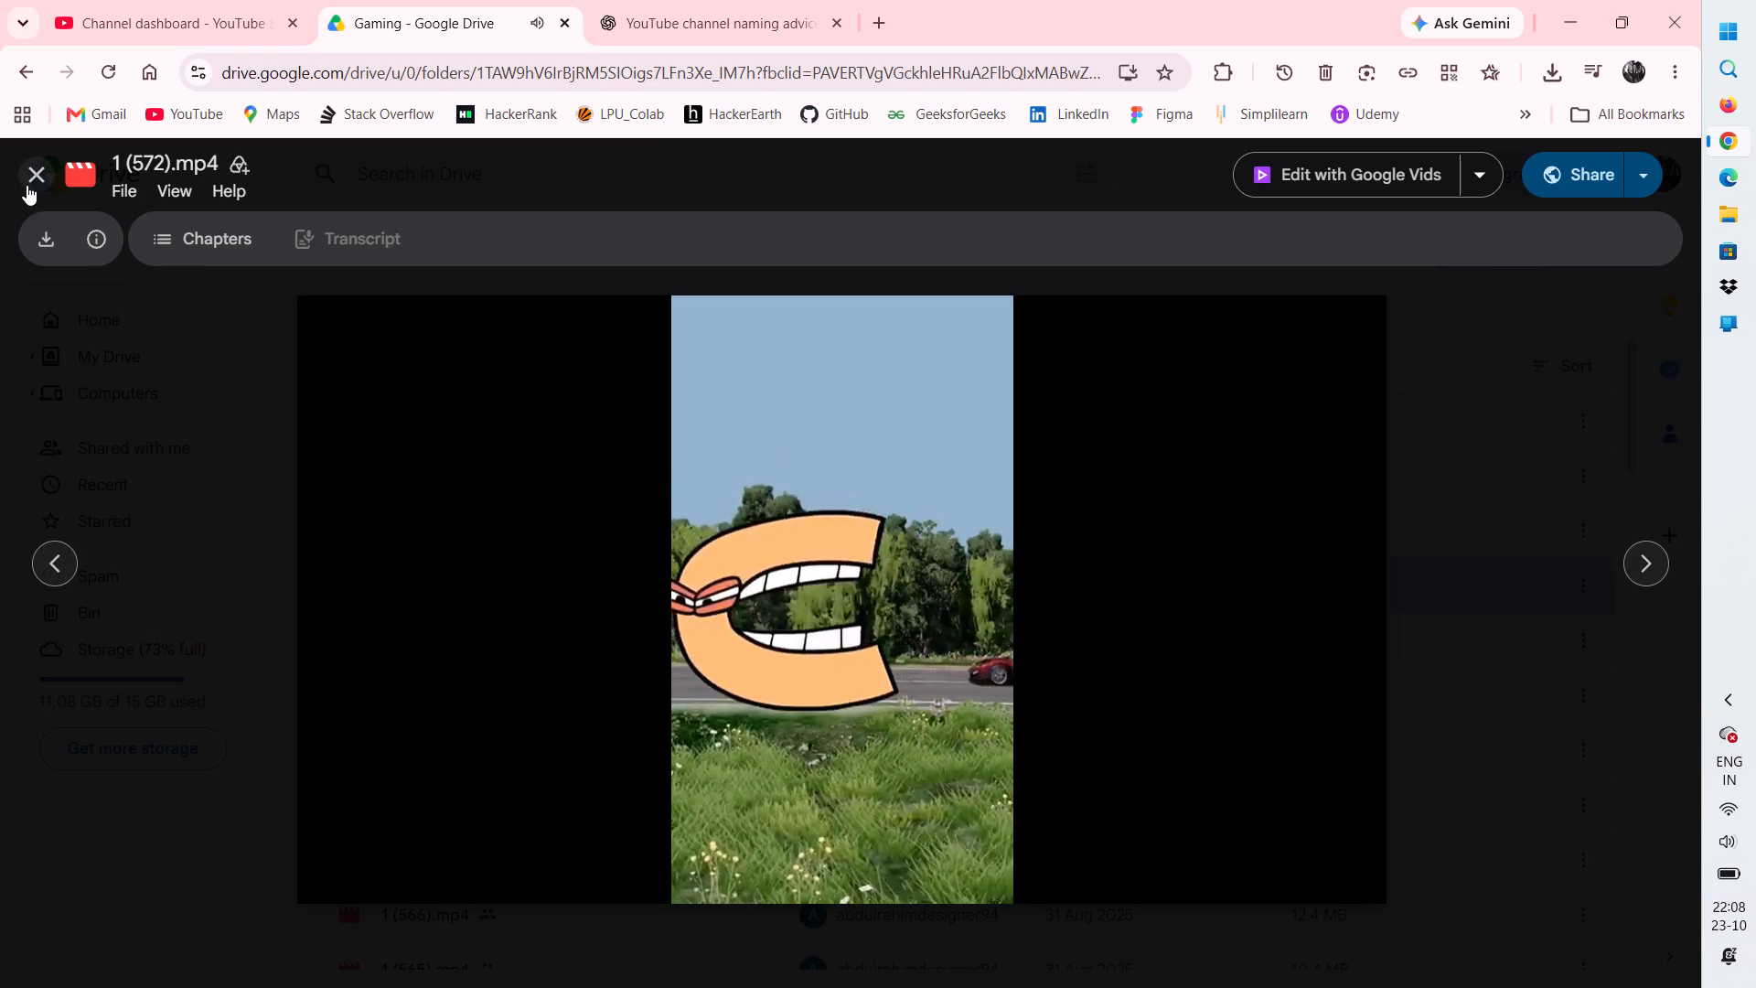
pyautogui.click(27, 185)
pyautogui.doubleClick(522, 660)
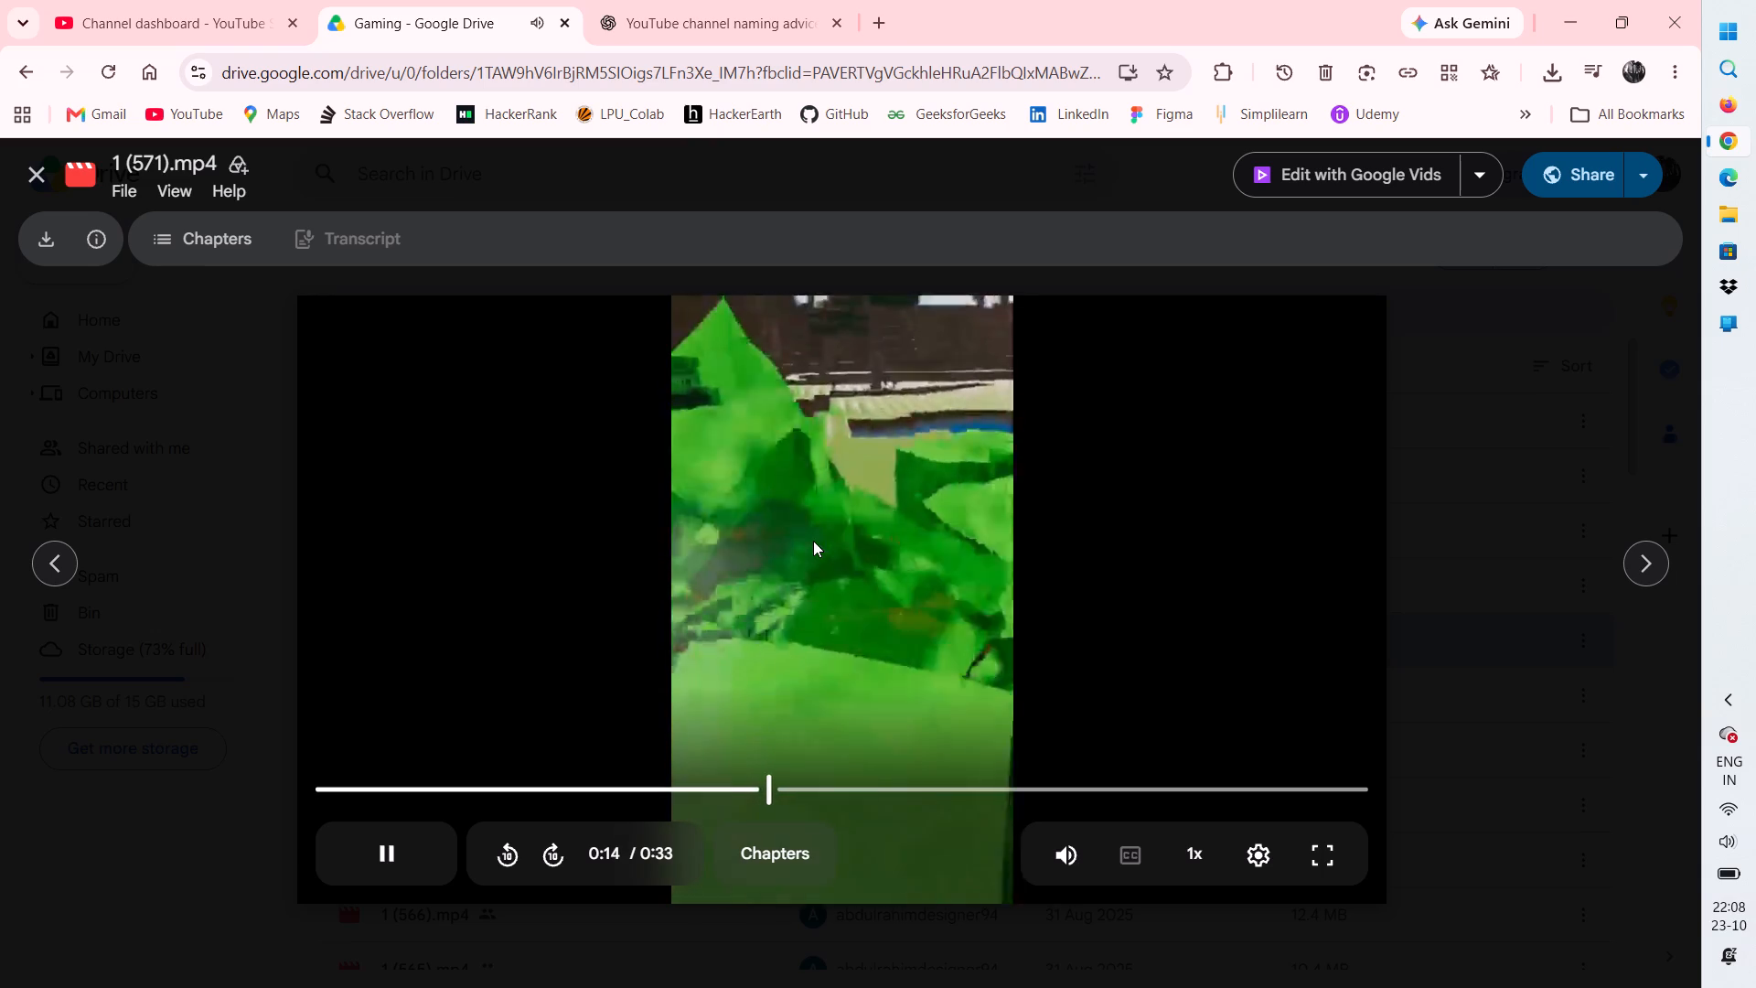
pyautogui.click(37, 185)
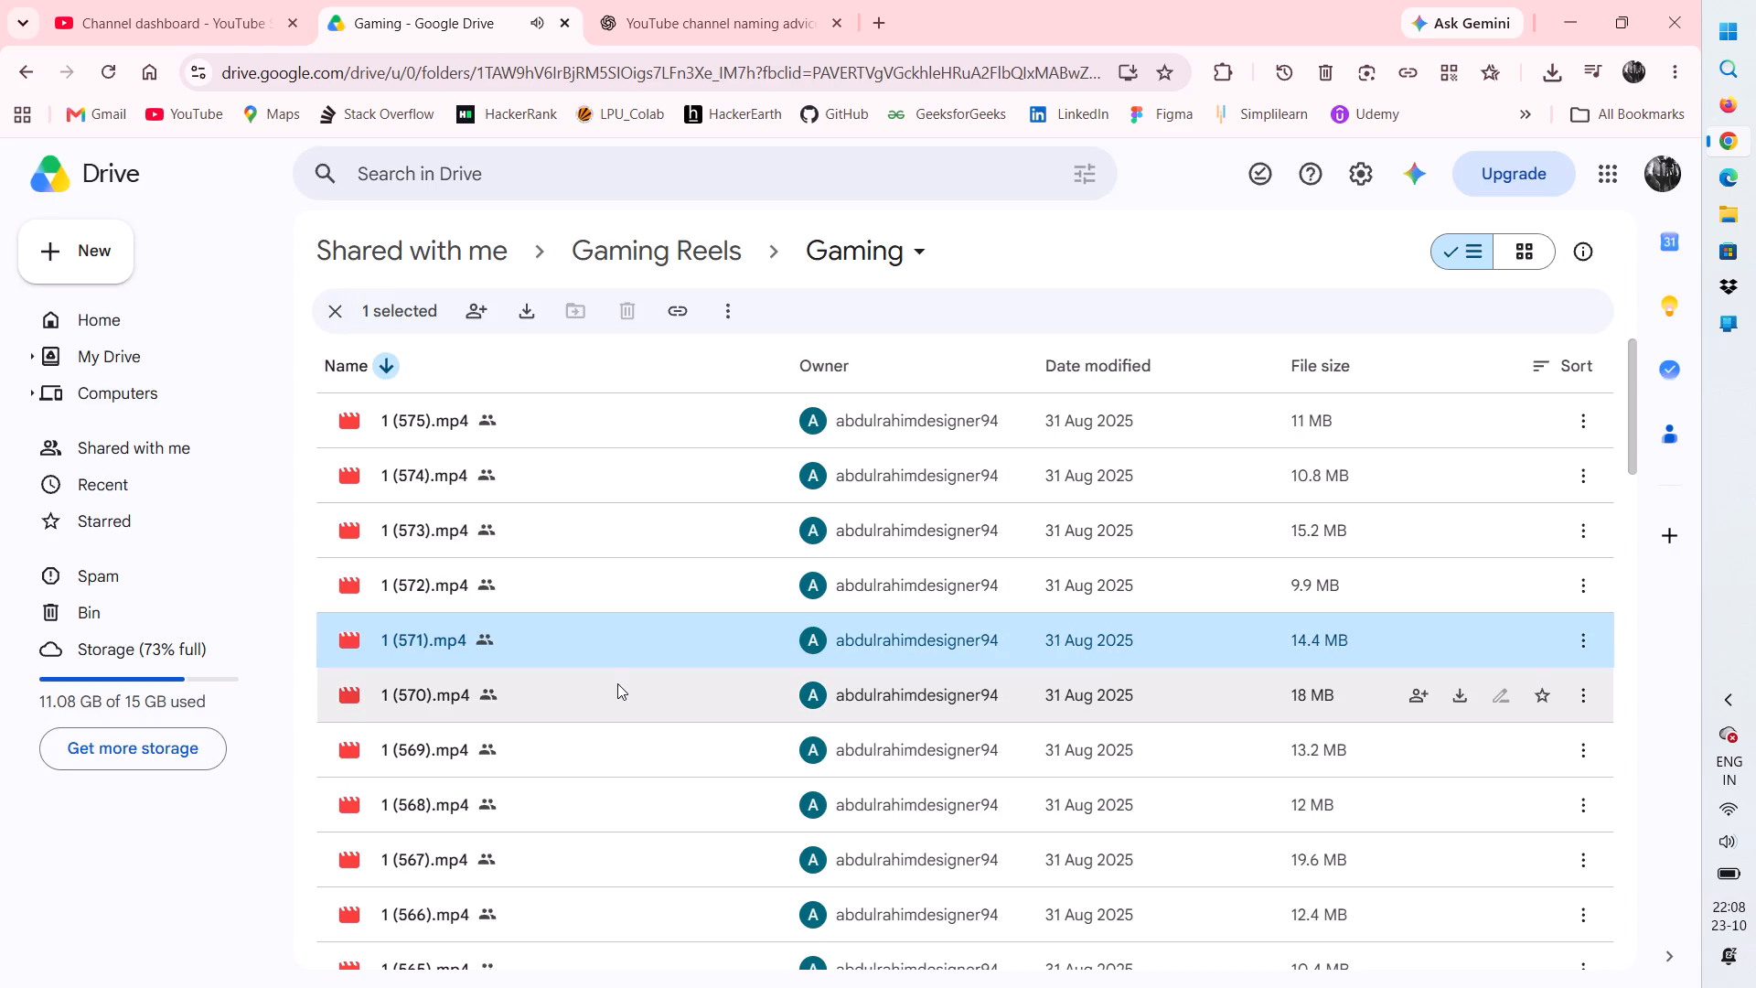
# Preview the clip 1 (570).mp4 in the Gaming folder and download it.
pyautogui.doubleClick(617, 683)
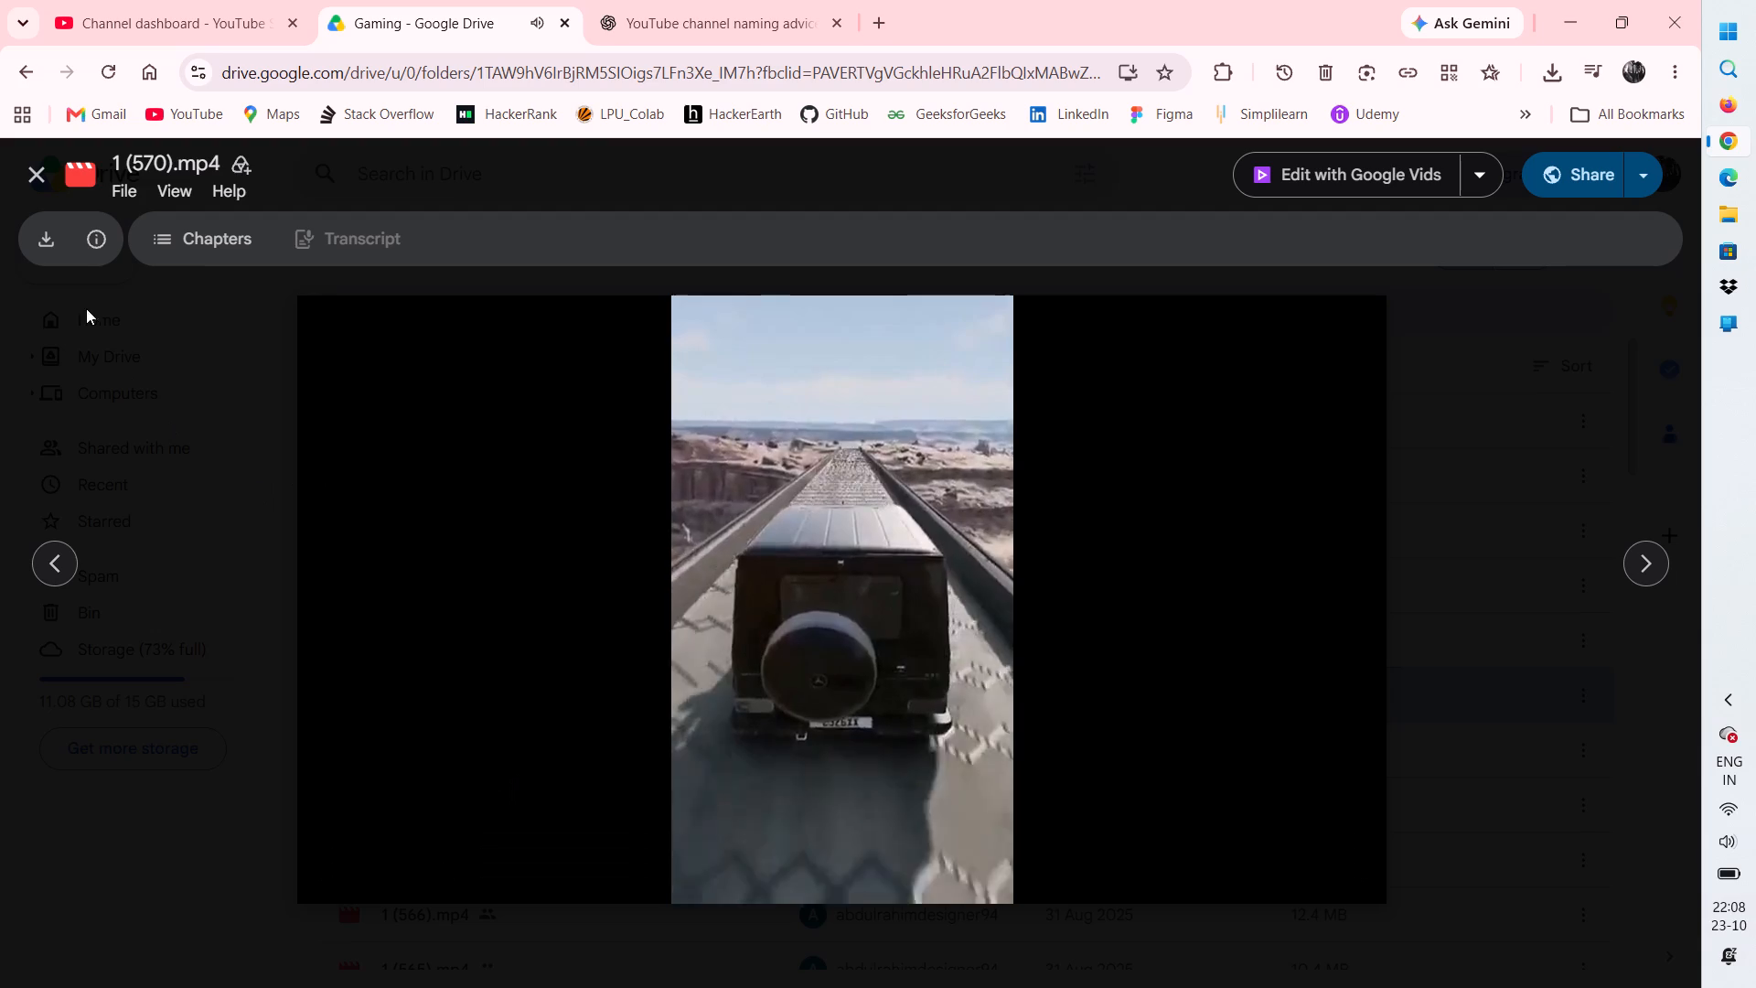
pyautogui.click(37, 239)
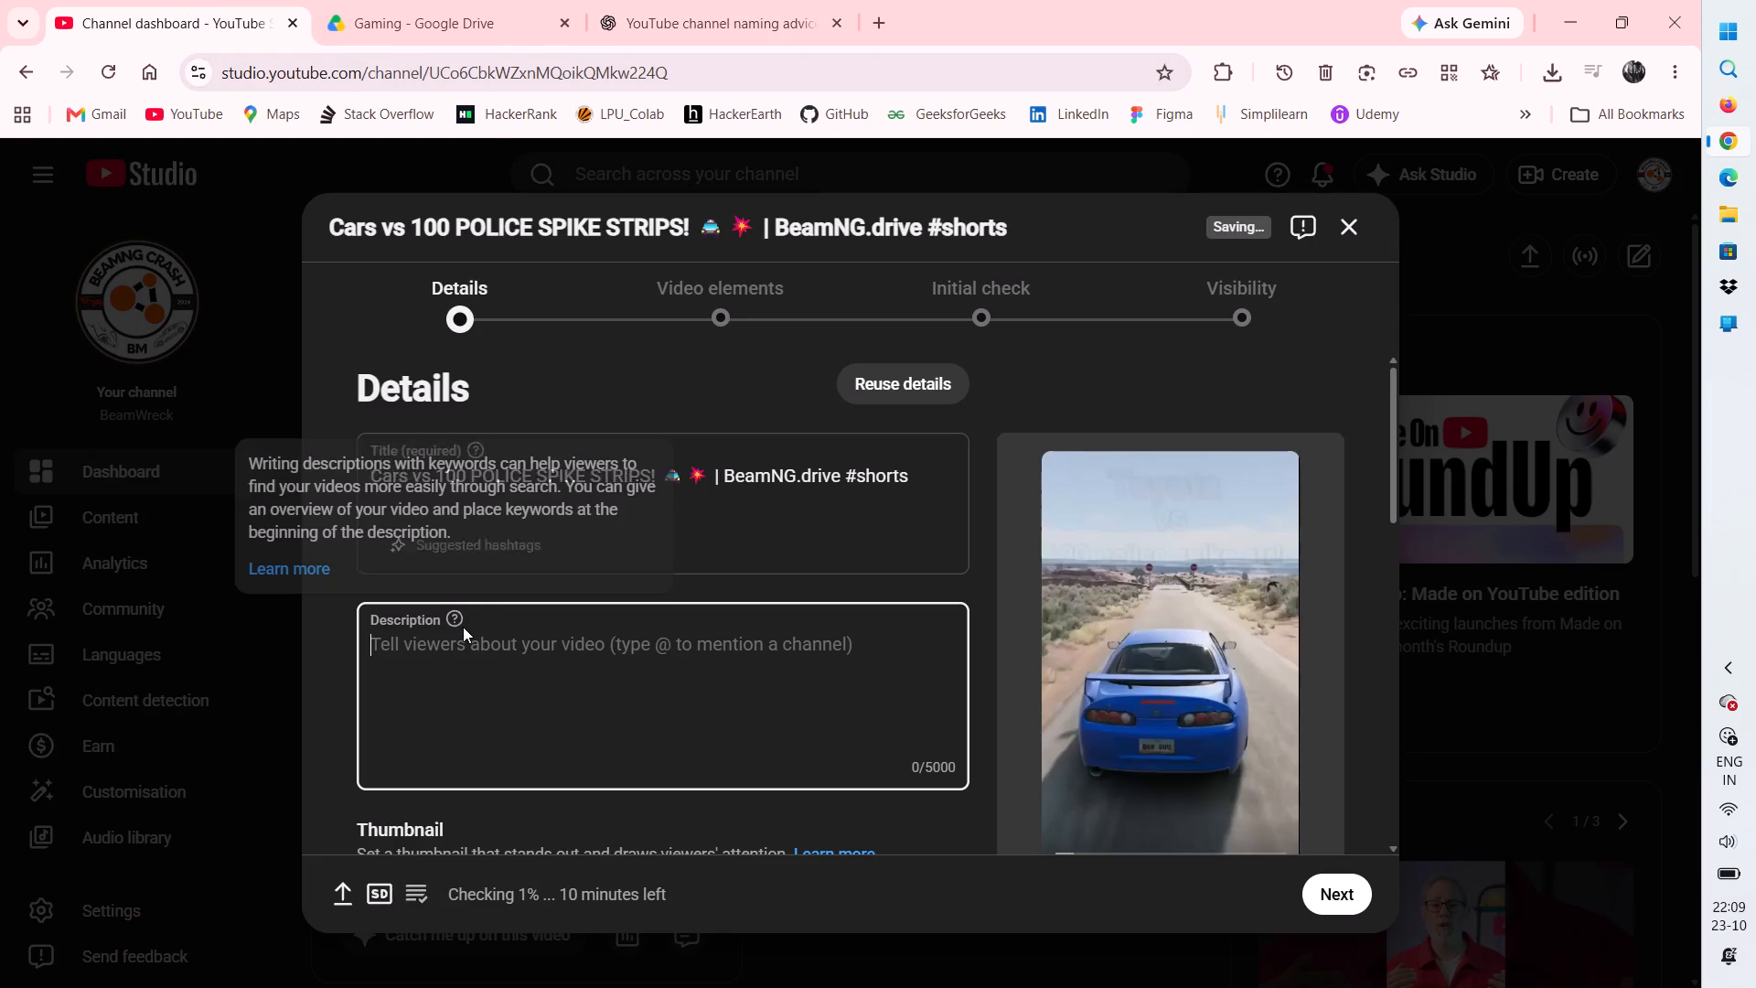
pyautogui.click(463, 627)
pyautogui.hotkey('ctrl', 'v')
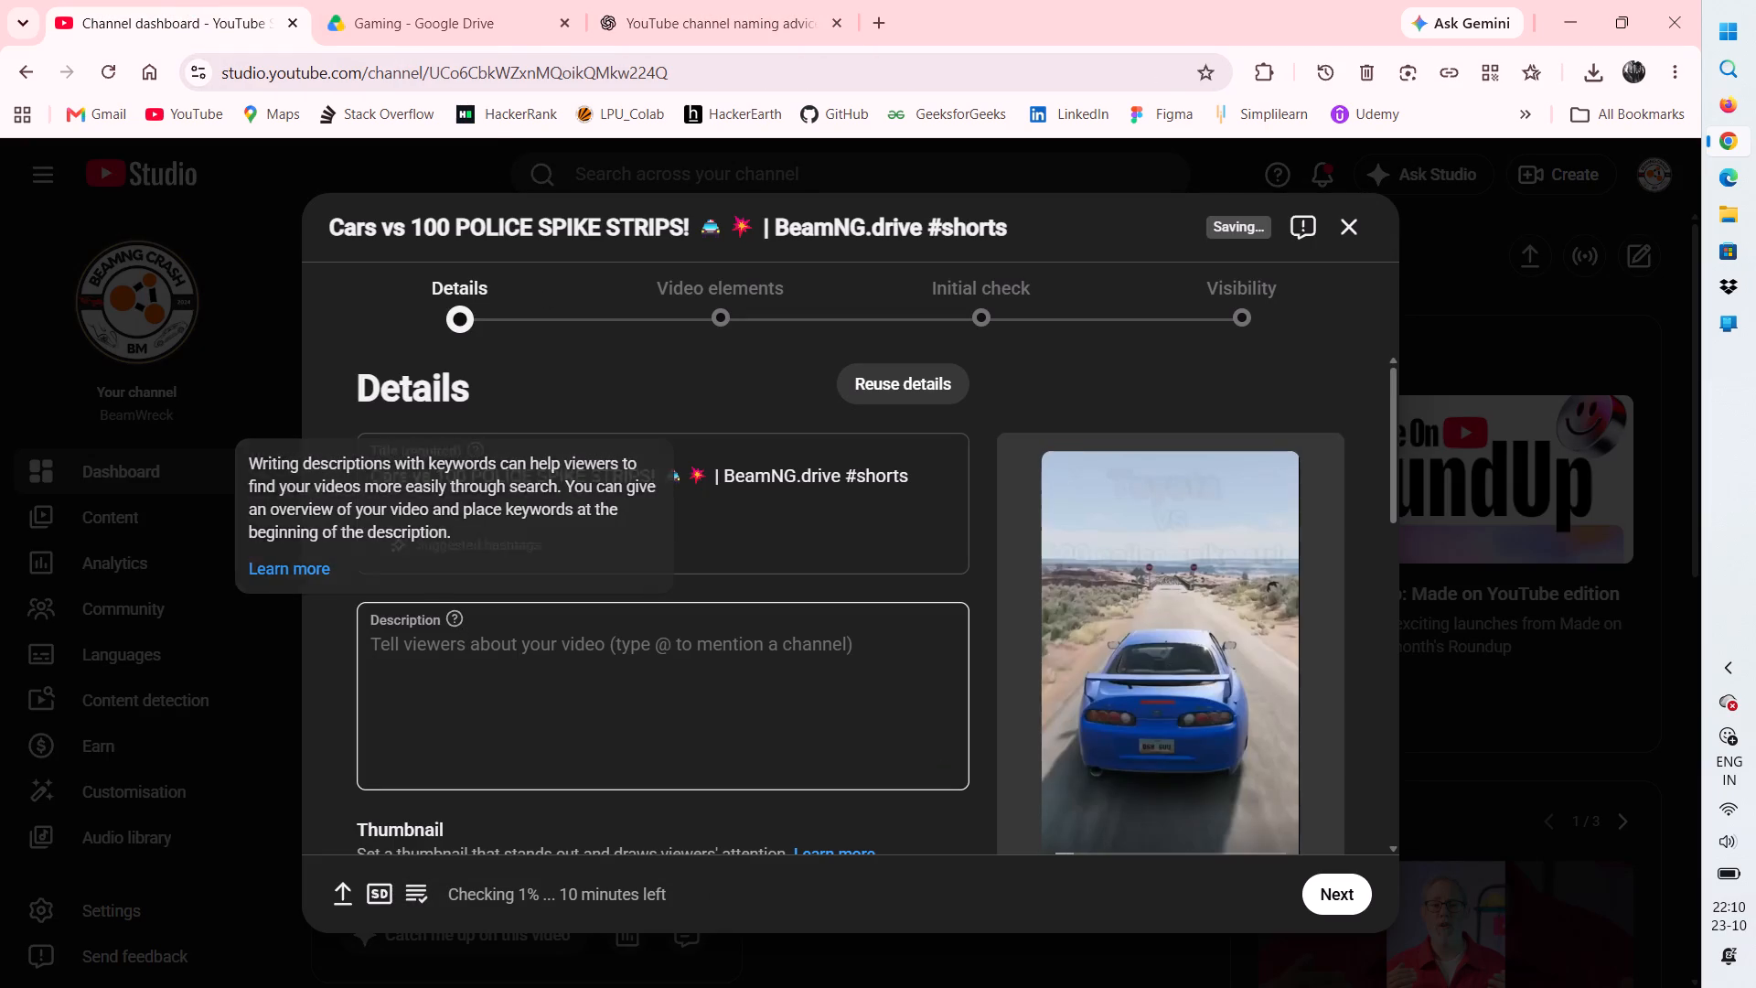
pyautogui.click(467, 649)
pyautogui.hotkey('ctrl', 'v')
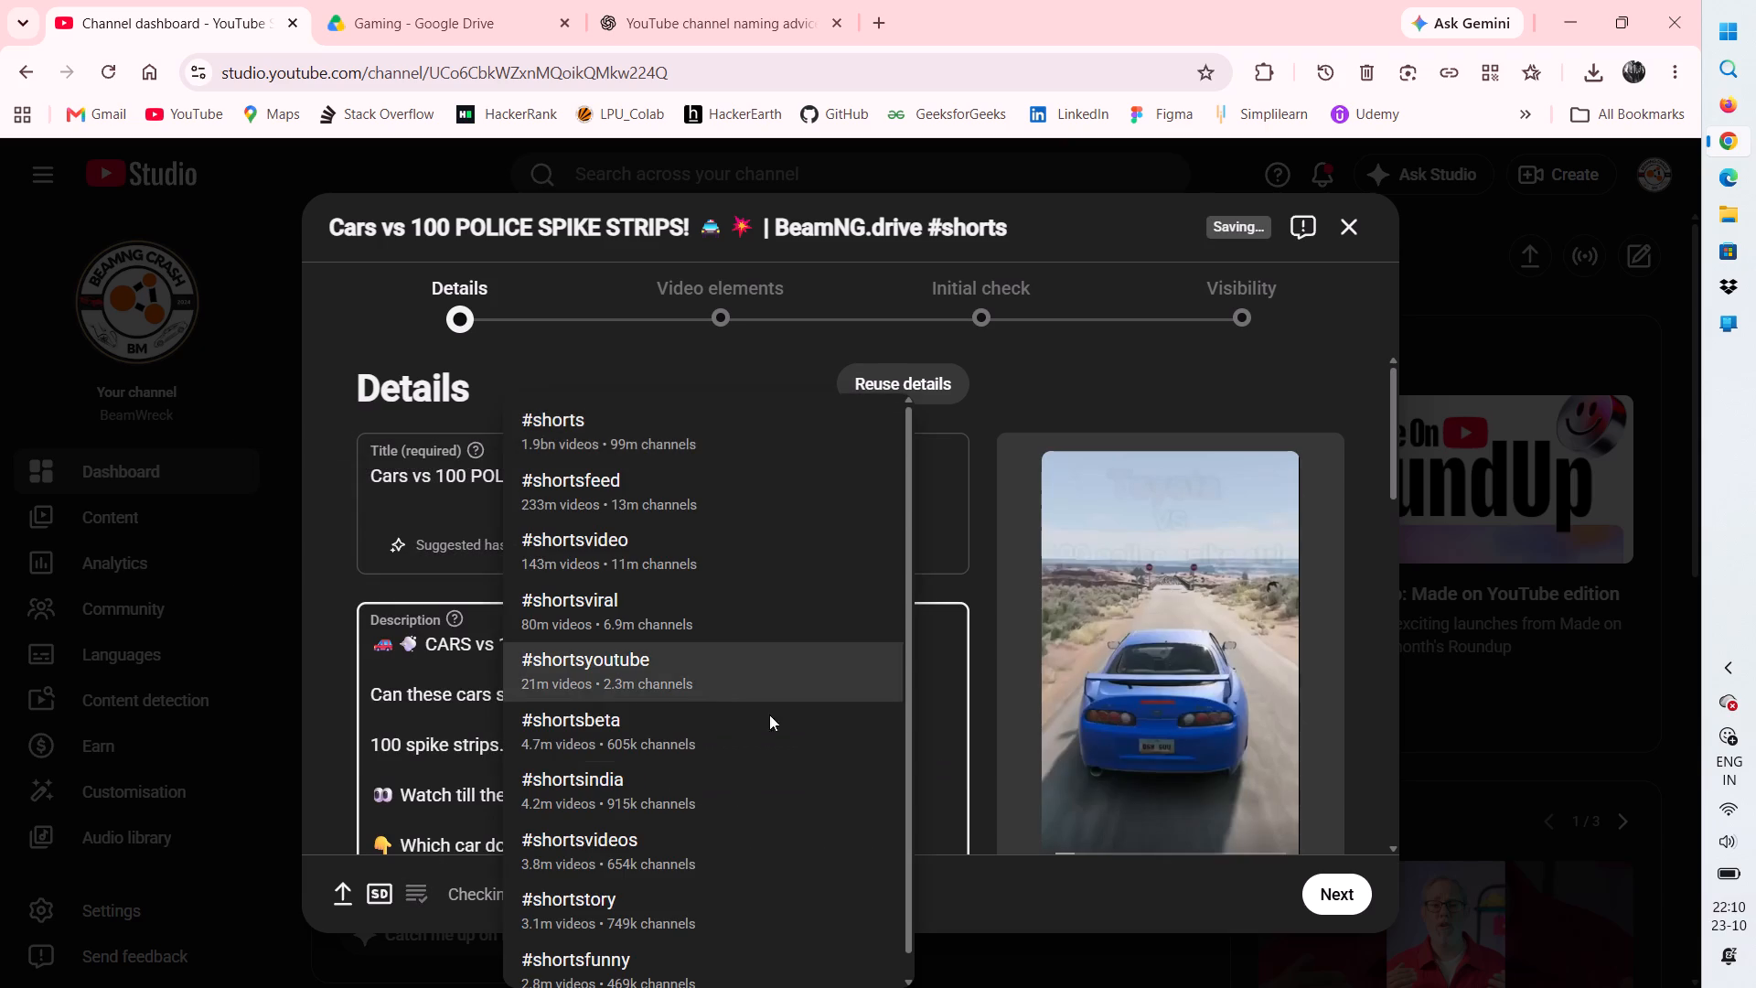
pyautogui.click(618, 398)
pyautogui.click(619, 415)
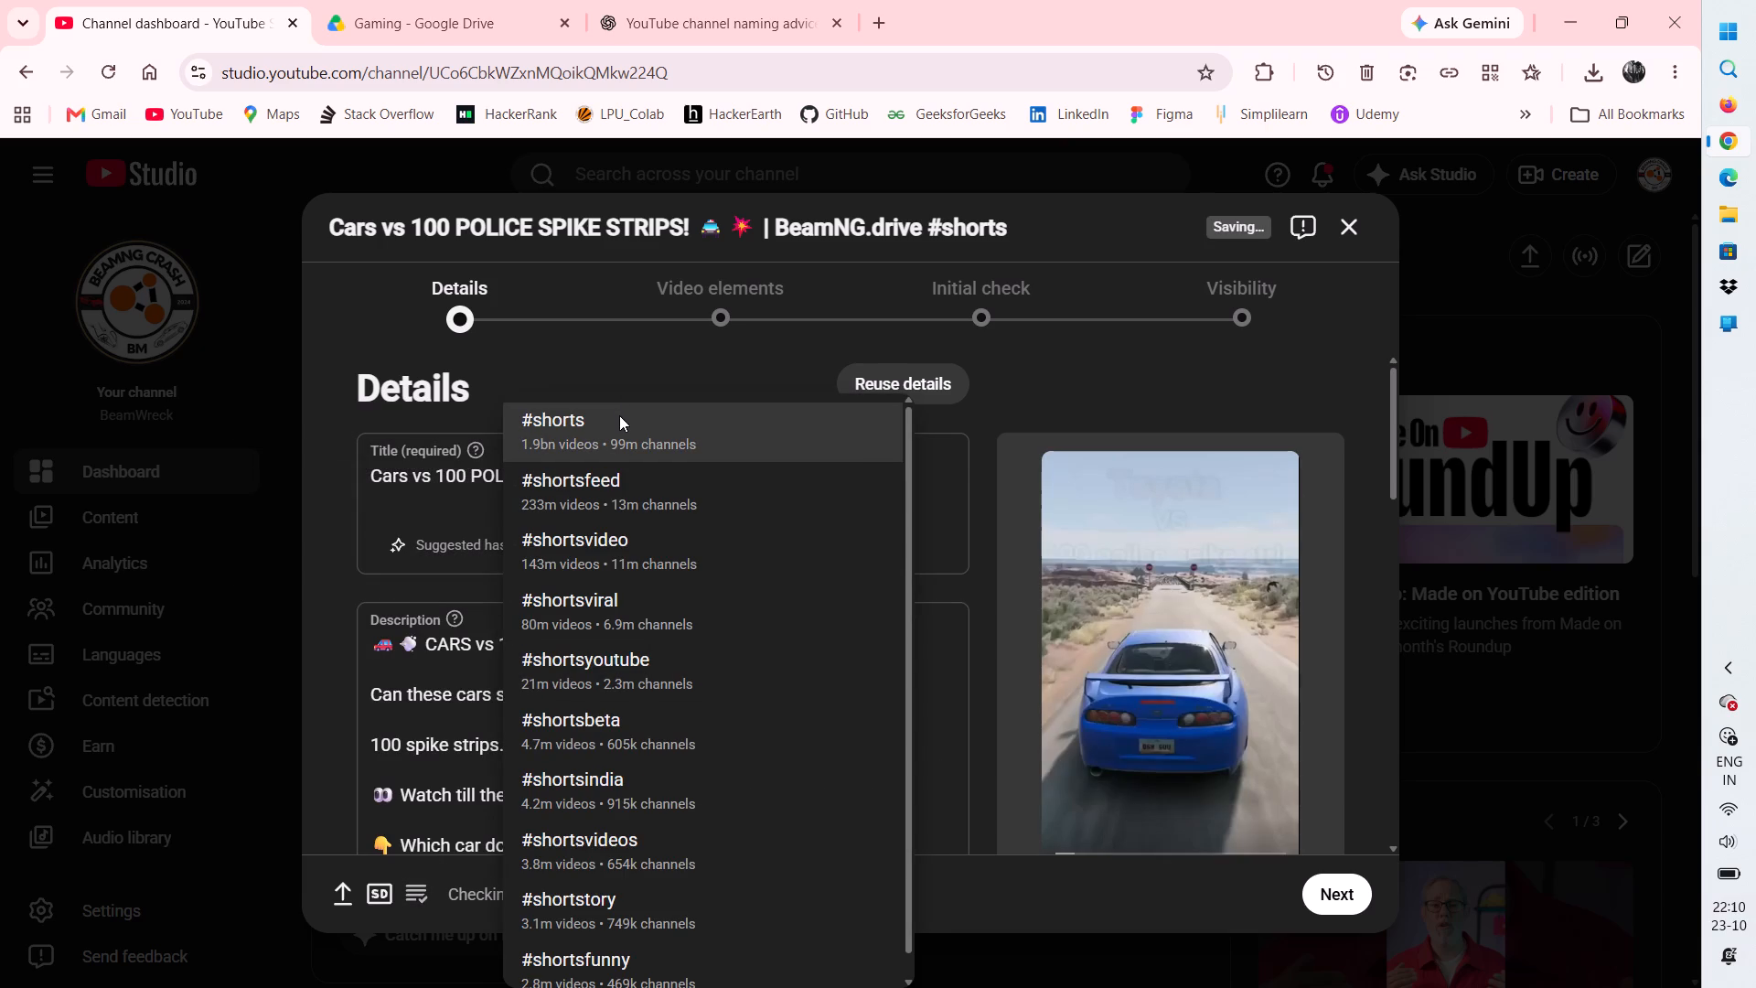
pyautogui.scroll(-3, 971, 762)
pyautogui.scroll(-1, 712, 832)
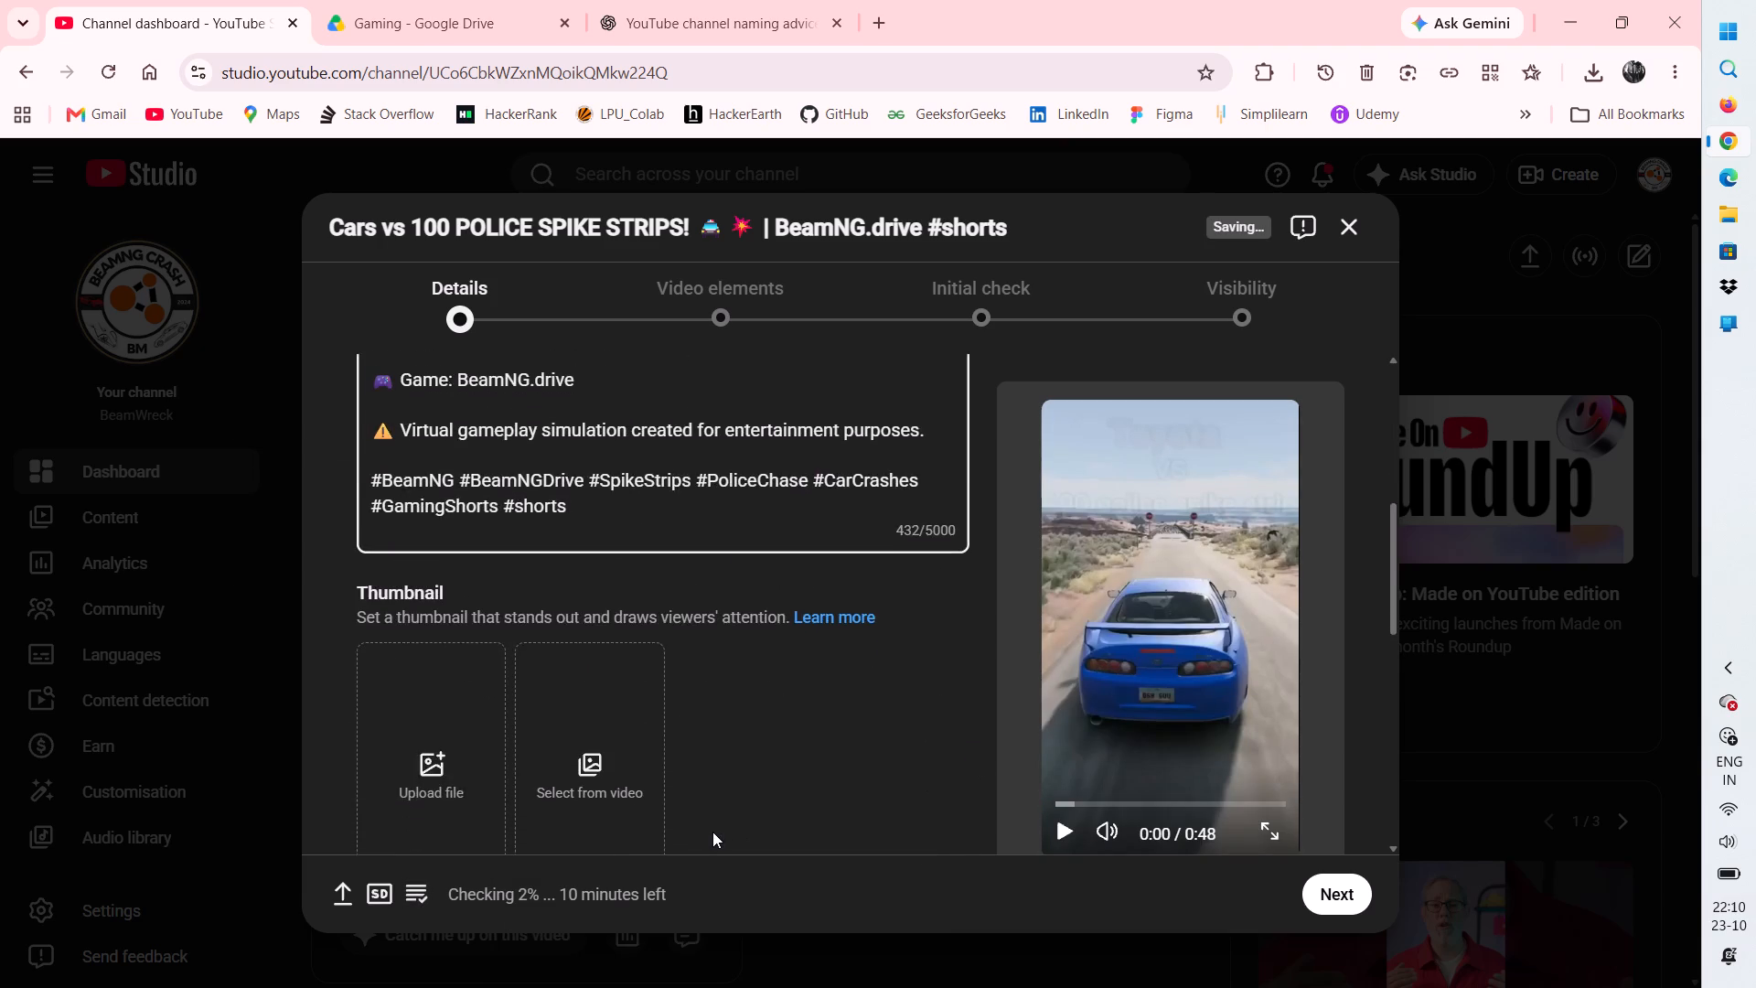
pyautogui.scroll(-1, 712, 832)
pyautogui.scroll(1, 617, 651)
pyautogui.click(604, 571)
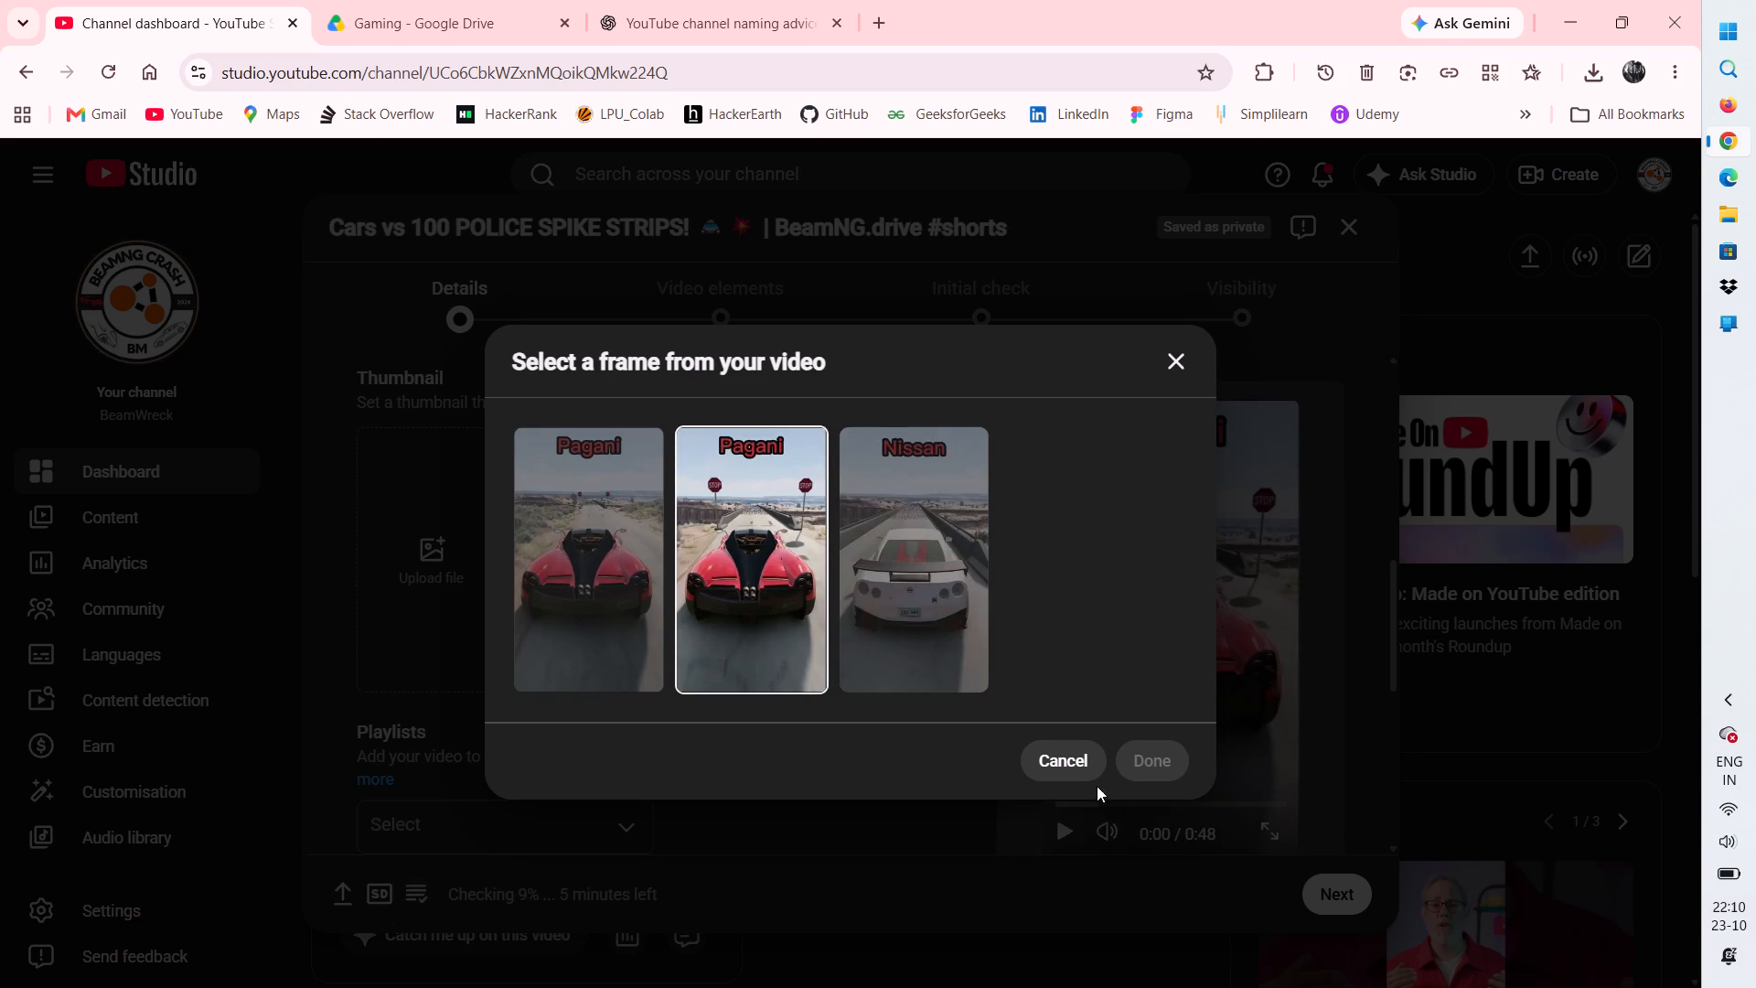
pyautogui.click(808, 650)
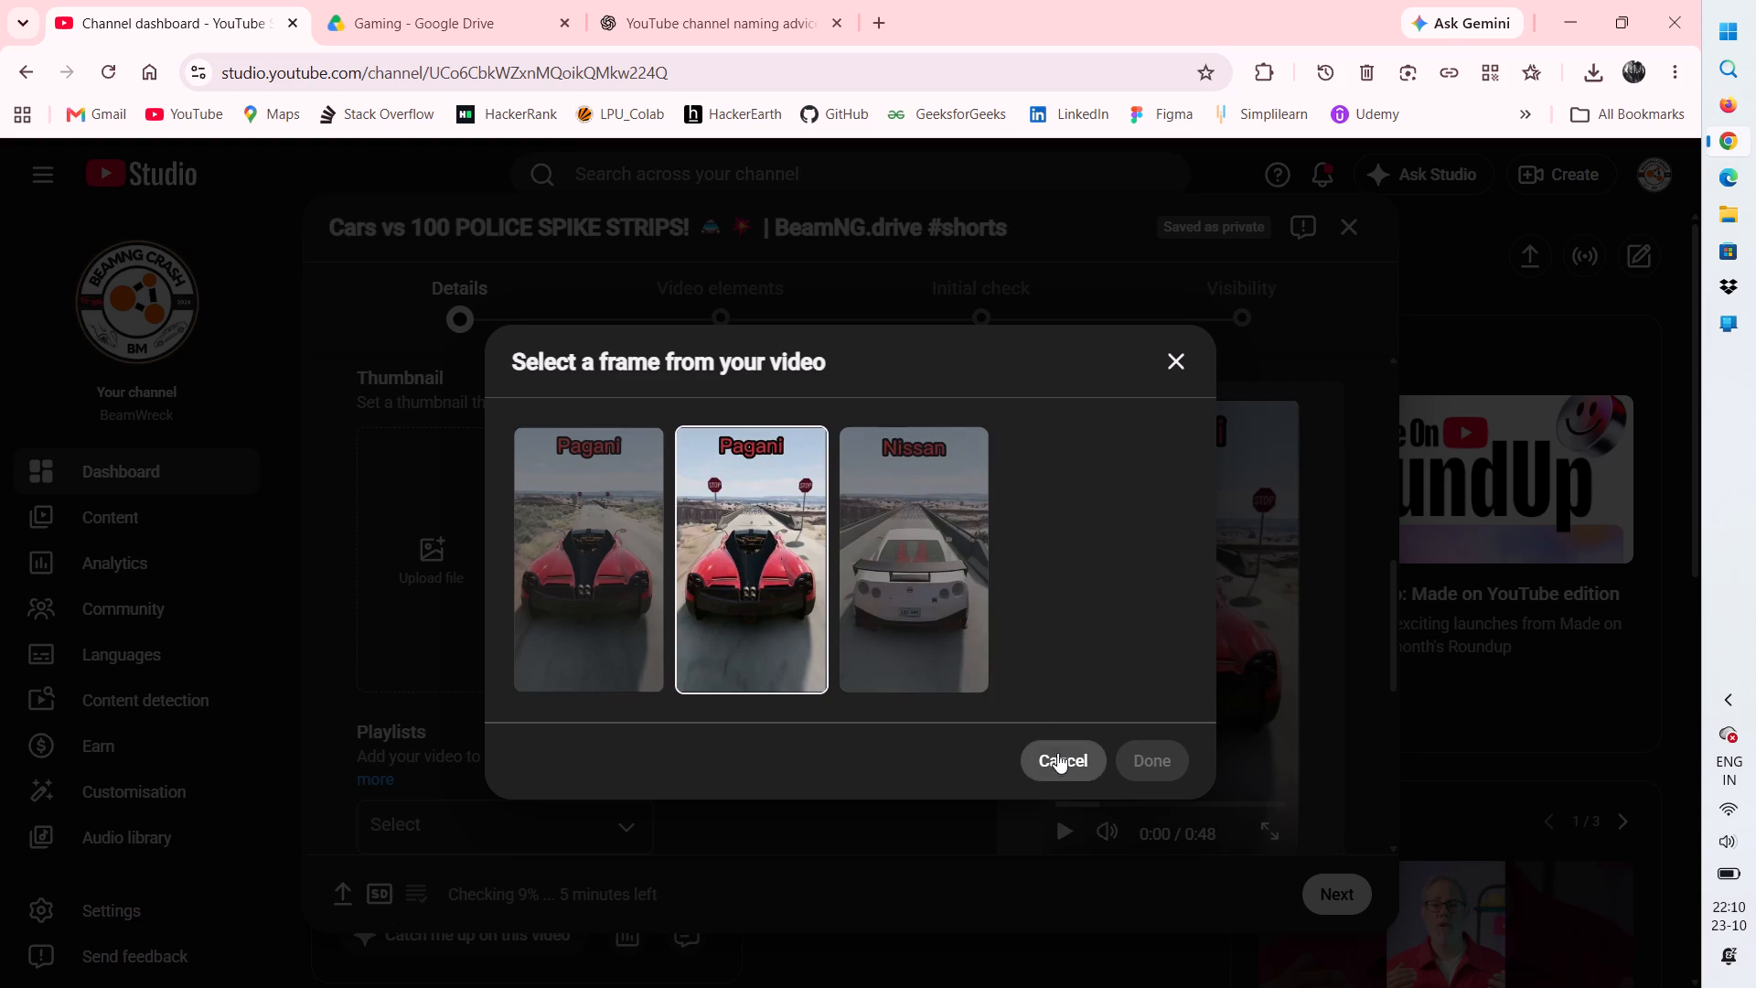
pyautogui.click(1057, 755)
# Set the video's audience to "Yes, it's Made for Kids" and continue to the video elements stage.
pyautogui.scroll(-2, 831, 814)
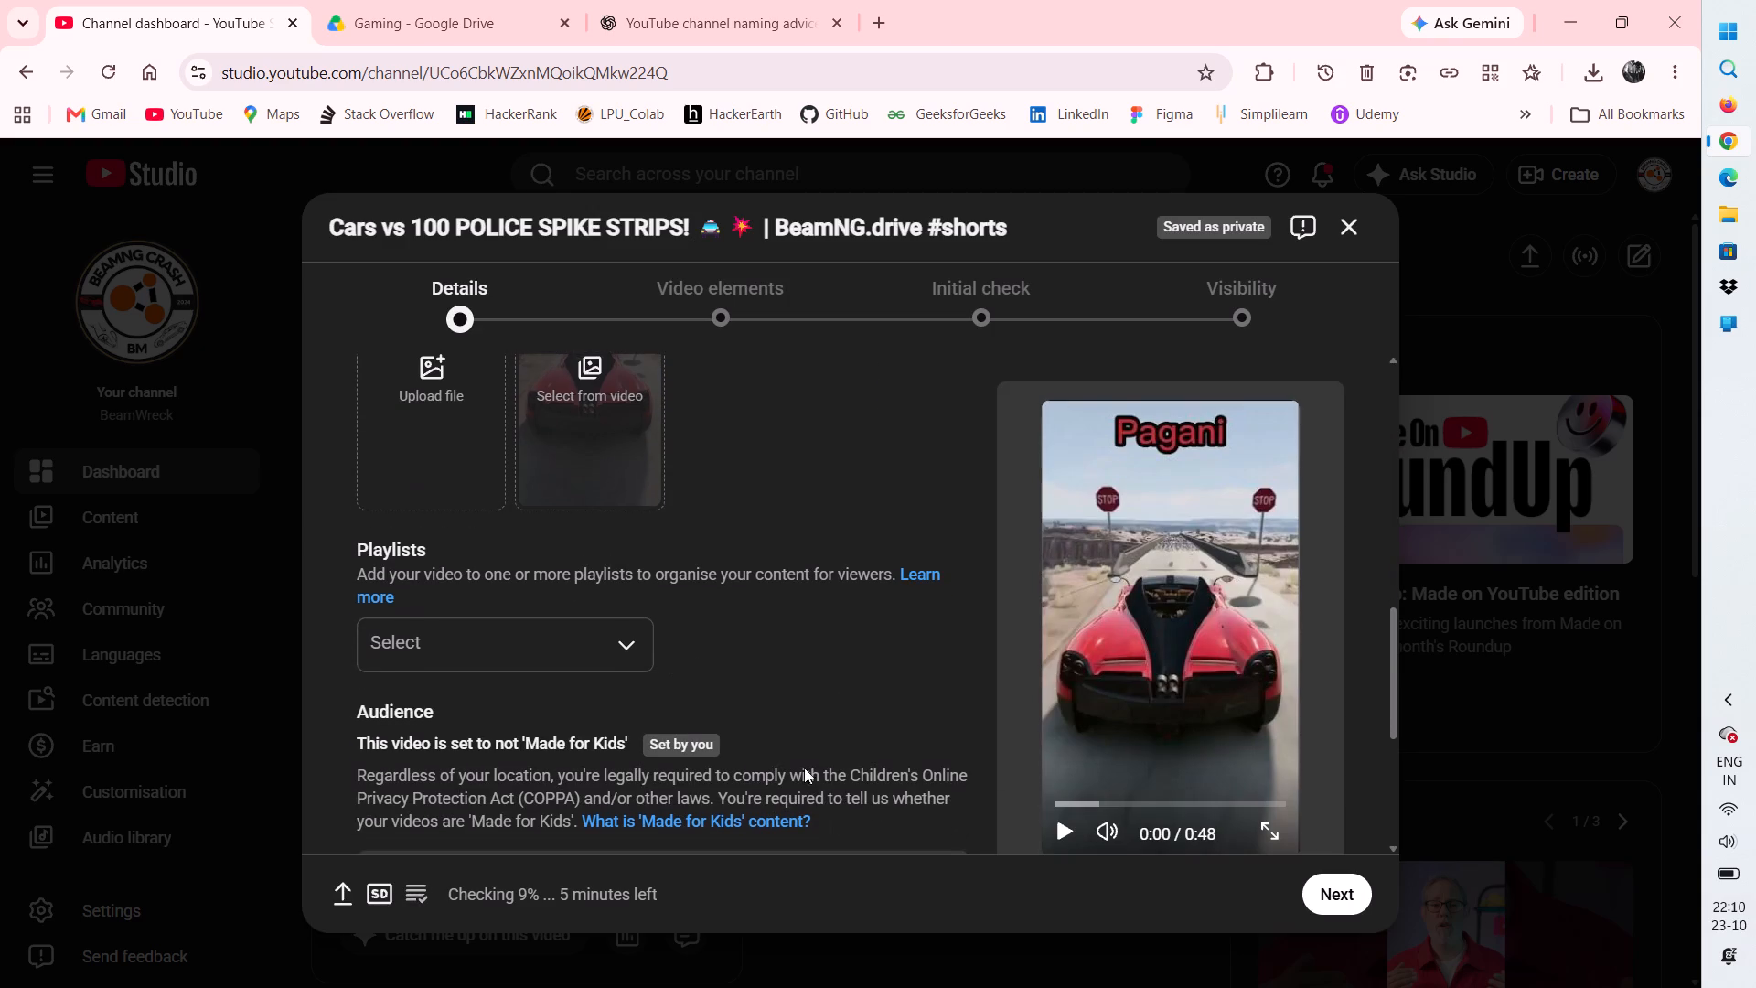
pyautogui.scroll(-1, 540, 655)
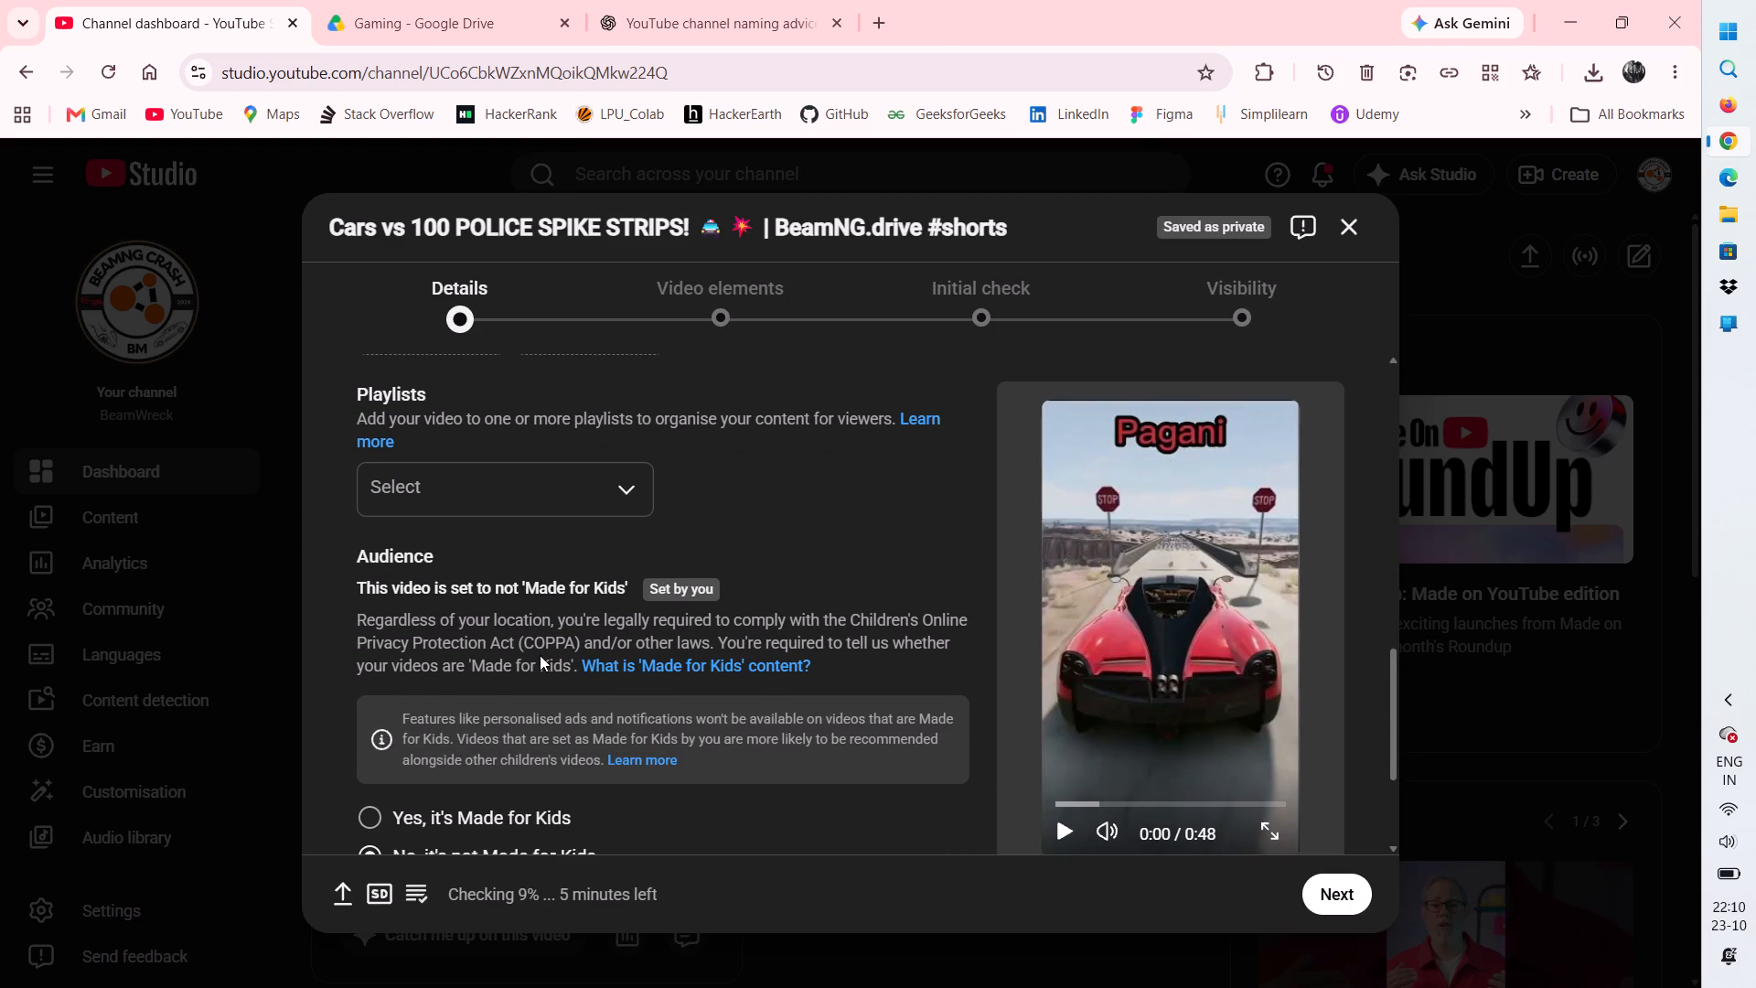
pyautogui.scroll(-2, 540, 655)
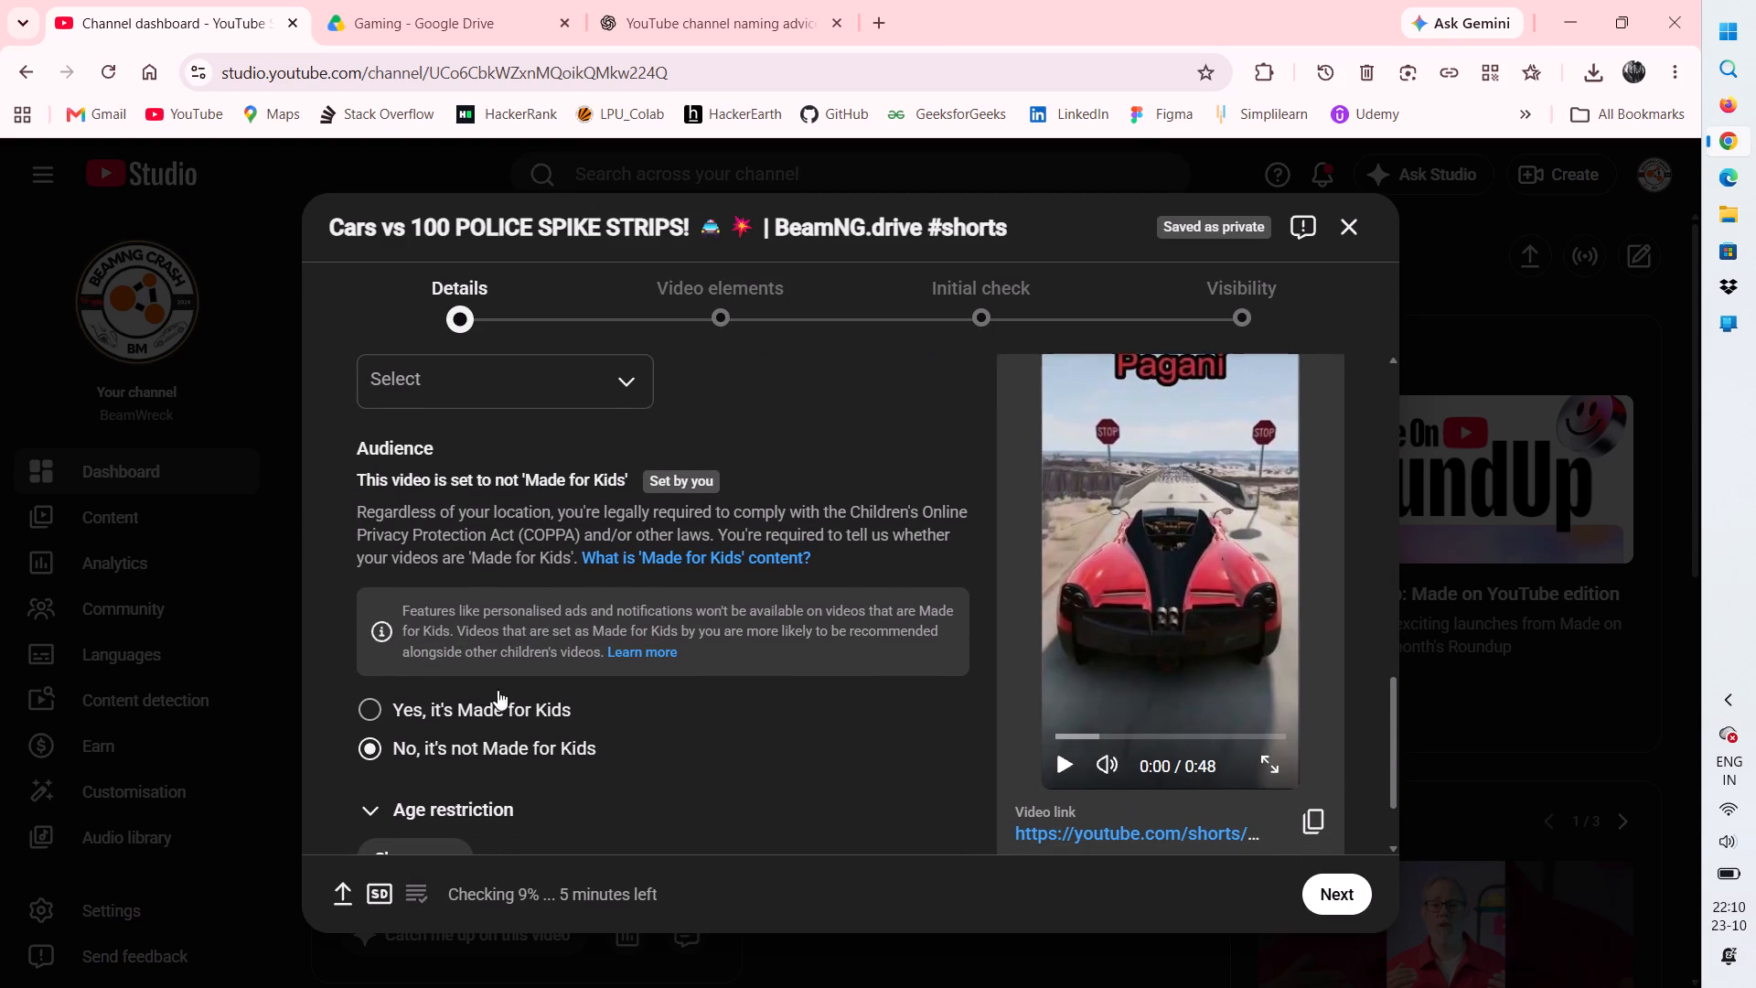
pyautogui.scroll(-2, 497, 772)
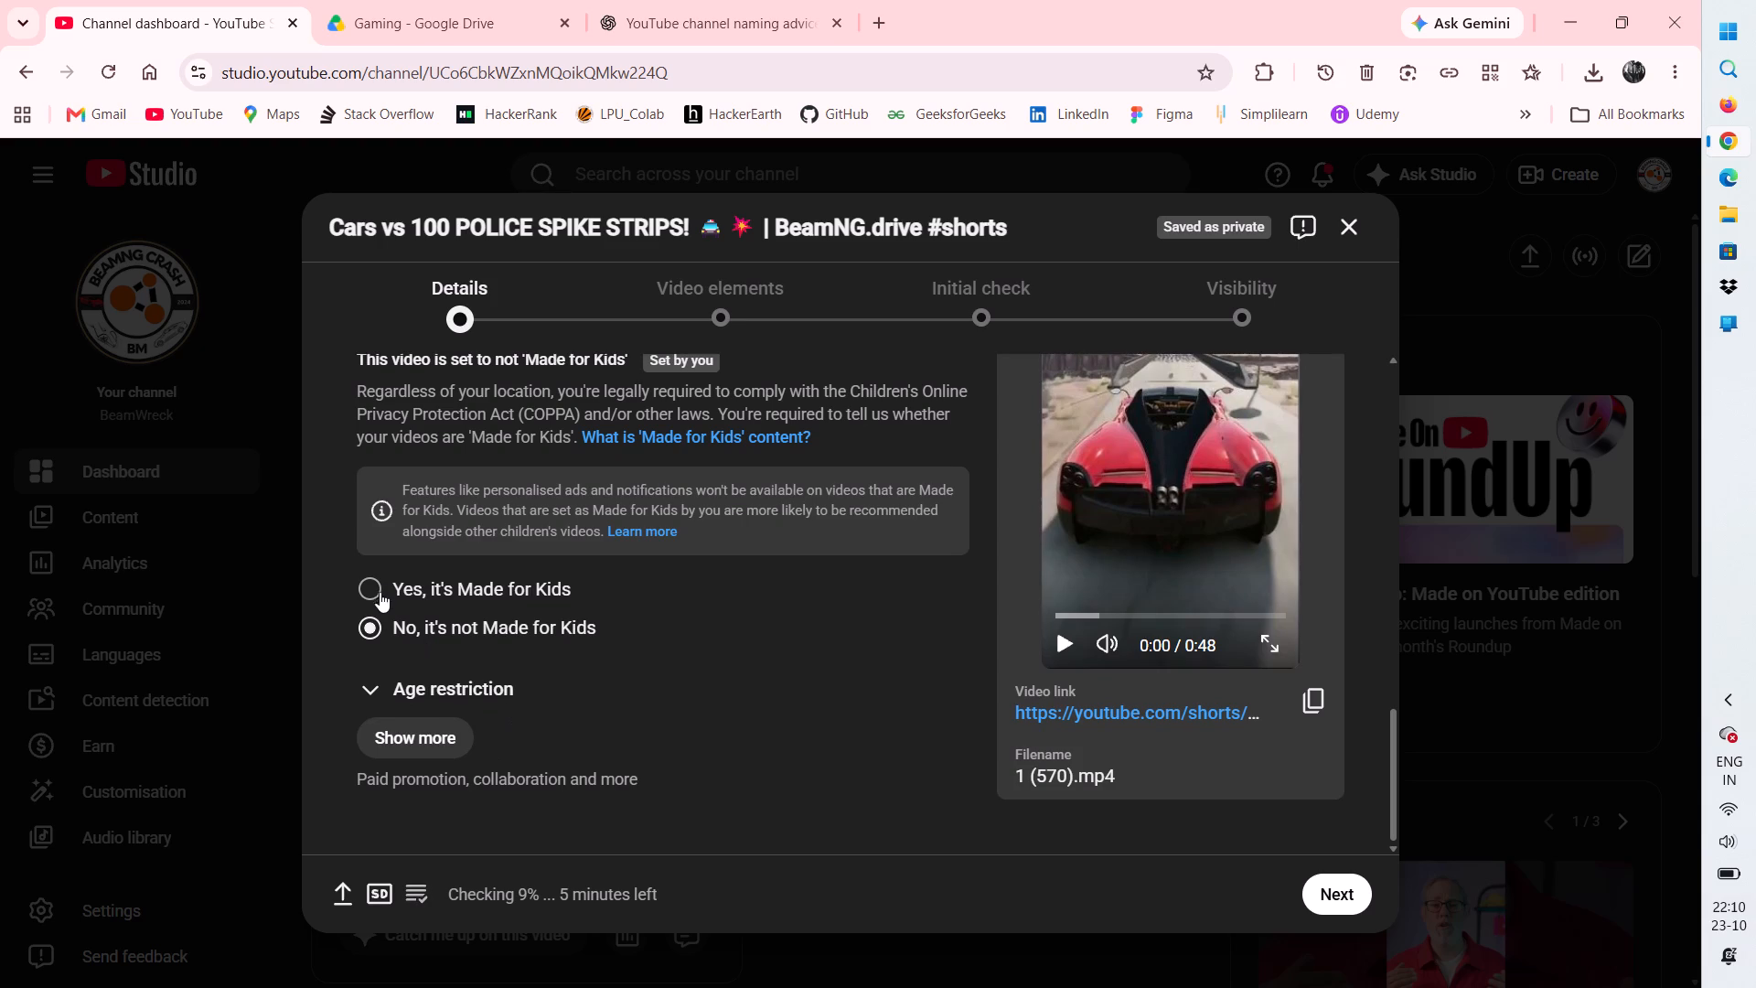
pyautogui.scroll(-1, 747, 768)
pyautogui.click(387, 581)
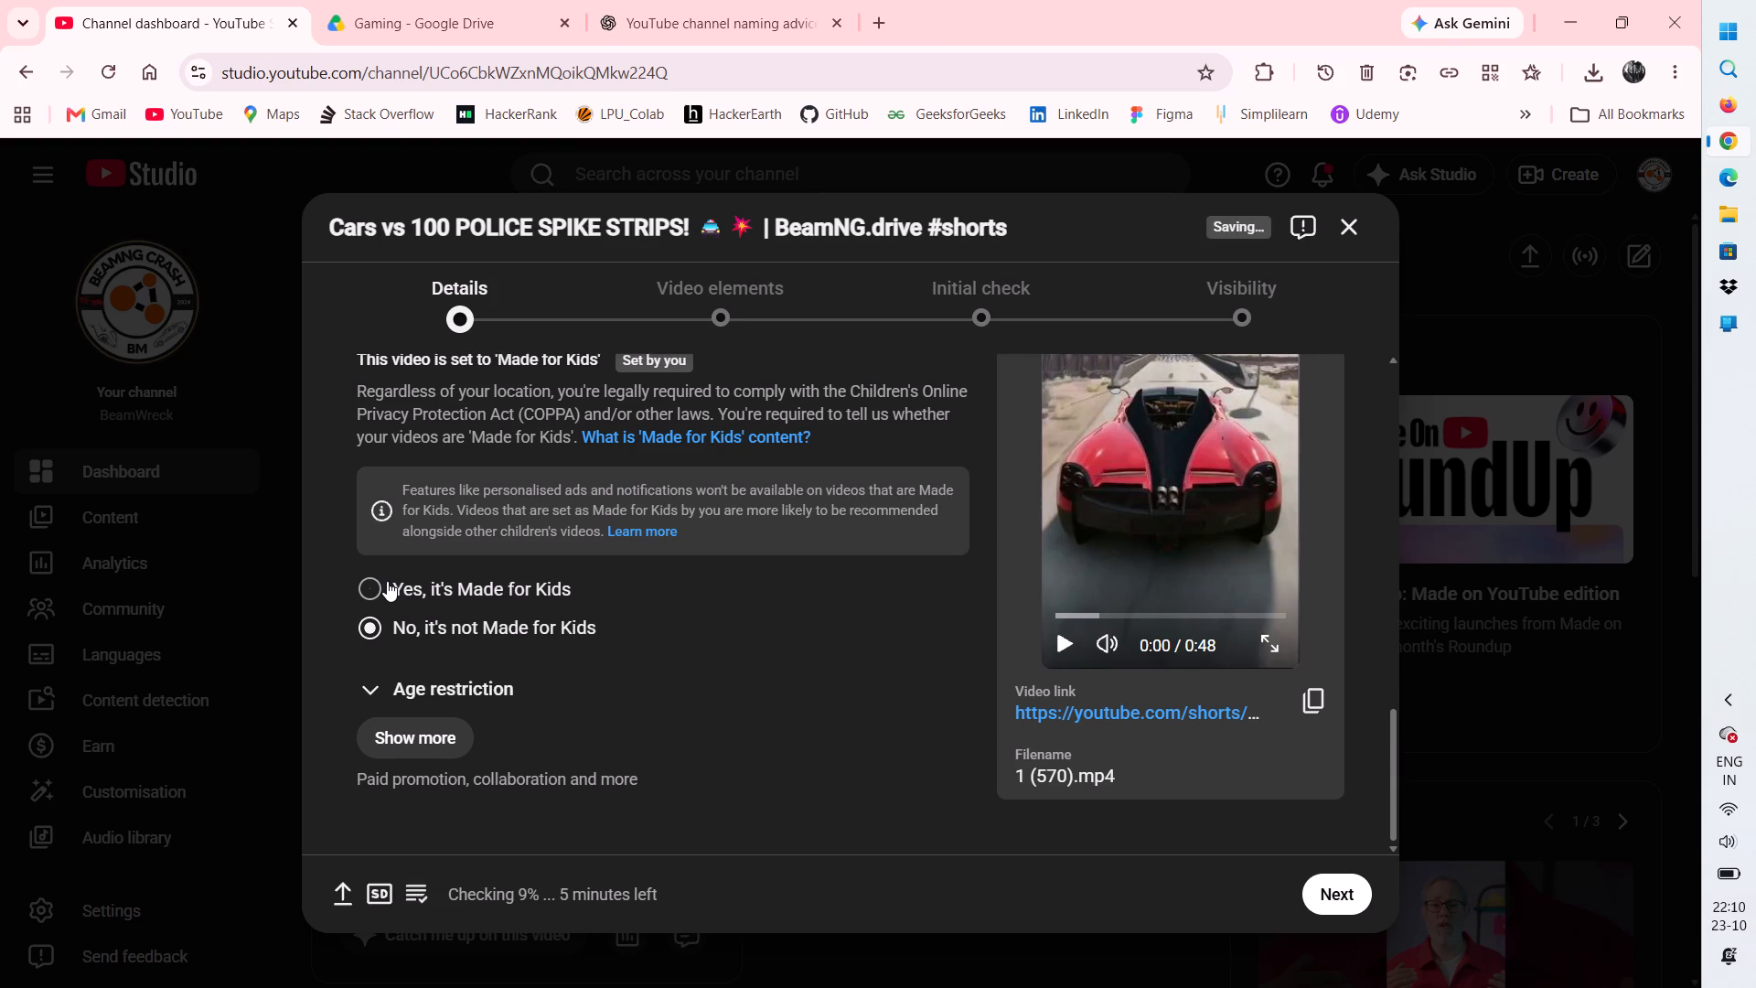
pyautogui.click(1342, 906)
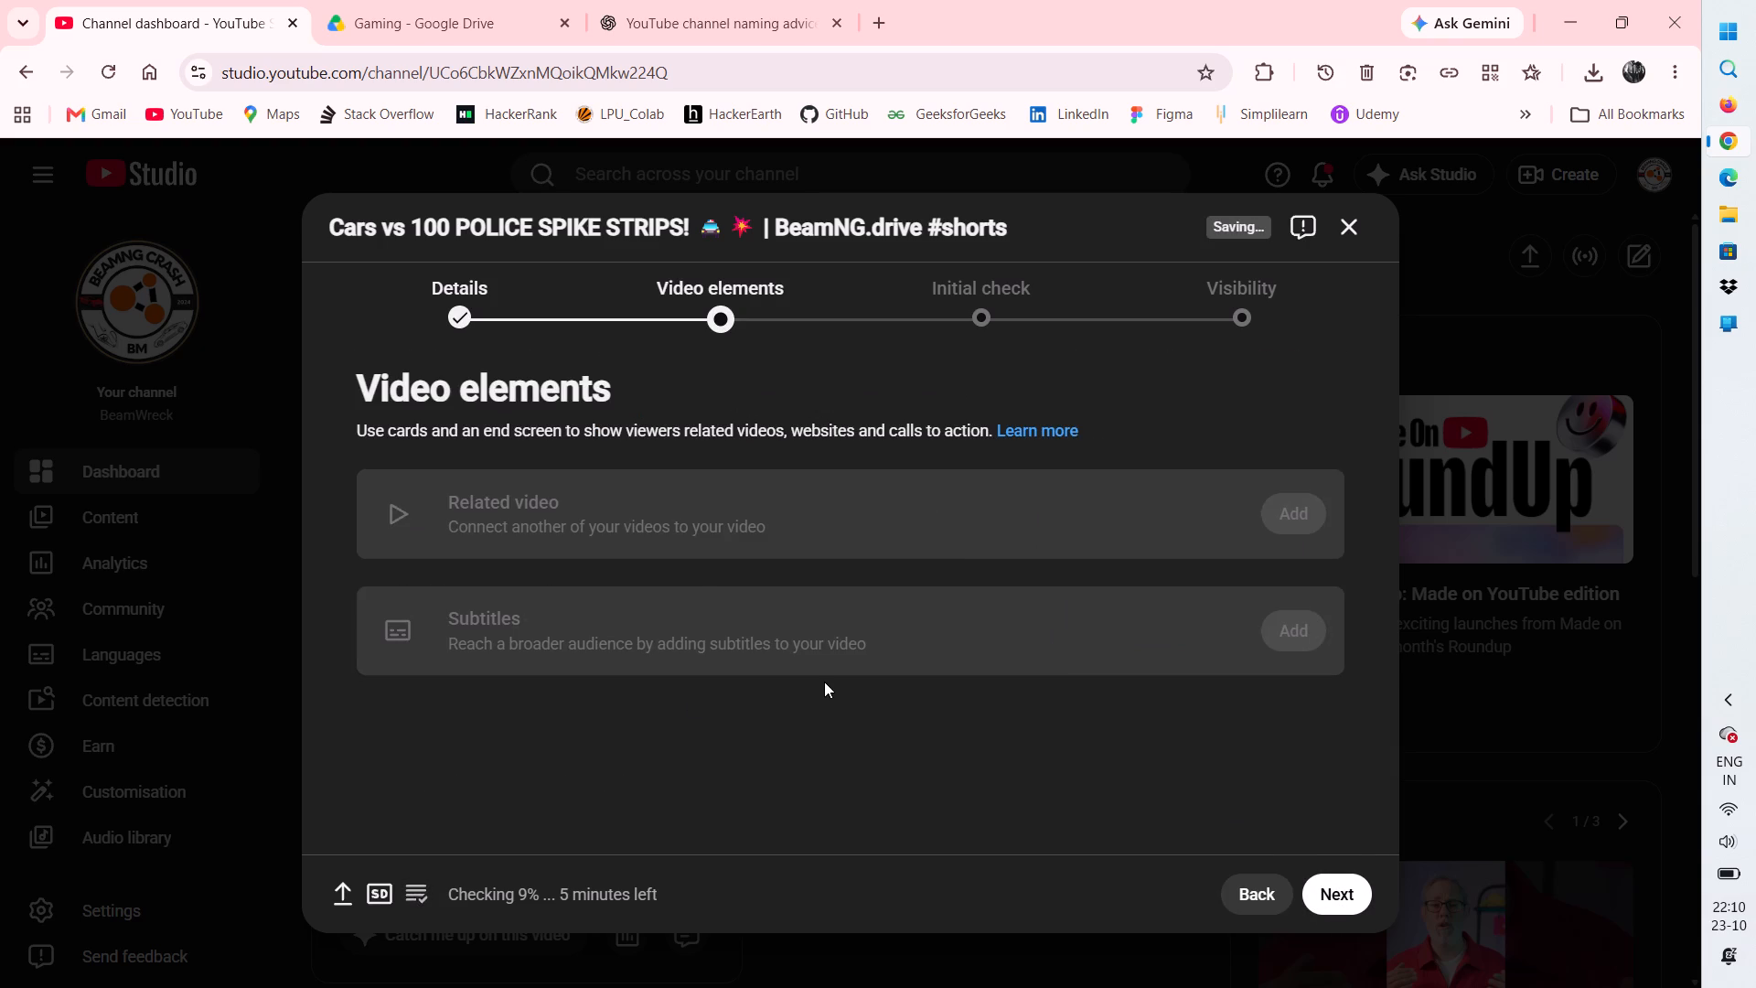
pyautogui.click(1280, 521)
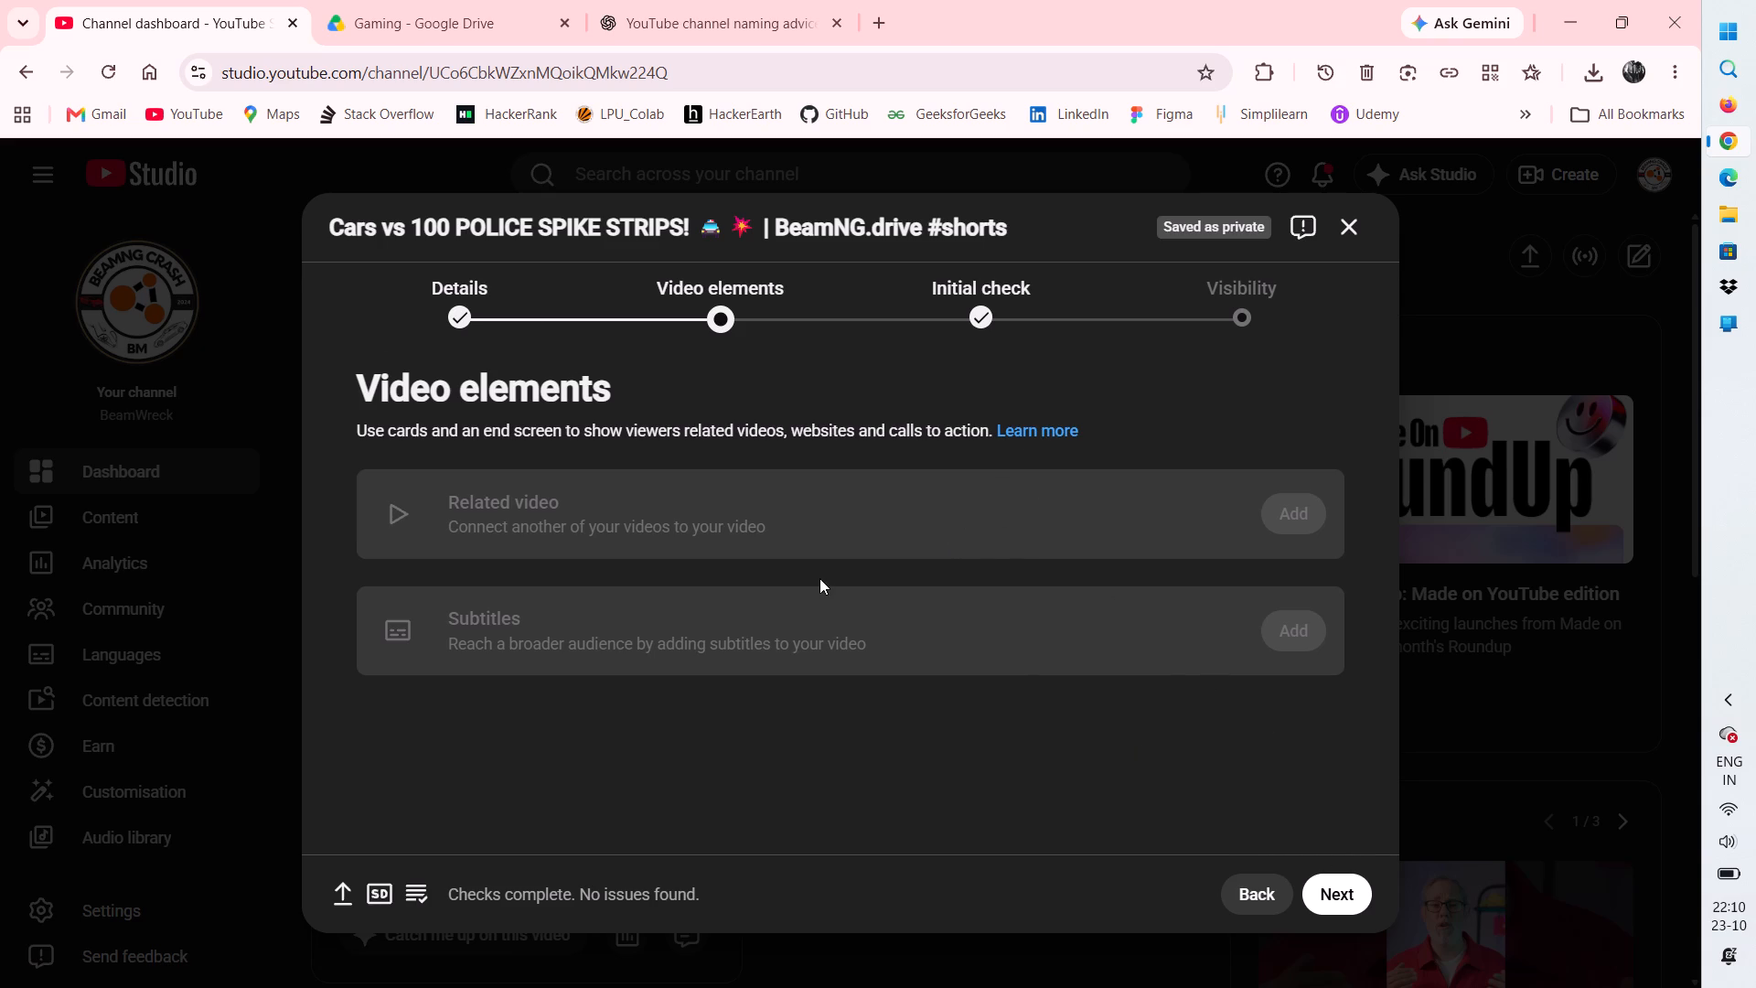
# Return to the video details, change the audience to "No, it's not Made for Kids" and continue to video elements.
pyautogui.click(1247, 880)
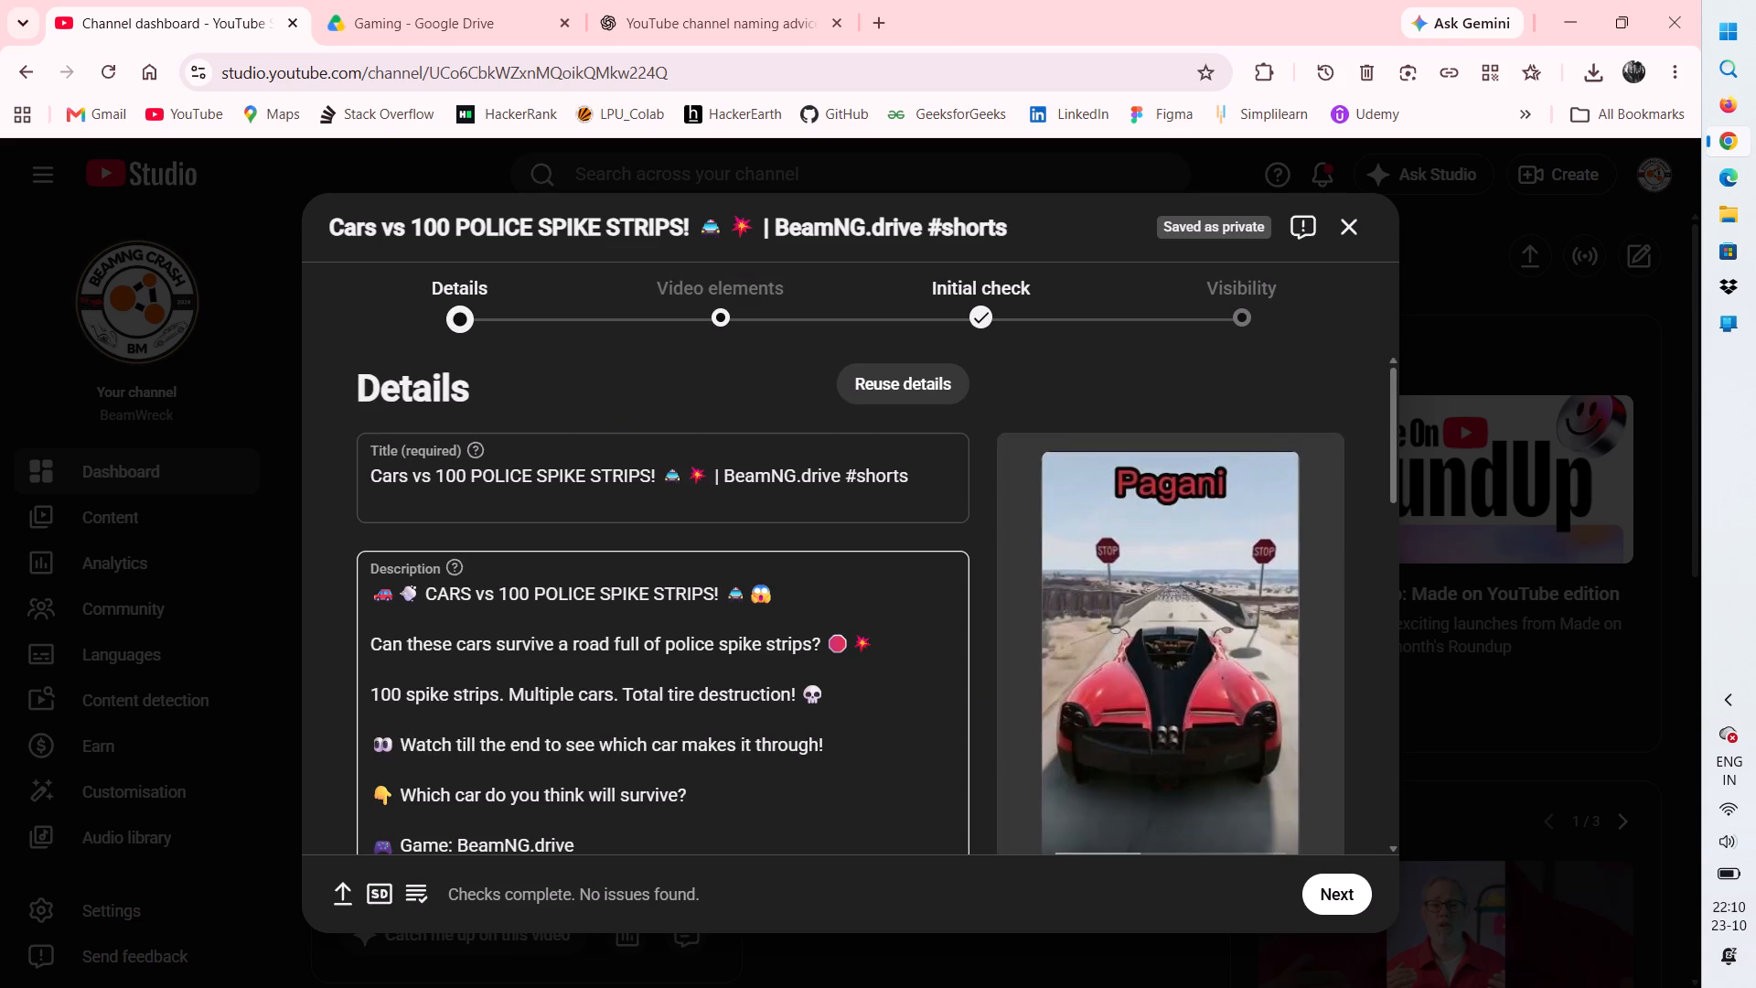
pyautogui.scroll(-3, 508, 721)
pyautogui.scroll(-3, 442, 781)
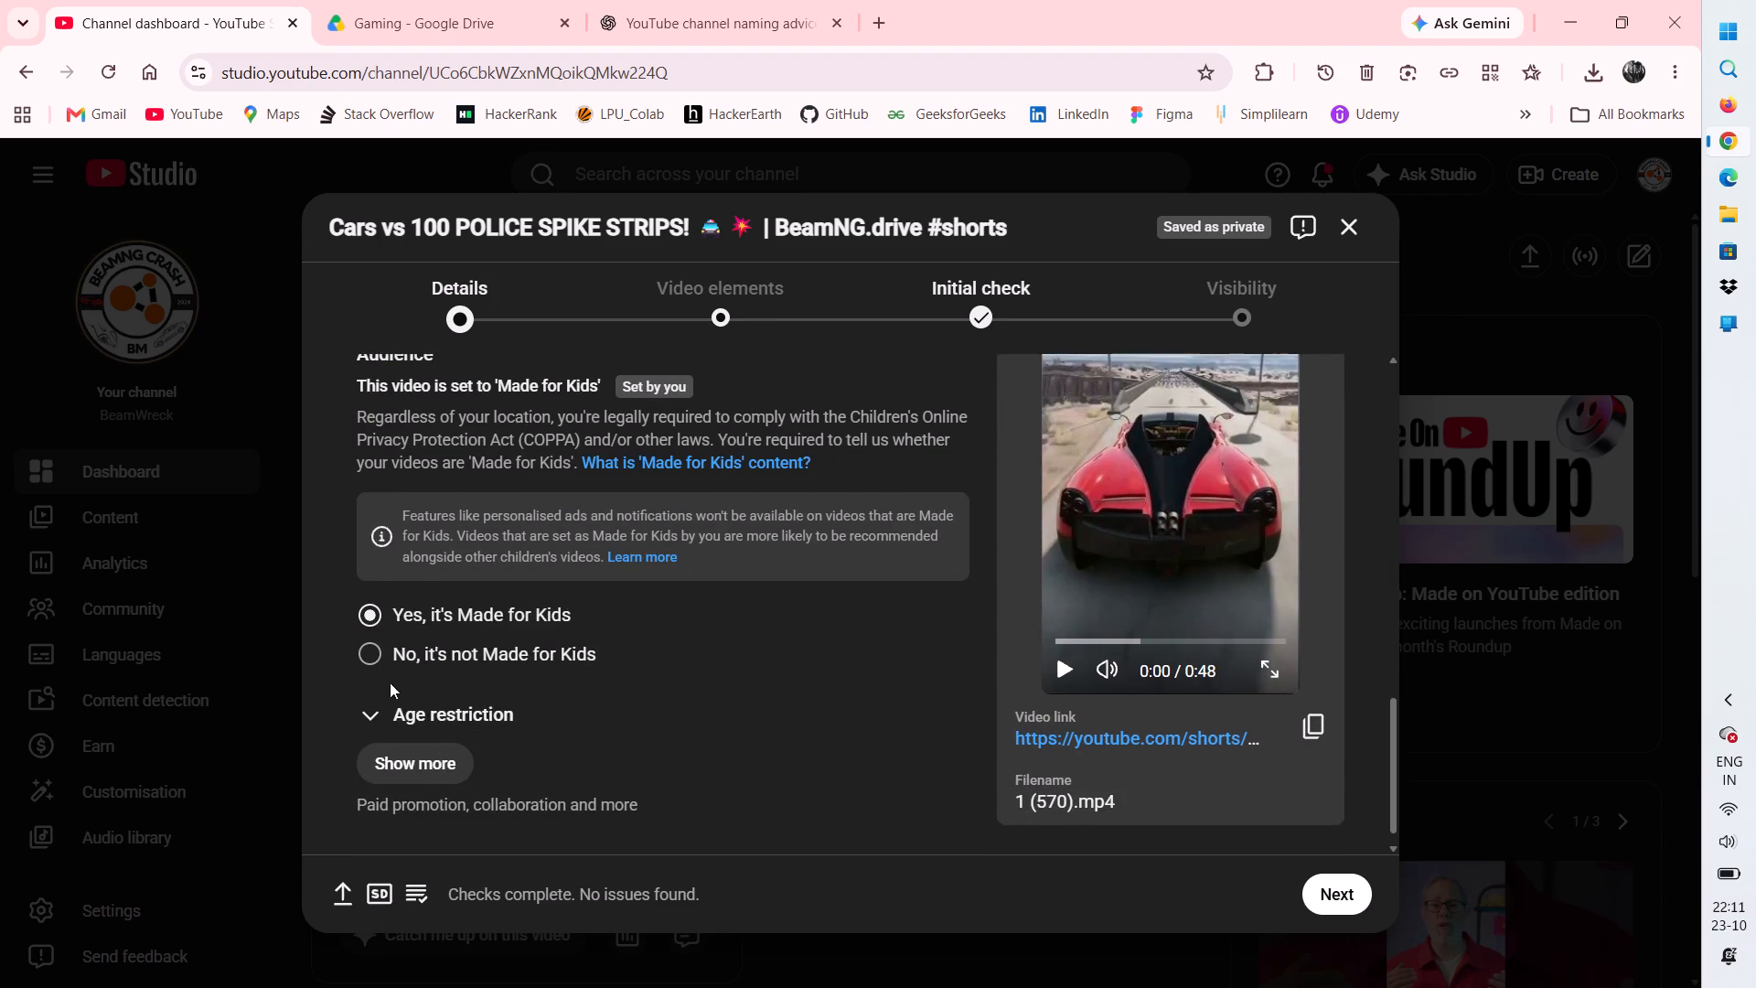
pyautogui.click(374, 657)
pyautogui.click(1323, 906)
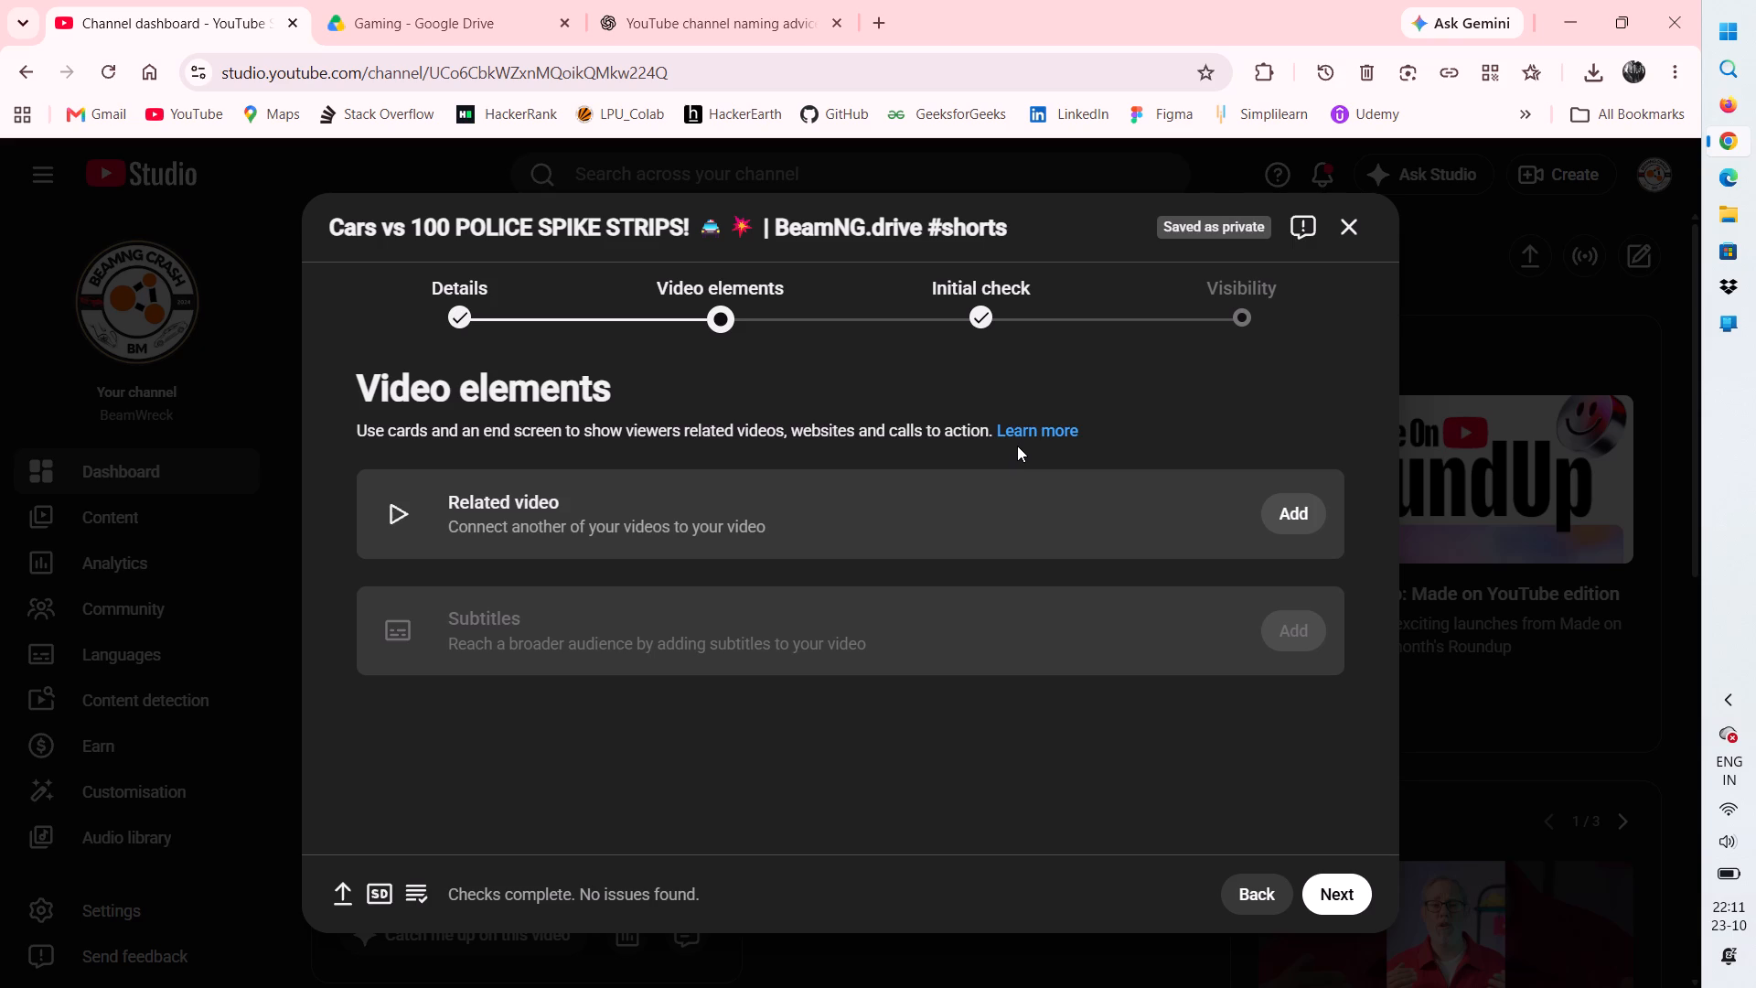
# Return to the video details, set the audience to "Yes, it's Made for Kids" and continue to video elements.
pyautogui.click(1236, 894)
pyautogui.scroll(-2, 420, 639)
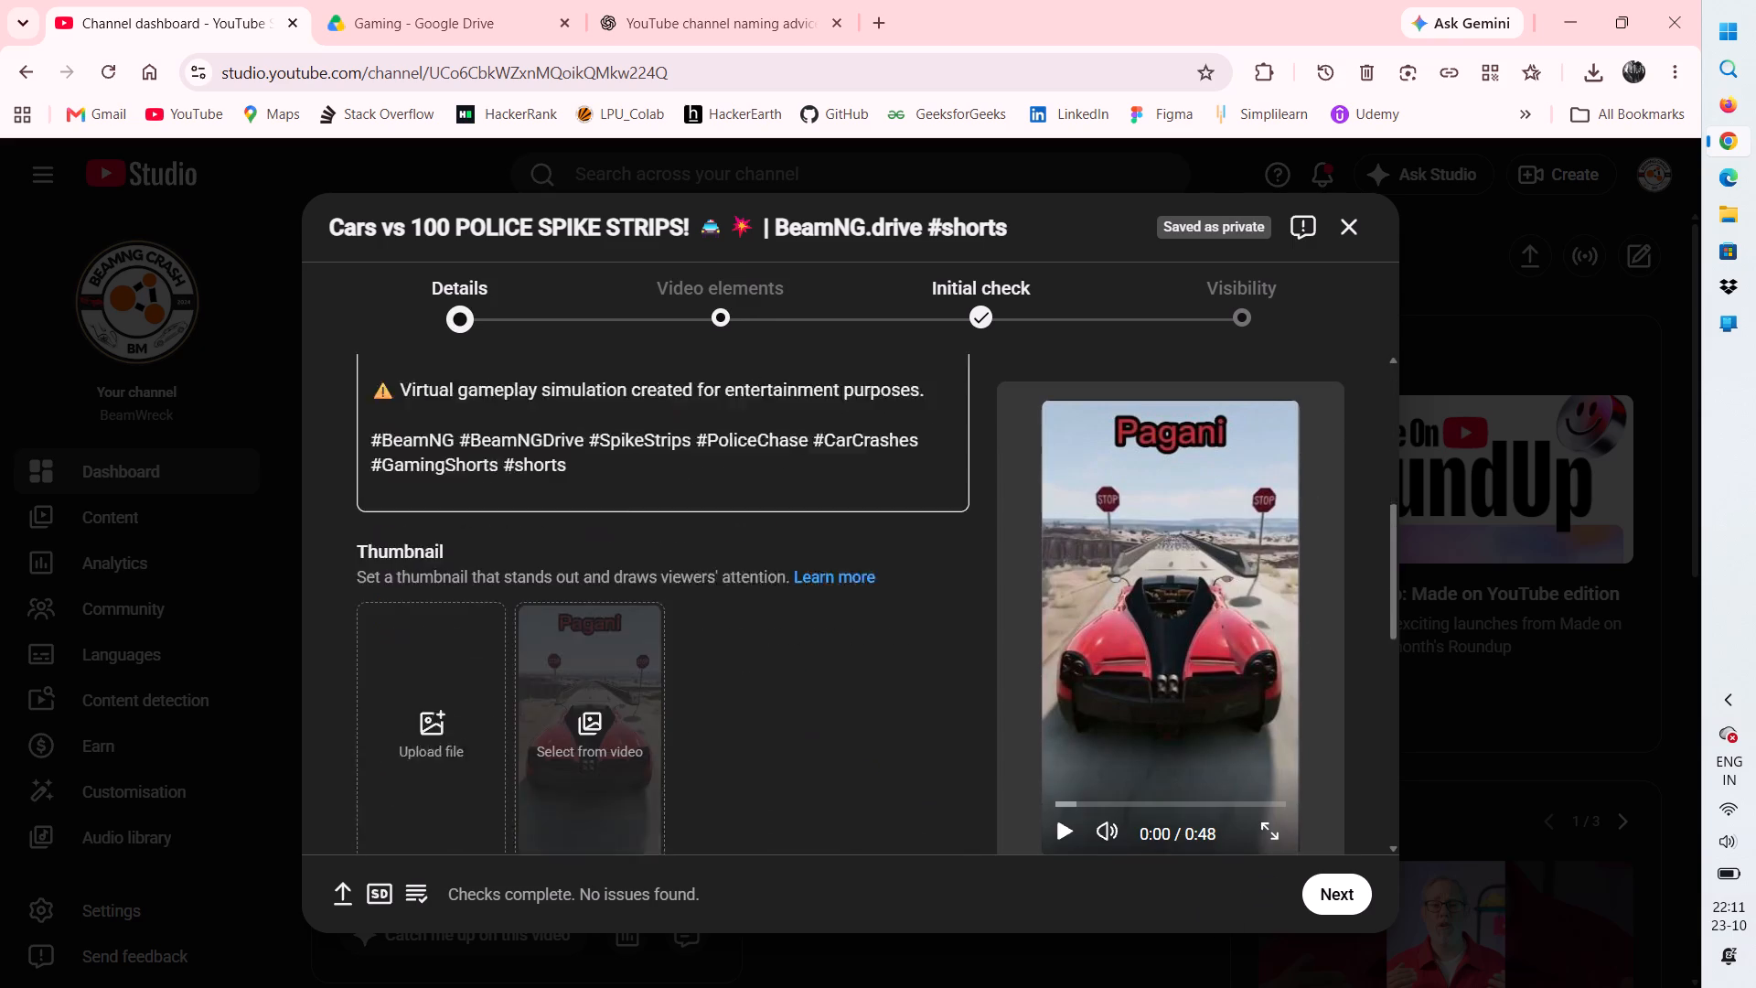
pyautogui.scroll(-4, 420, 639)
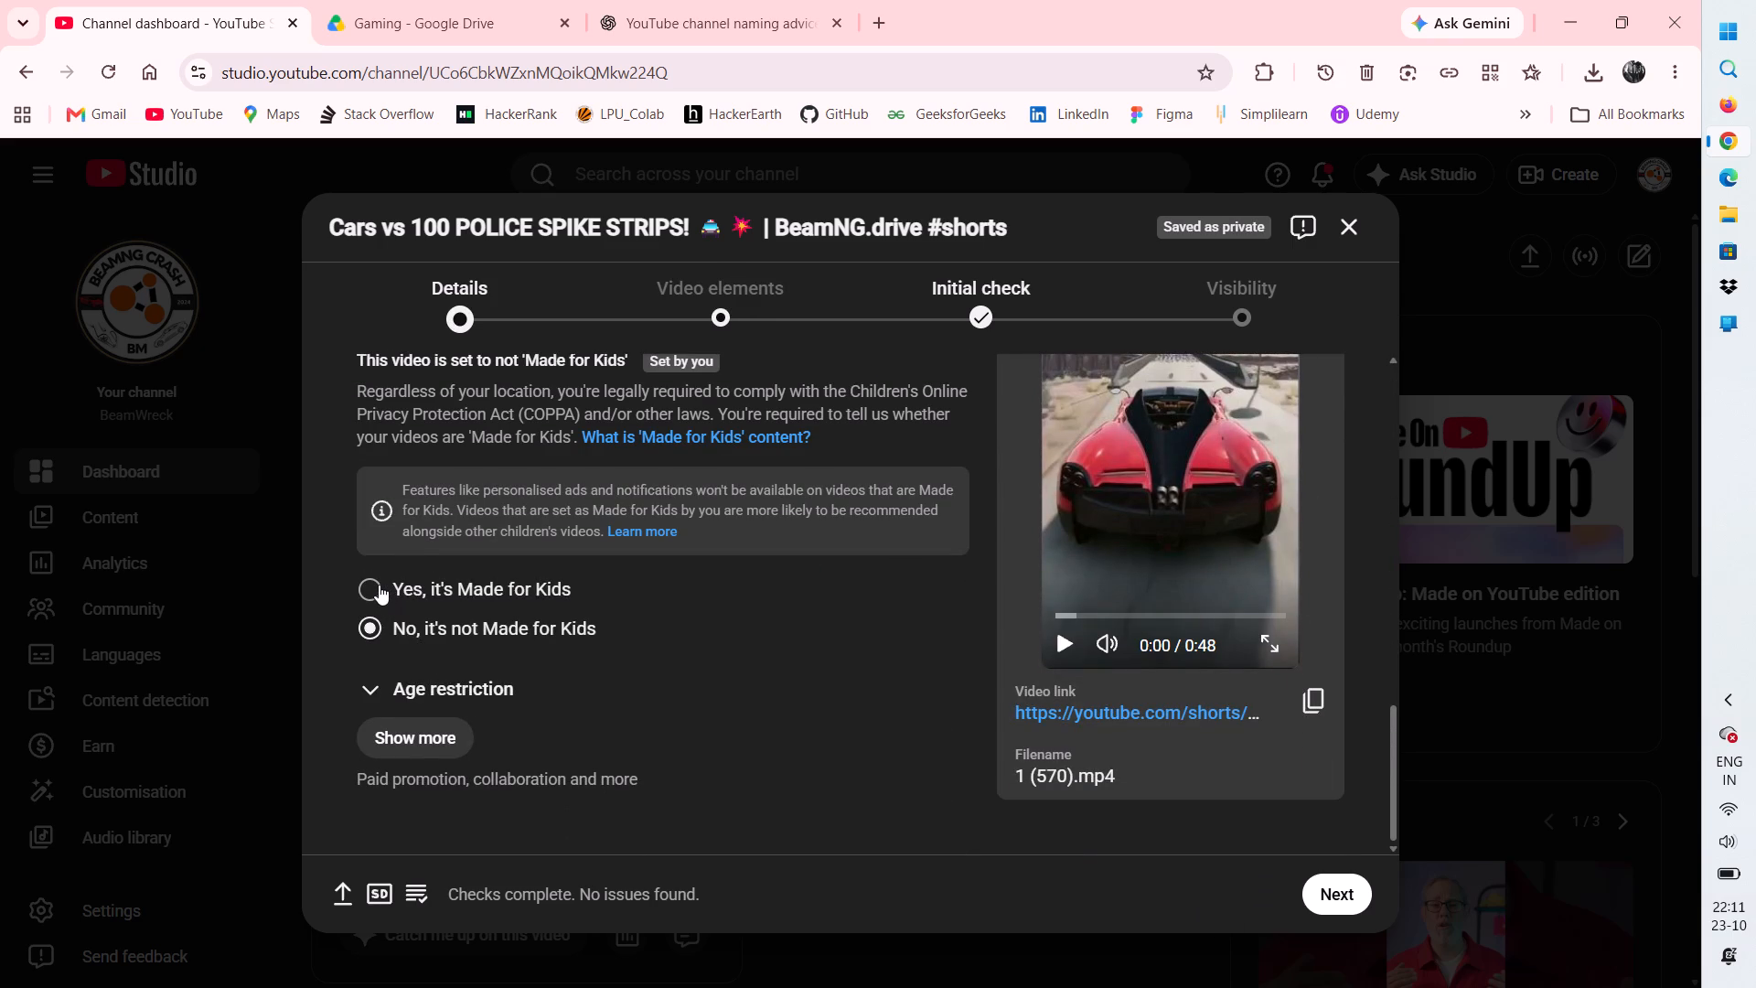
pyautogui.click(379, 585)
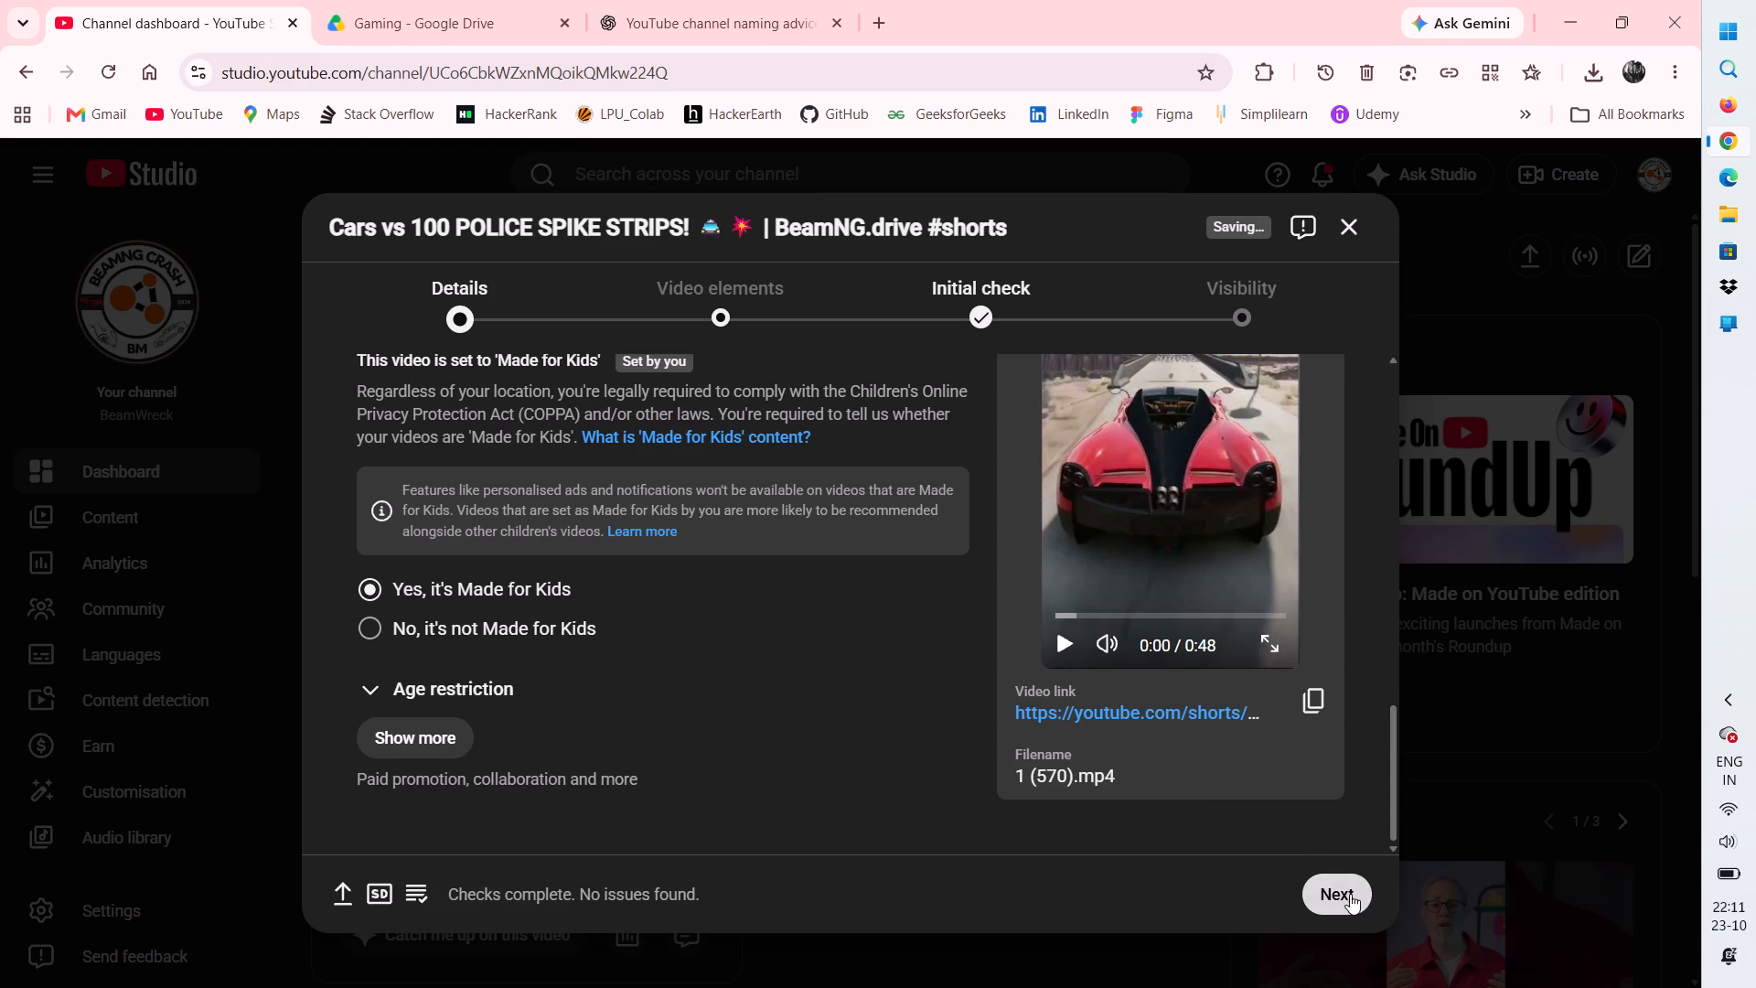
pyautogui.click(1349, 894)
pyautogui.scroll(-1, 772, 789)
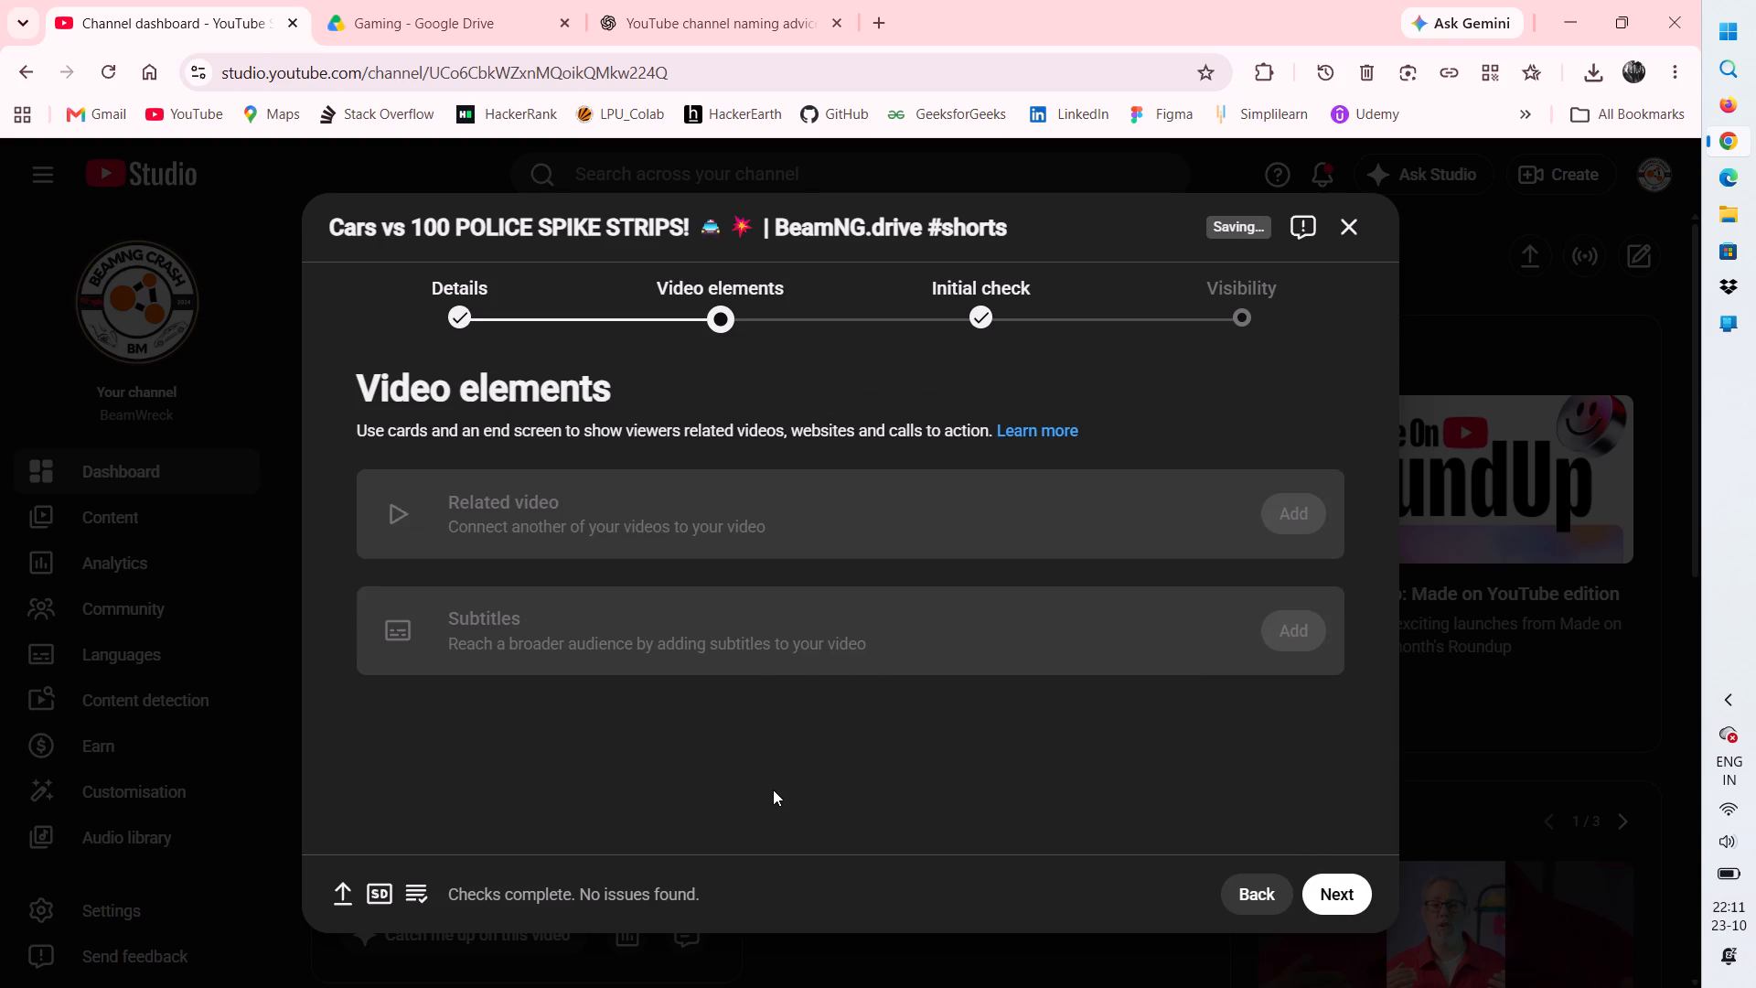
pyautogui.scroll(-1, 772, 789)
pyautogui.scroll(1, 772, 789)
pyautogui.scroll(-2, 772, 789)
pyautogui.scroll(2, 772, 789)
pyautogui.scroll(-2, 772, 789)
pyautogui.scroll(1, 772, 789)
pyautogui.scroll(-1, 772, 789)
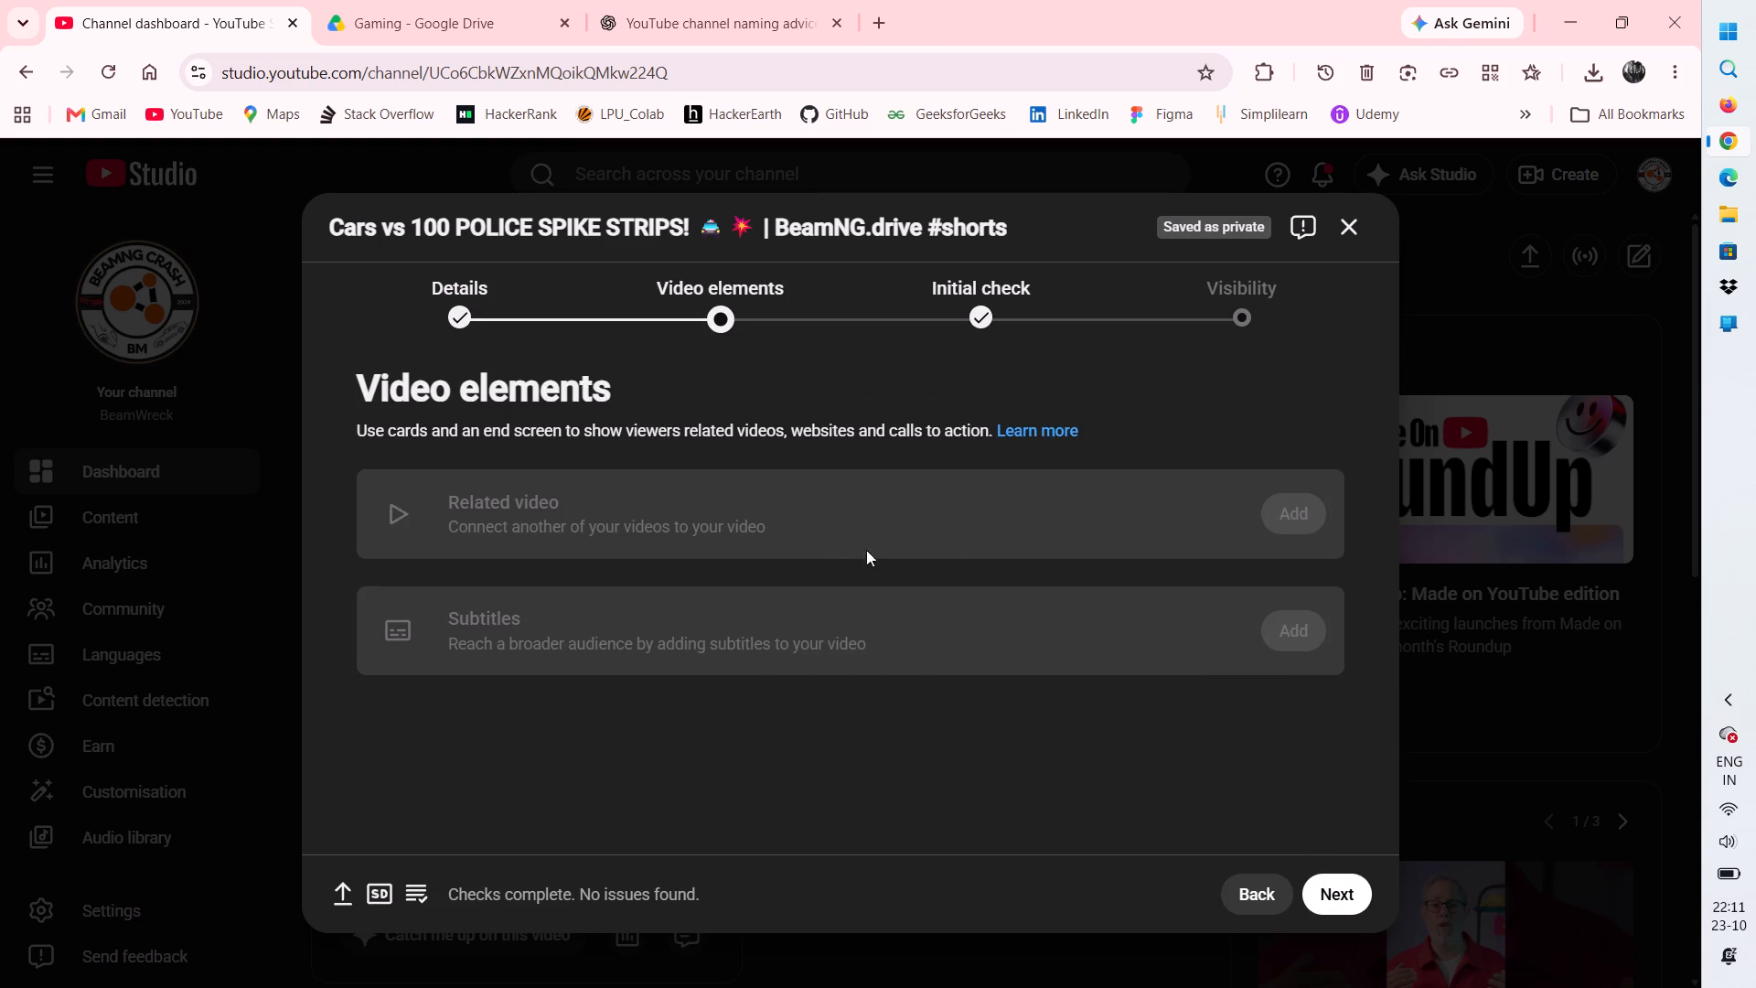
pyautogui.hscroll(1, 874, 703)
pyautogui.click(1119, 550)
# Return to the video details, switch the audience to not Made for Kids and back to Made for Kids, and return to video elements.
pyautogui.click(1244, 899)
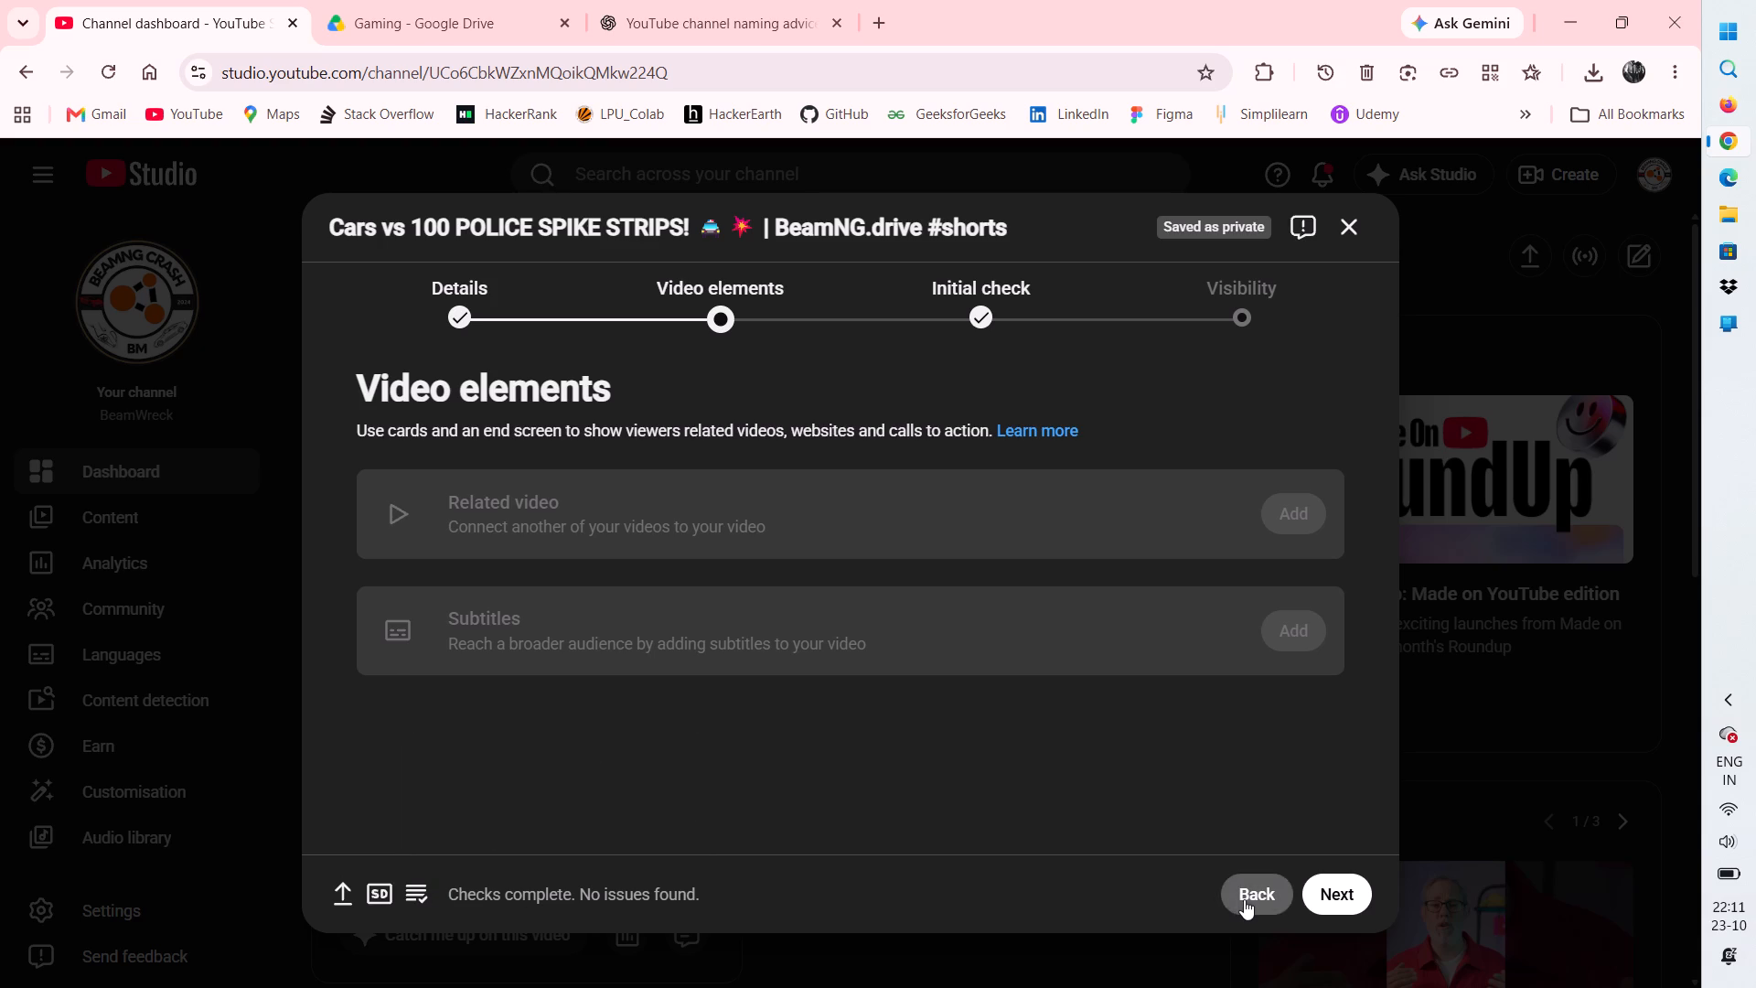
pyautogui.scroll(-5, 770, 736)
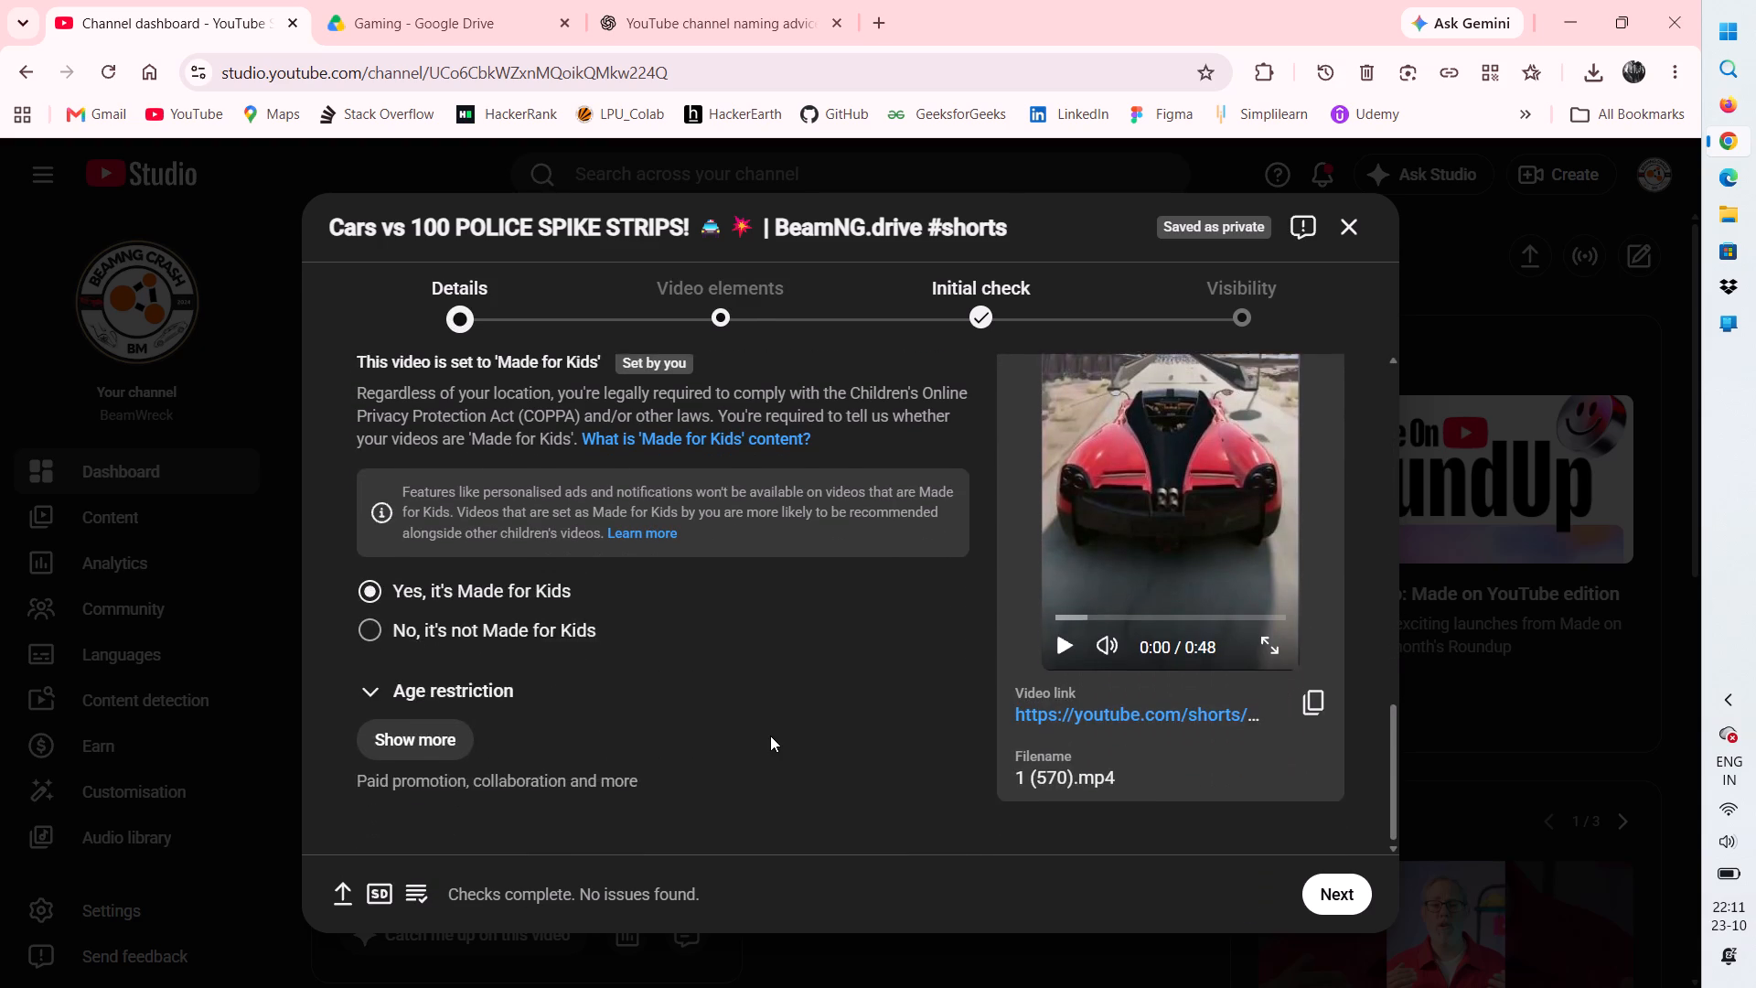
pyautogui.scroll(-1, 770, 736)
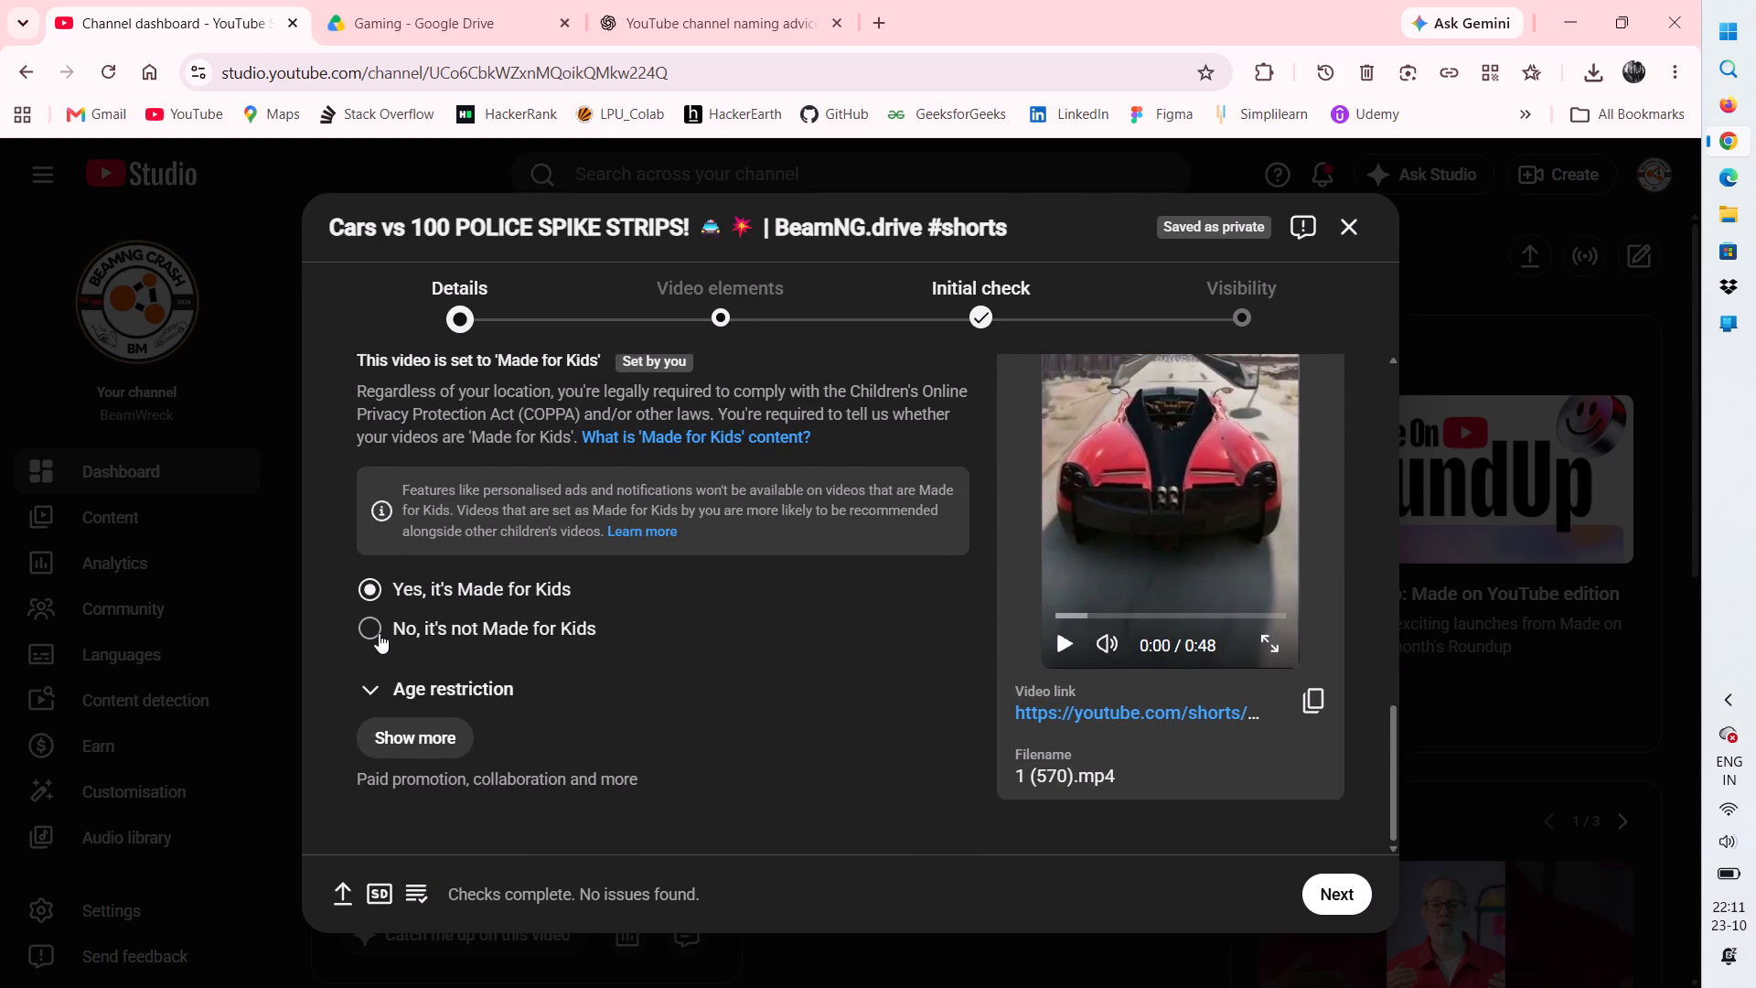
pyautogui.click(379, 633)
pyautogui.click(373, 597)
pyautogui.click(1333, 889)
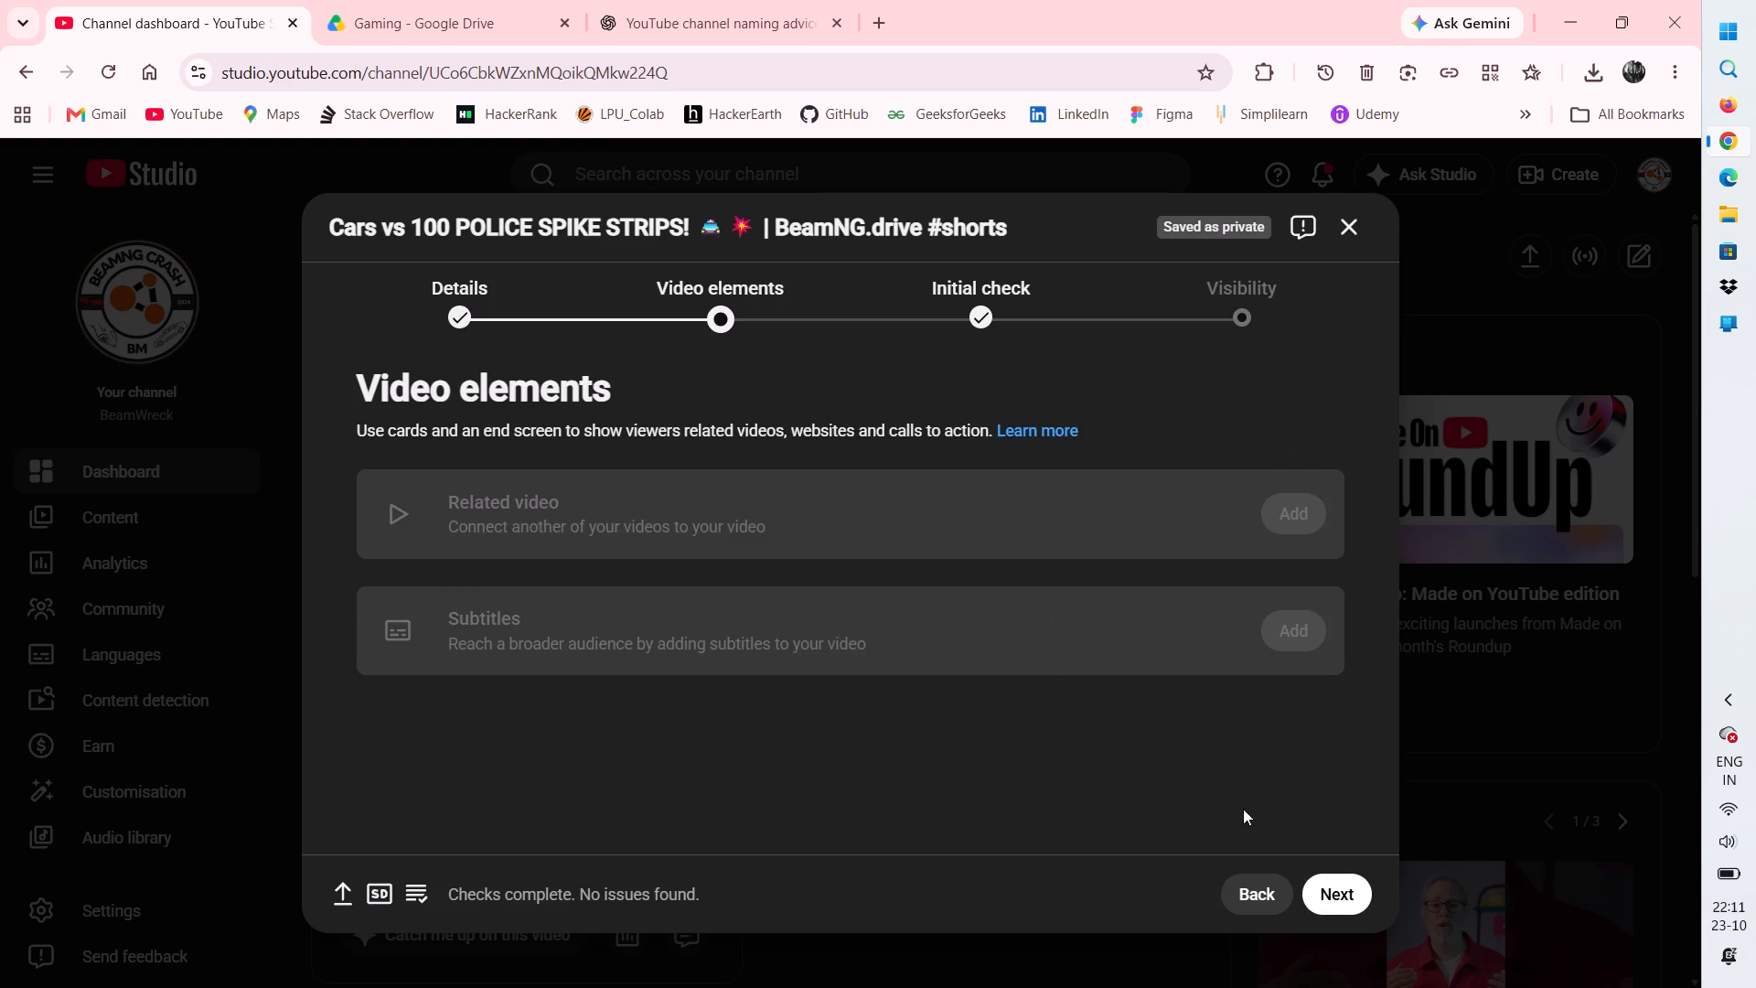
# Continue past the initial check, set the video's visibility to Public, publish the Short and close the upload dialog.
pyautogui.click(1304, 871)
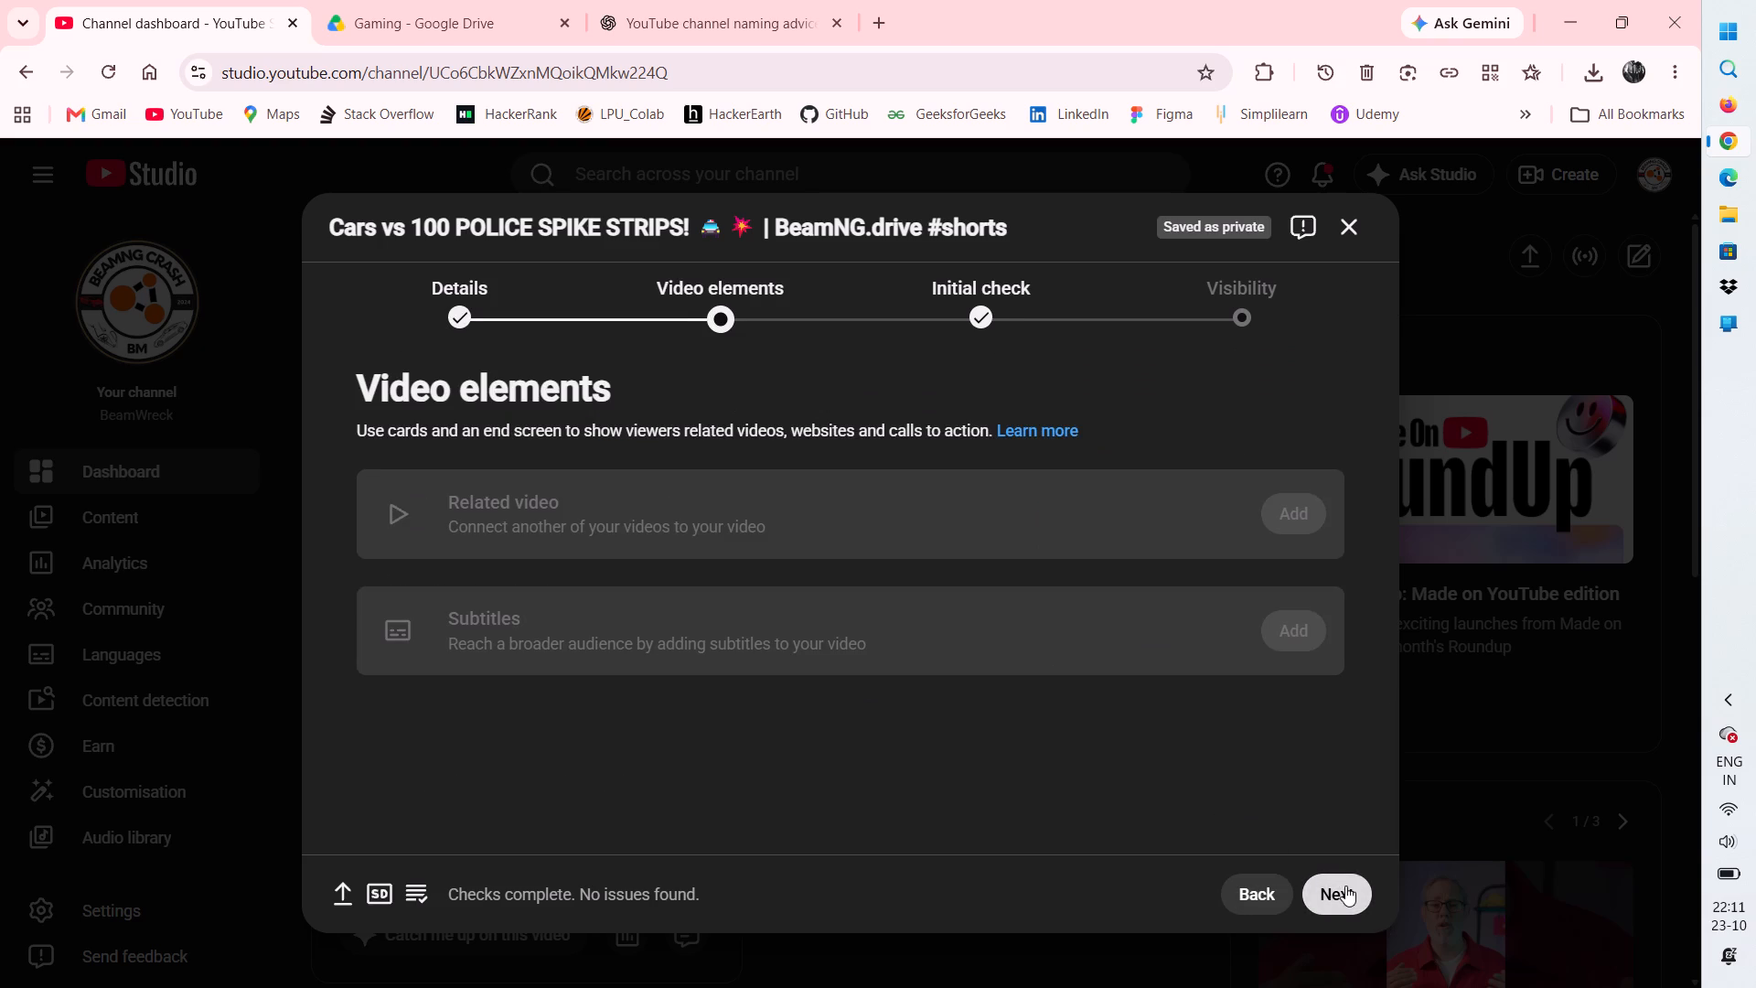
pyautogui.click(1340, 885)
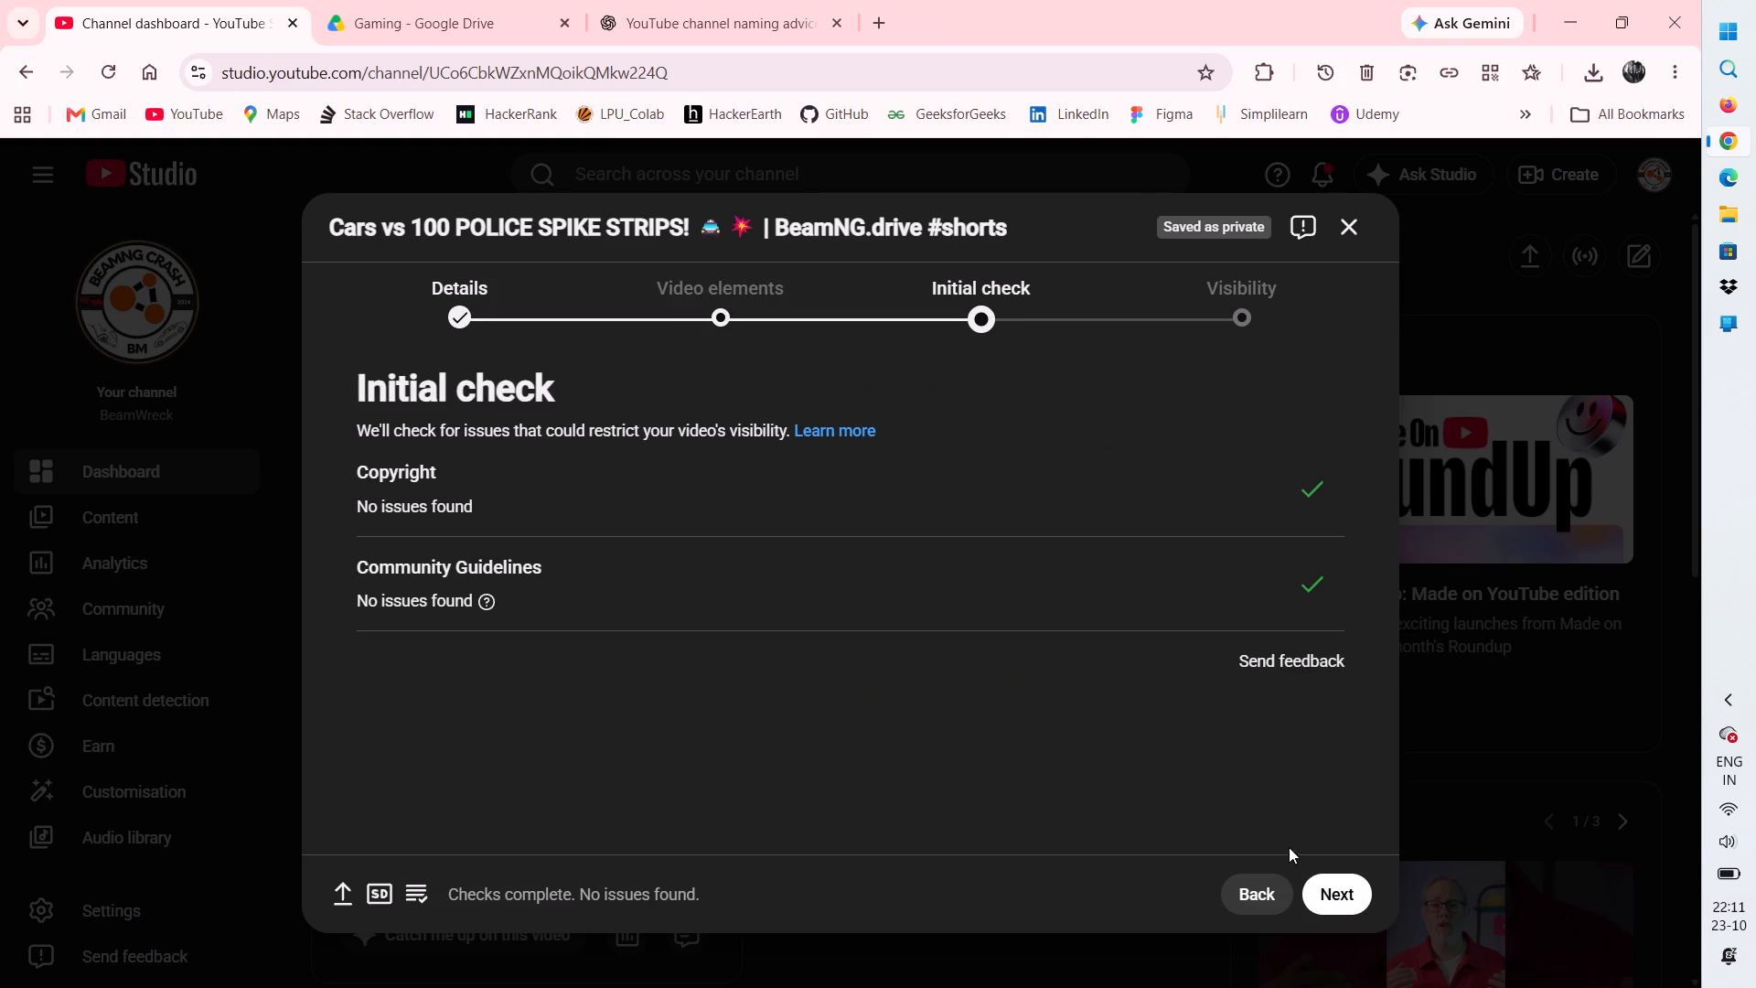
pyautogui.click(1326, 883)
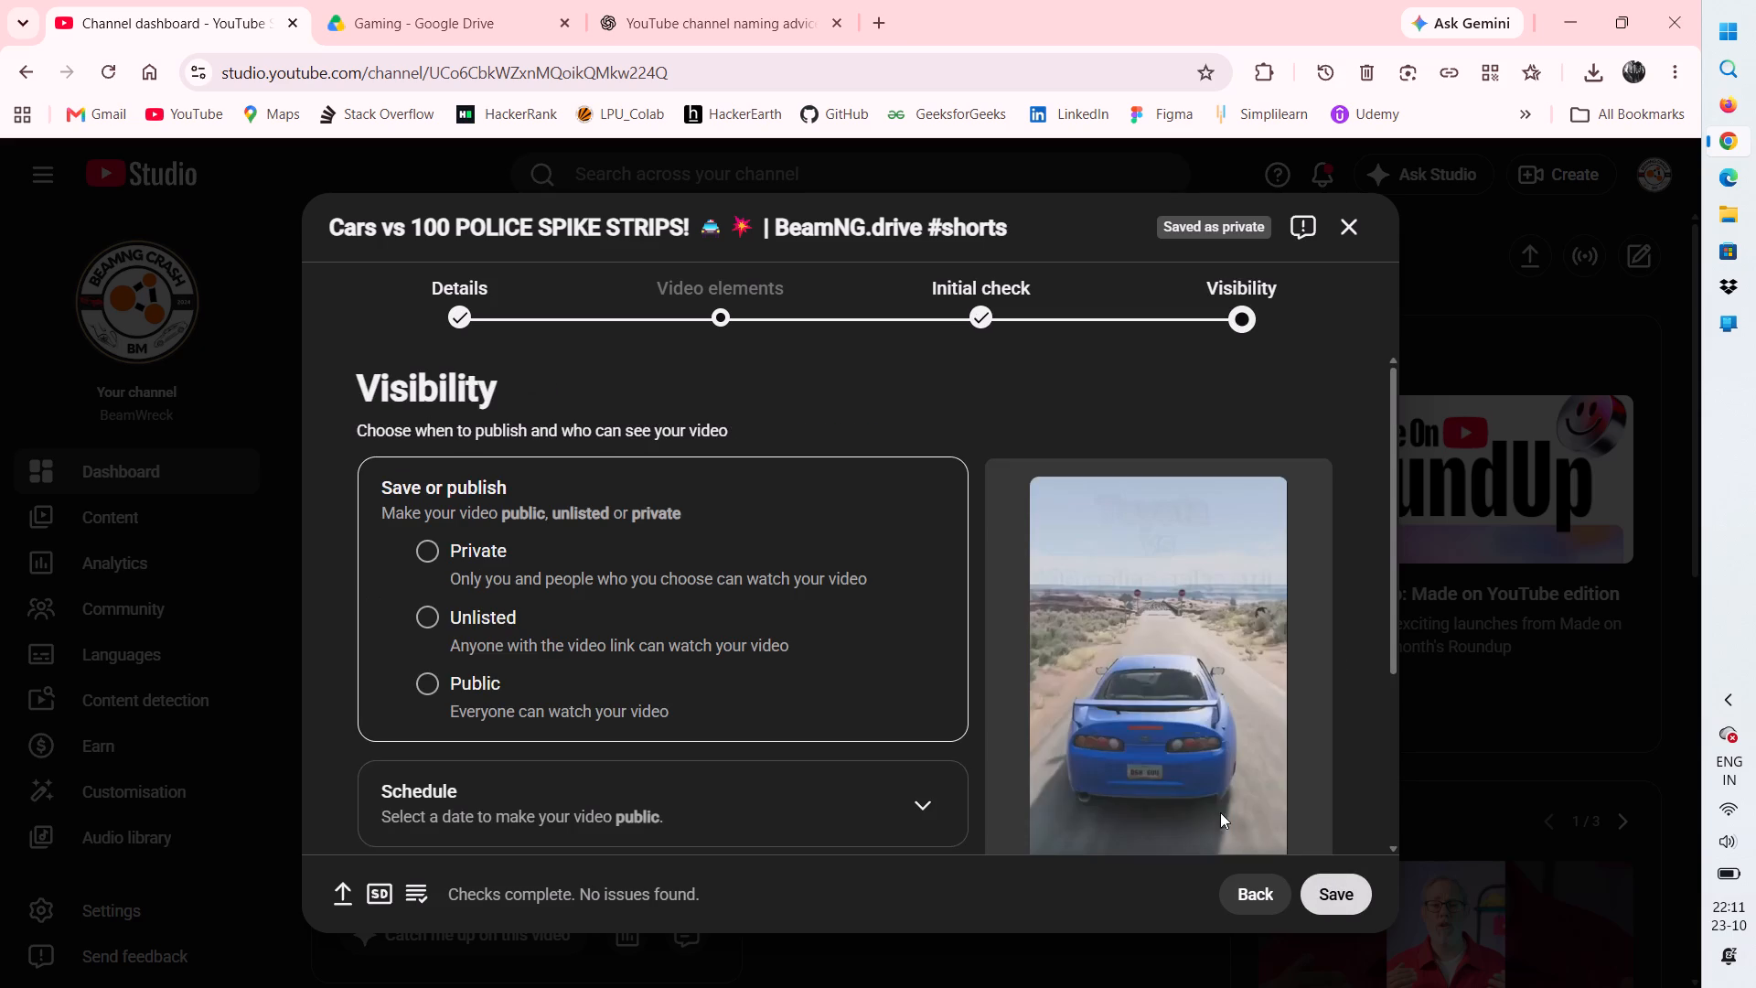
pyautogui.click(436, 670)
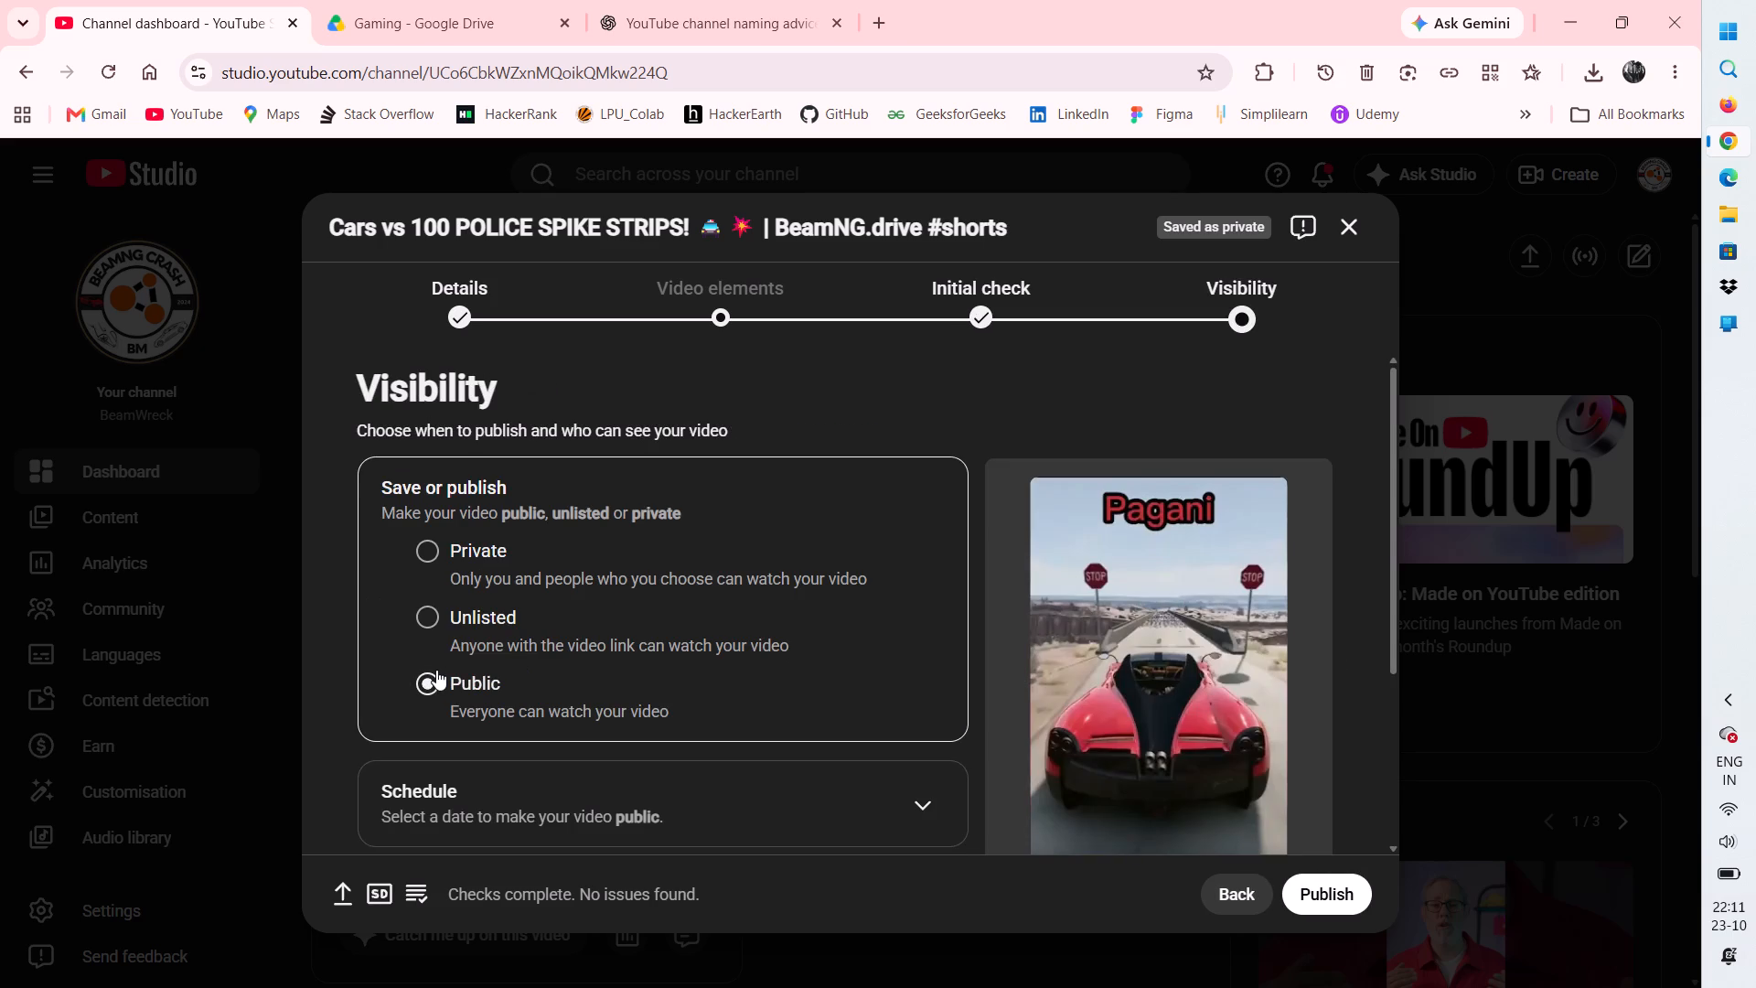
pyautogui.scroll(-3, 436, 670)
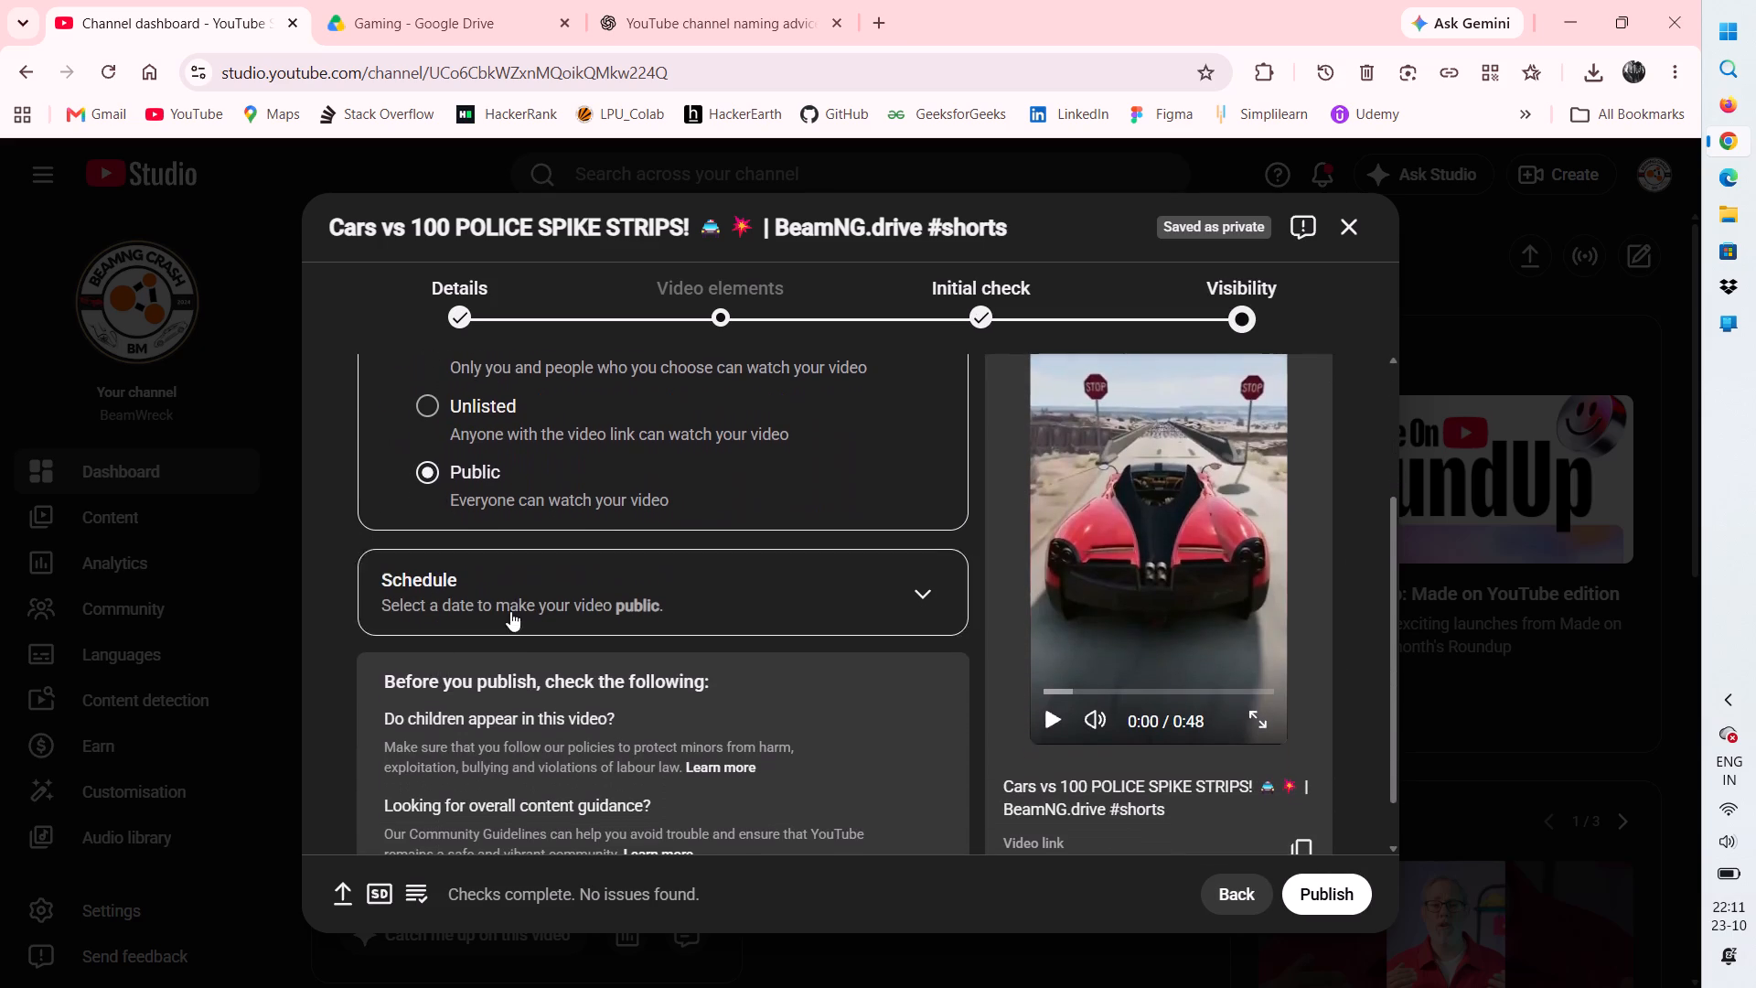
pyautogui.scroll(-3, 548, 723)
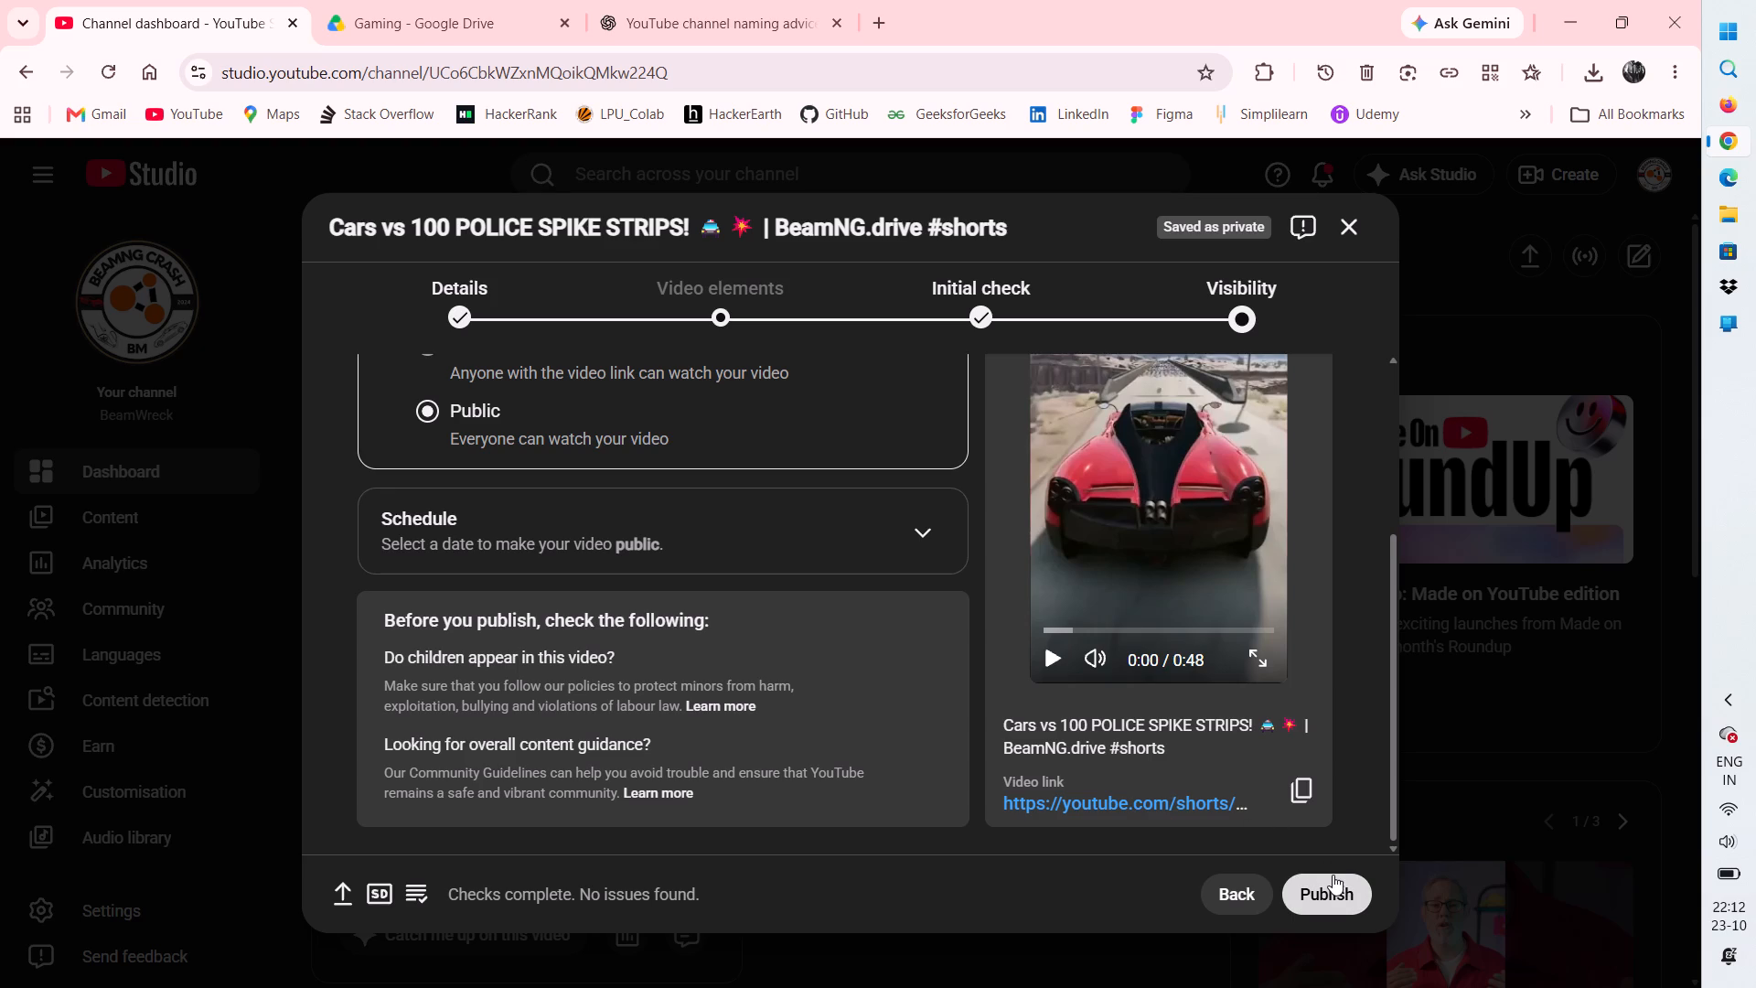
pyautogui.click(1354, 897)
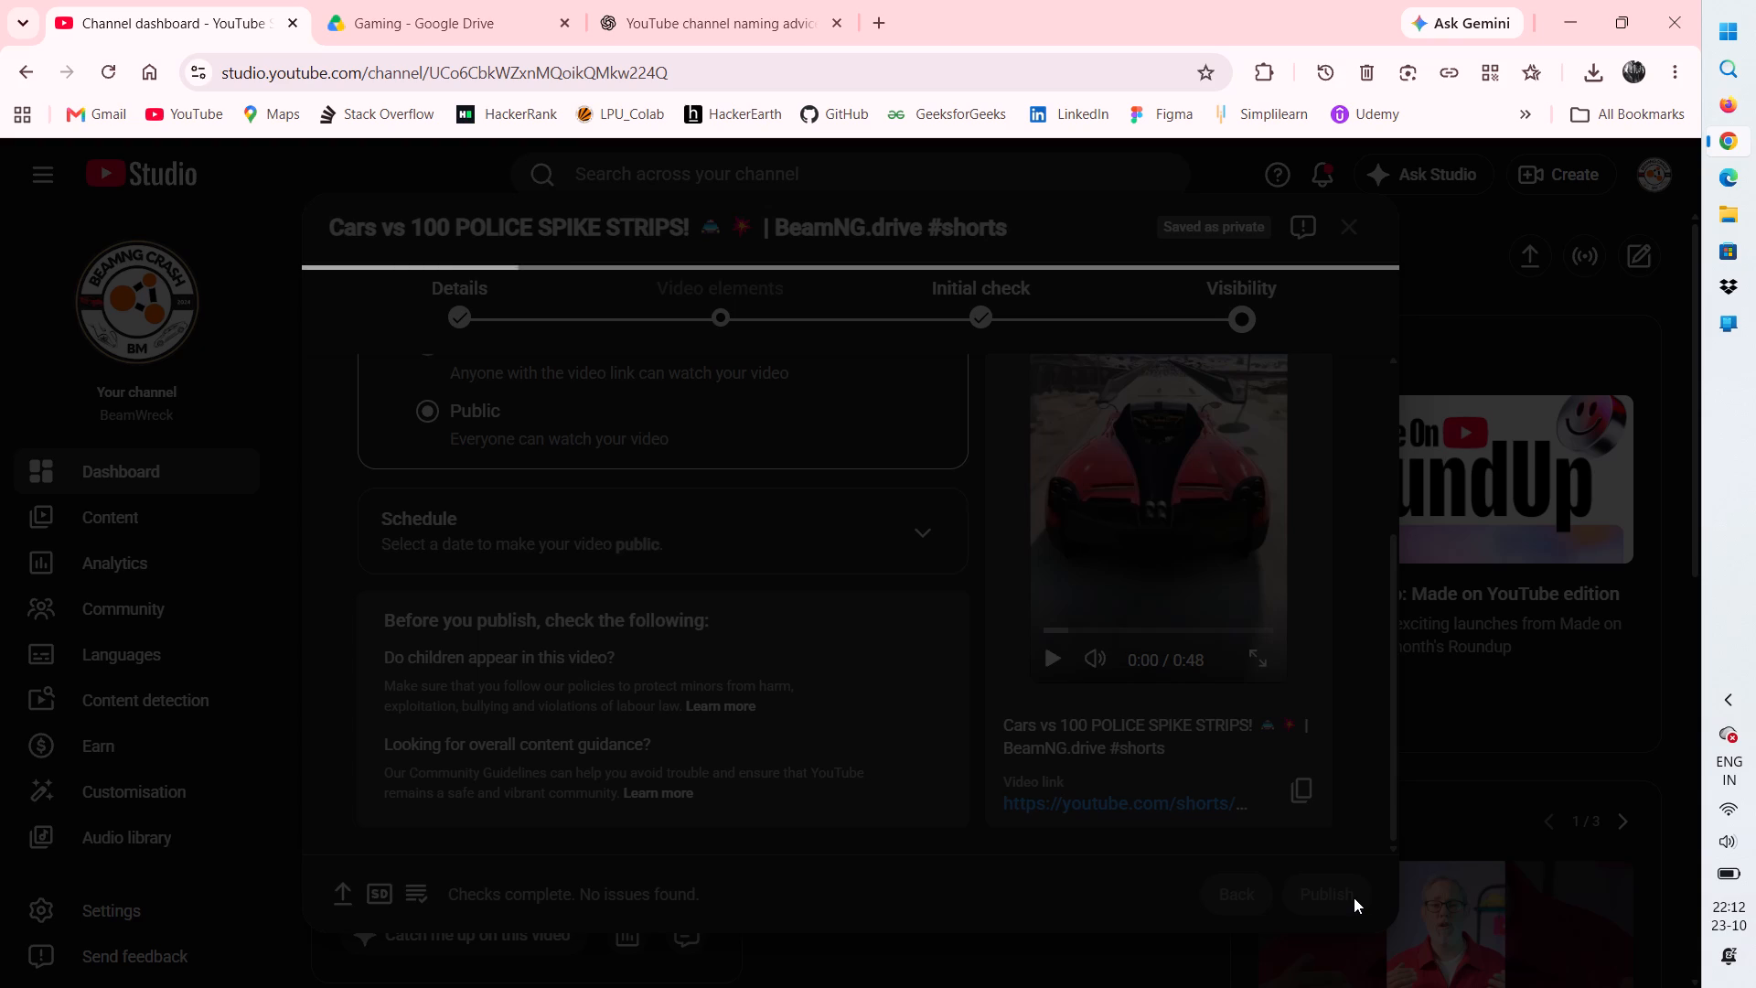
pyautogui.click(1069, 864)
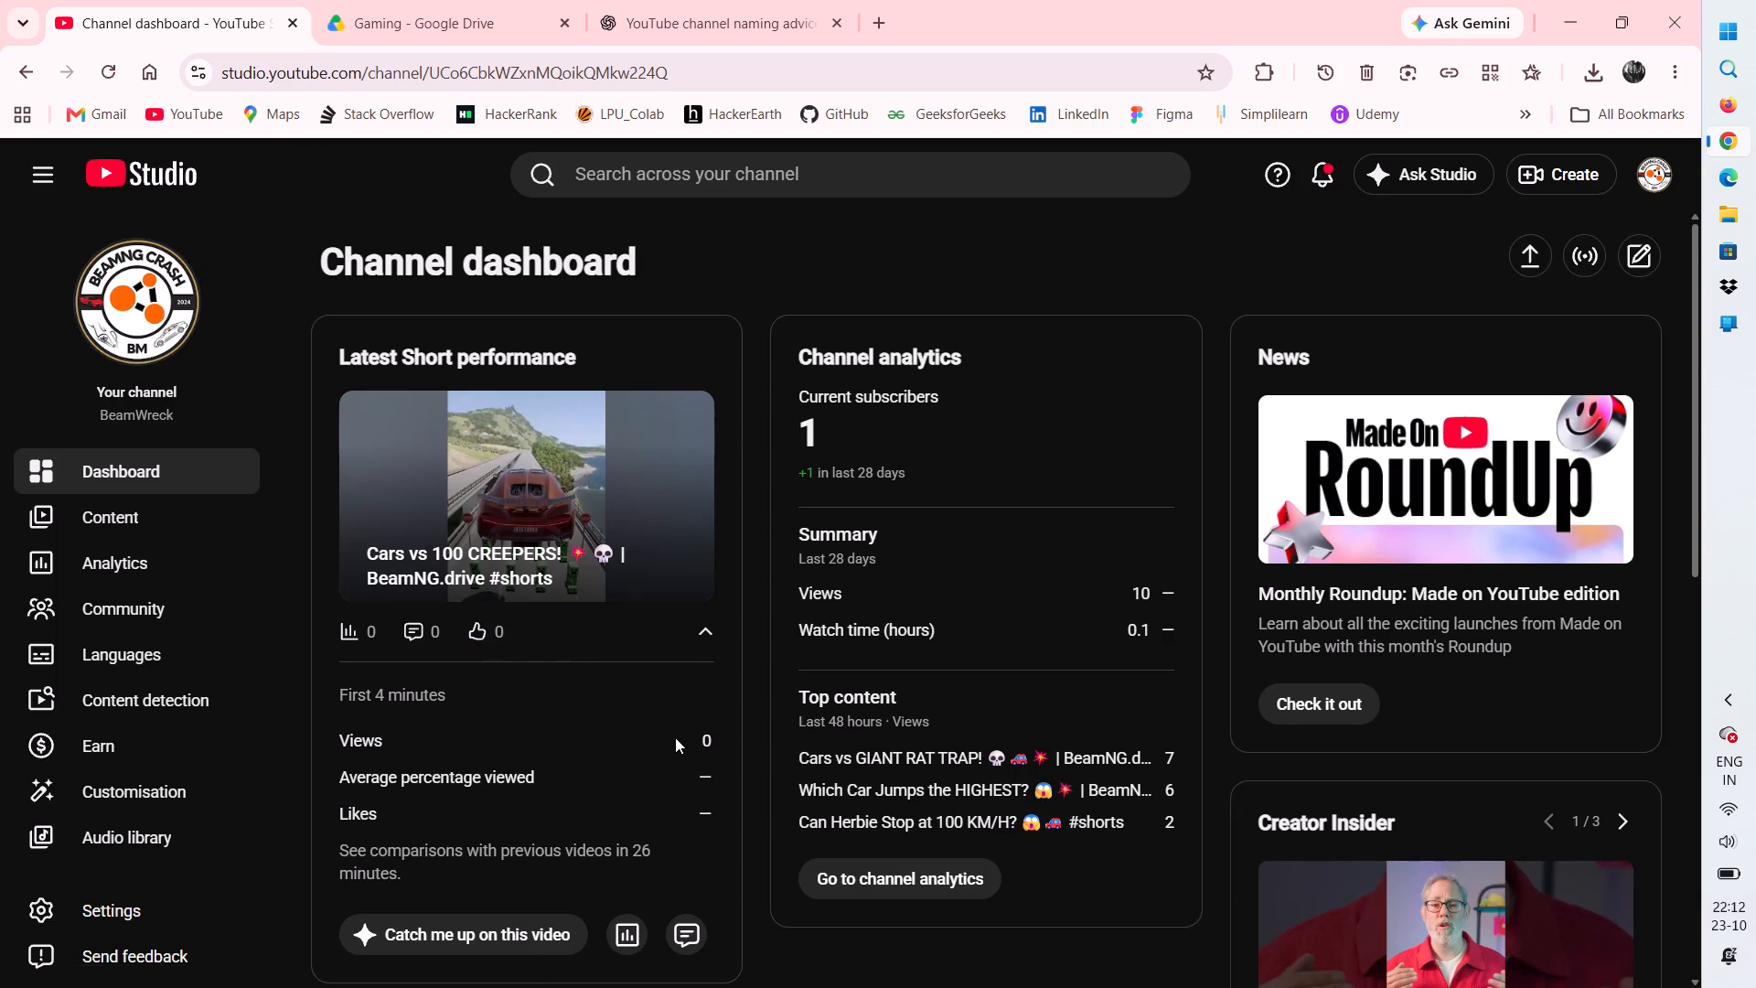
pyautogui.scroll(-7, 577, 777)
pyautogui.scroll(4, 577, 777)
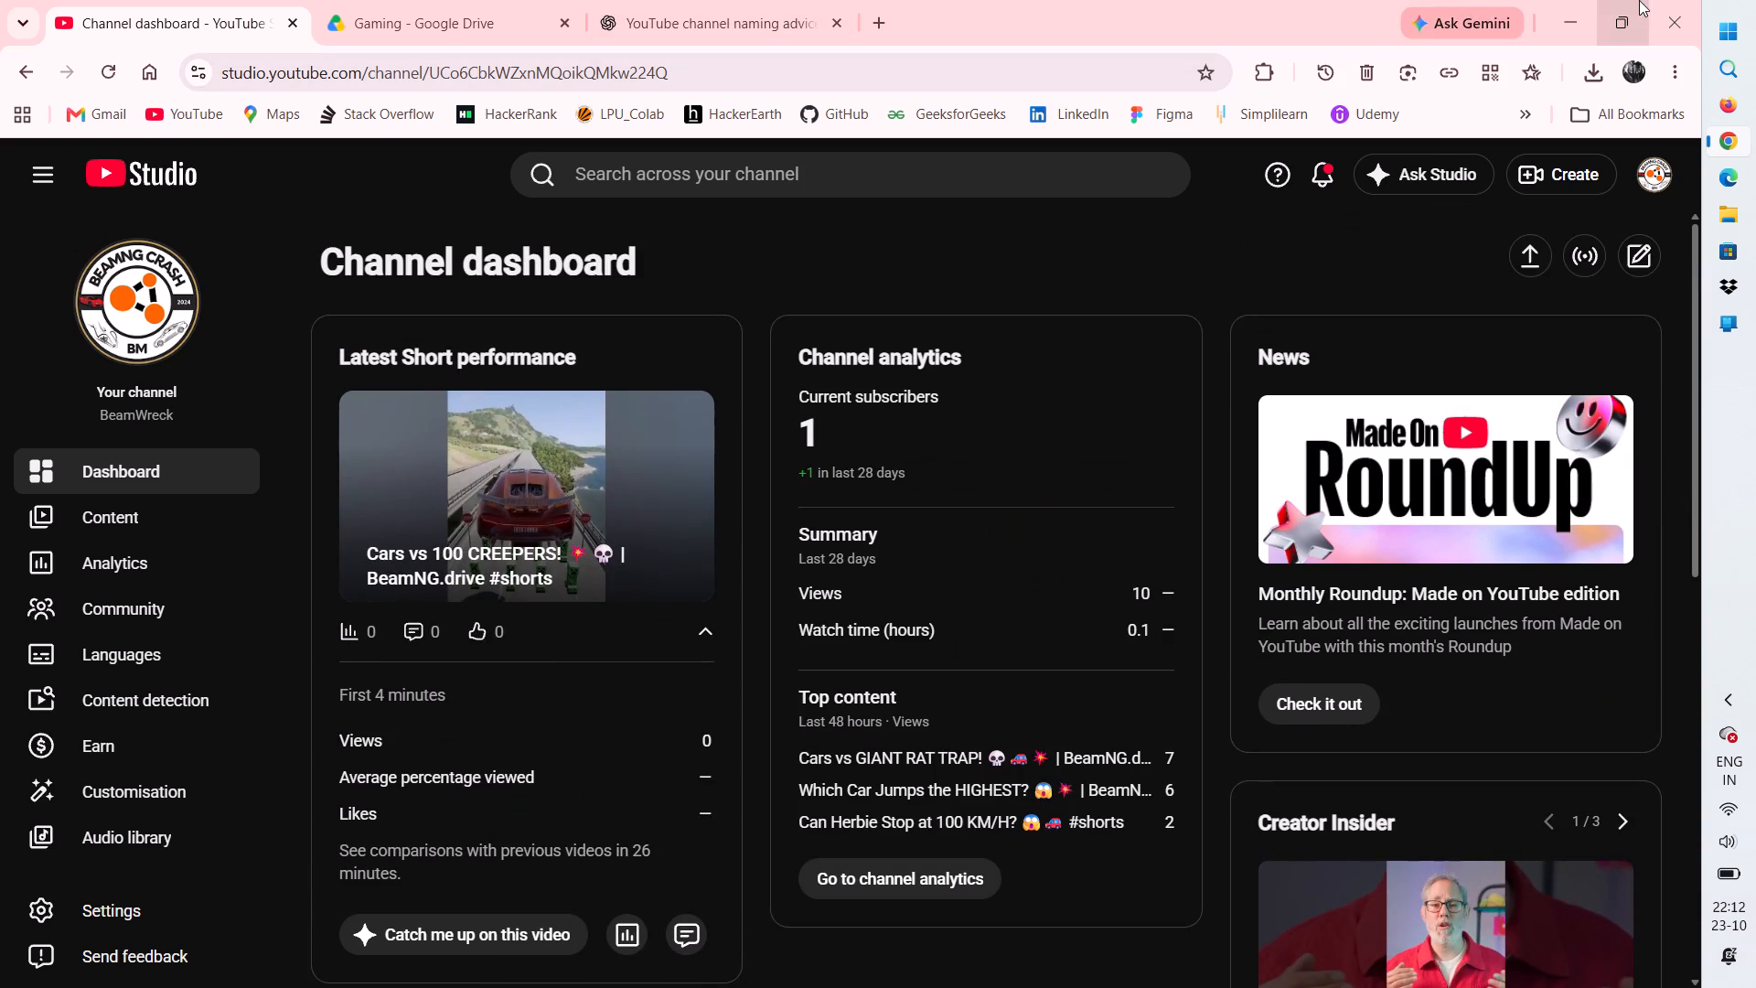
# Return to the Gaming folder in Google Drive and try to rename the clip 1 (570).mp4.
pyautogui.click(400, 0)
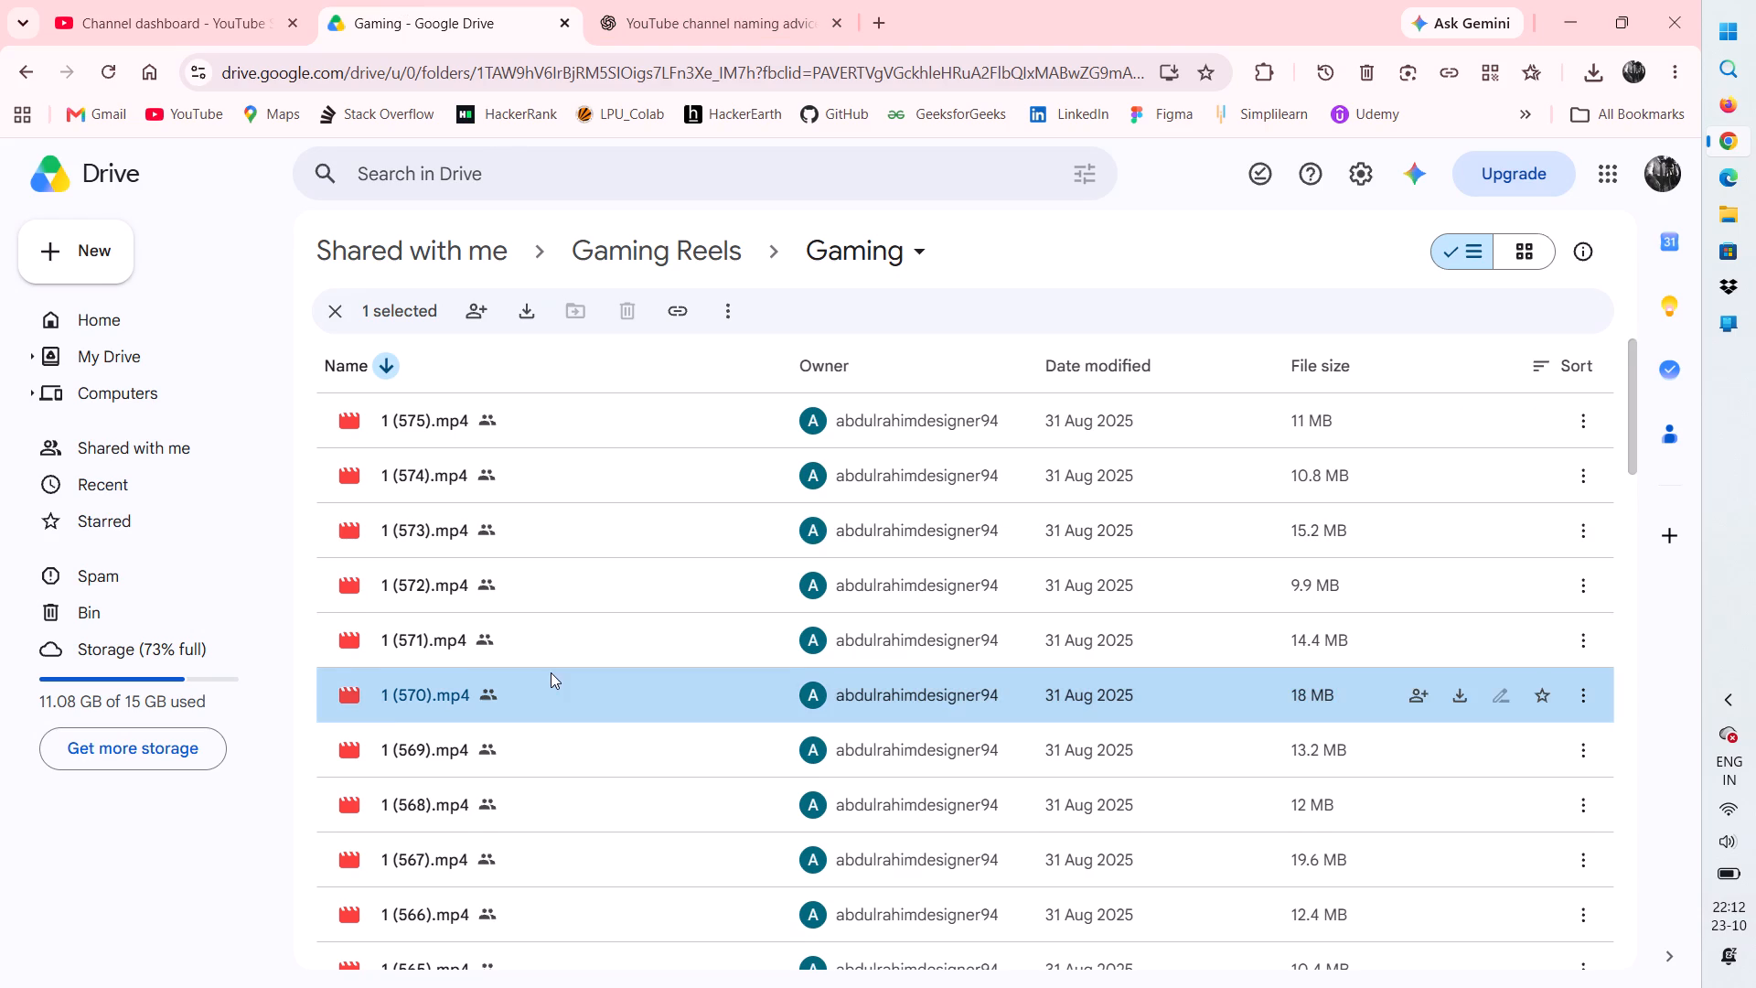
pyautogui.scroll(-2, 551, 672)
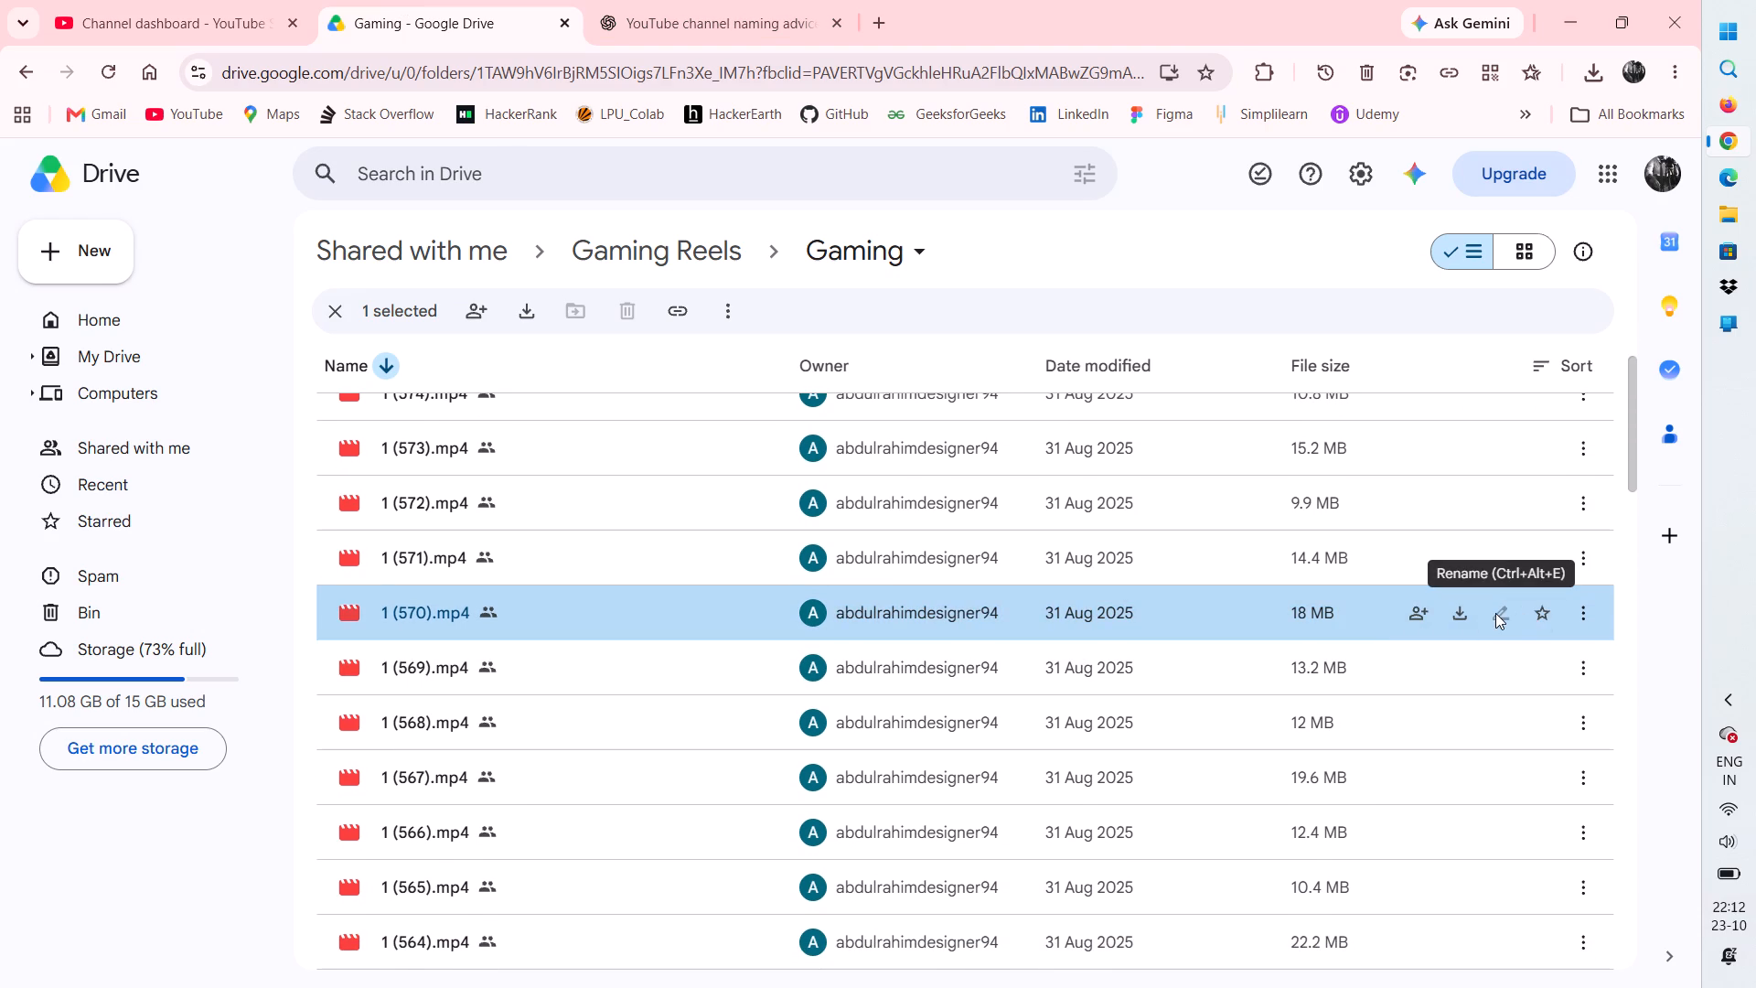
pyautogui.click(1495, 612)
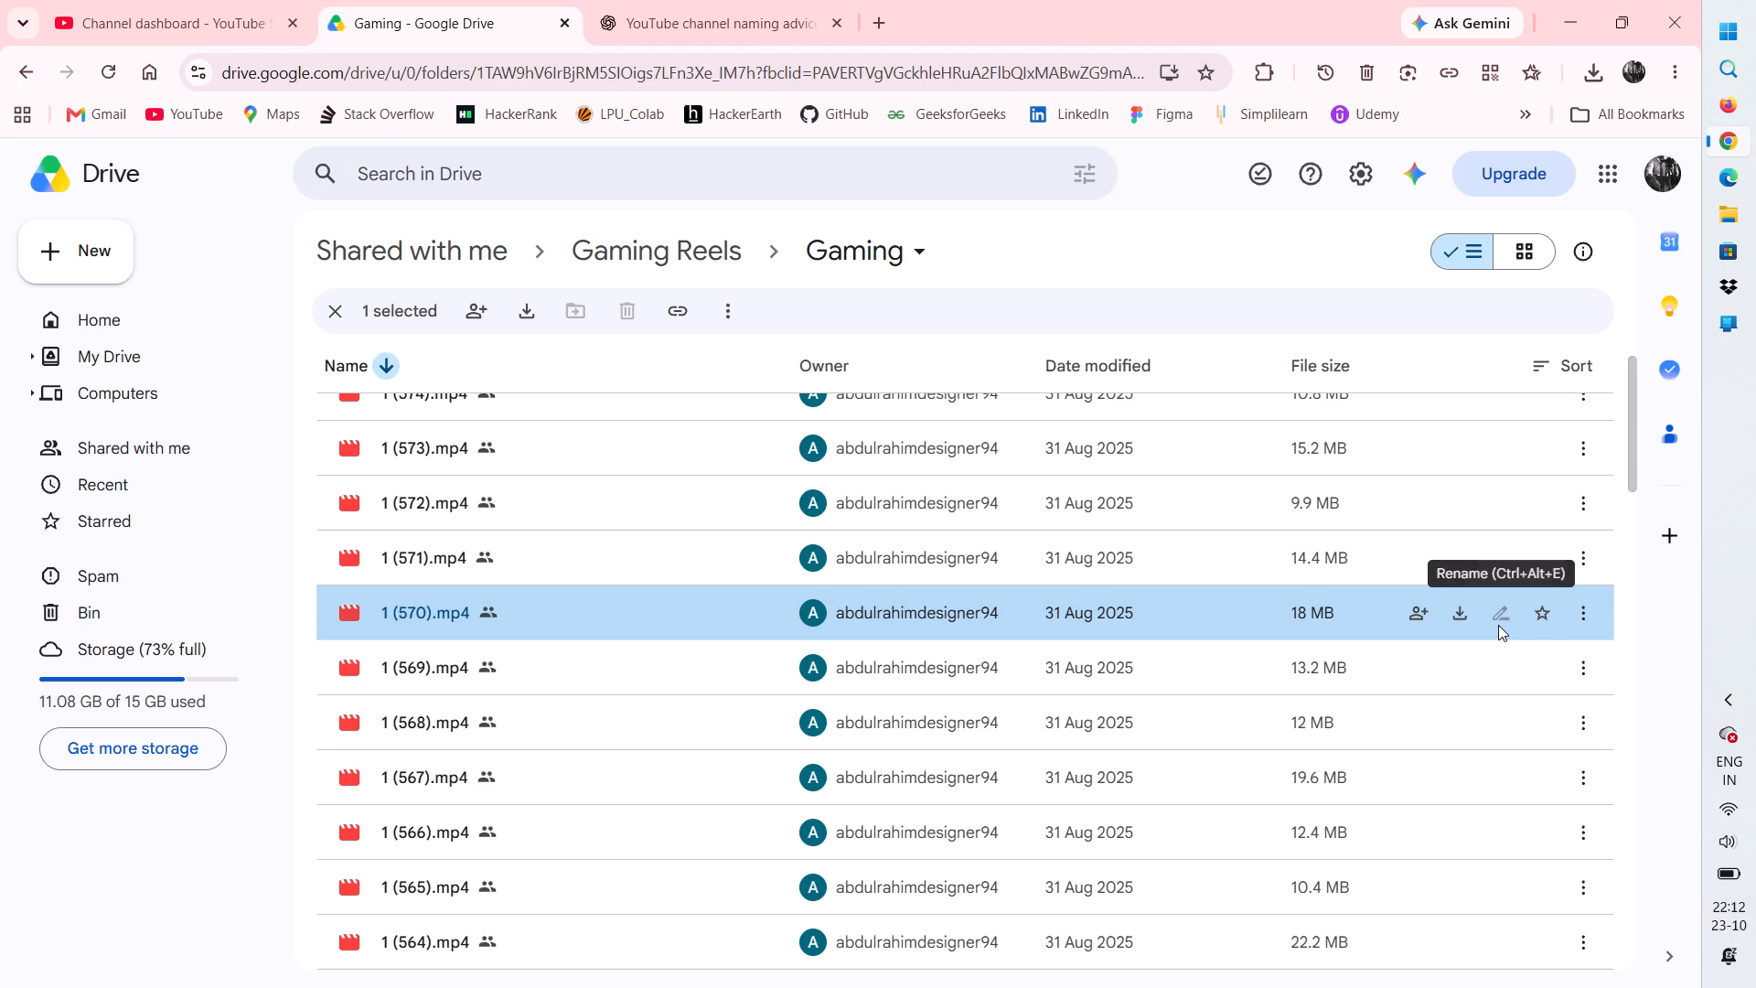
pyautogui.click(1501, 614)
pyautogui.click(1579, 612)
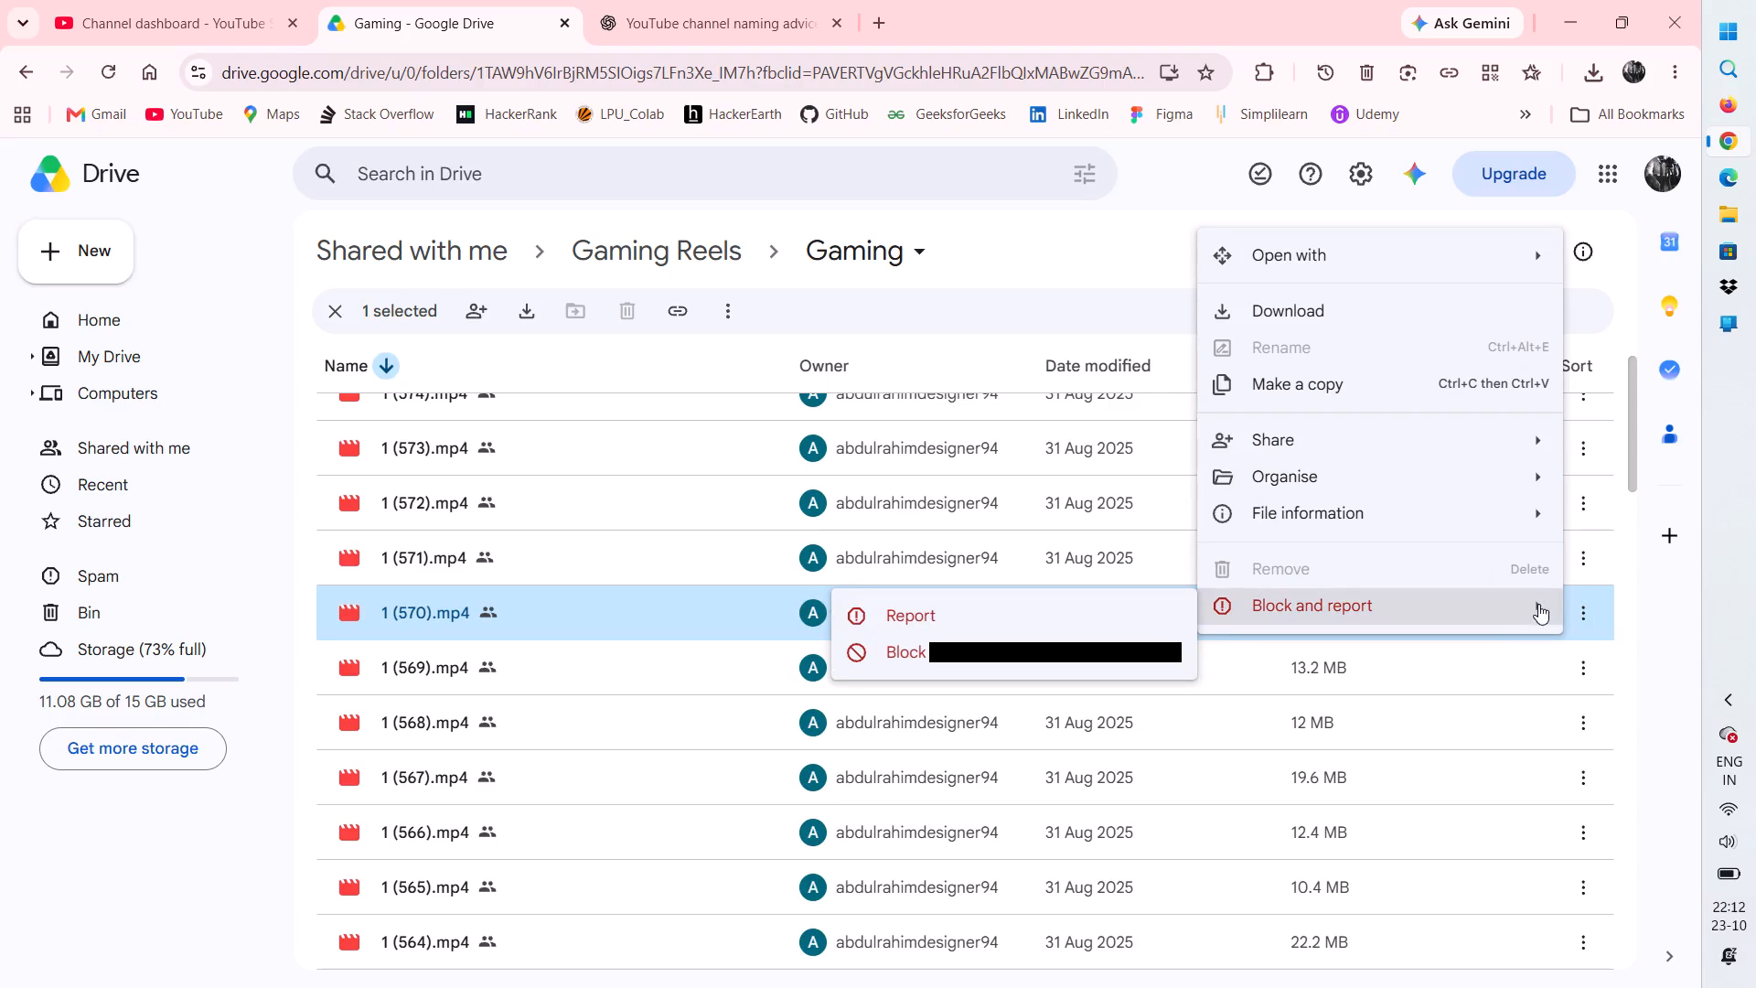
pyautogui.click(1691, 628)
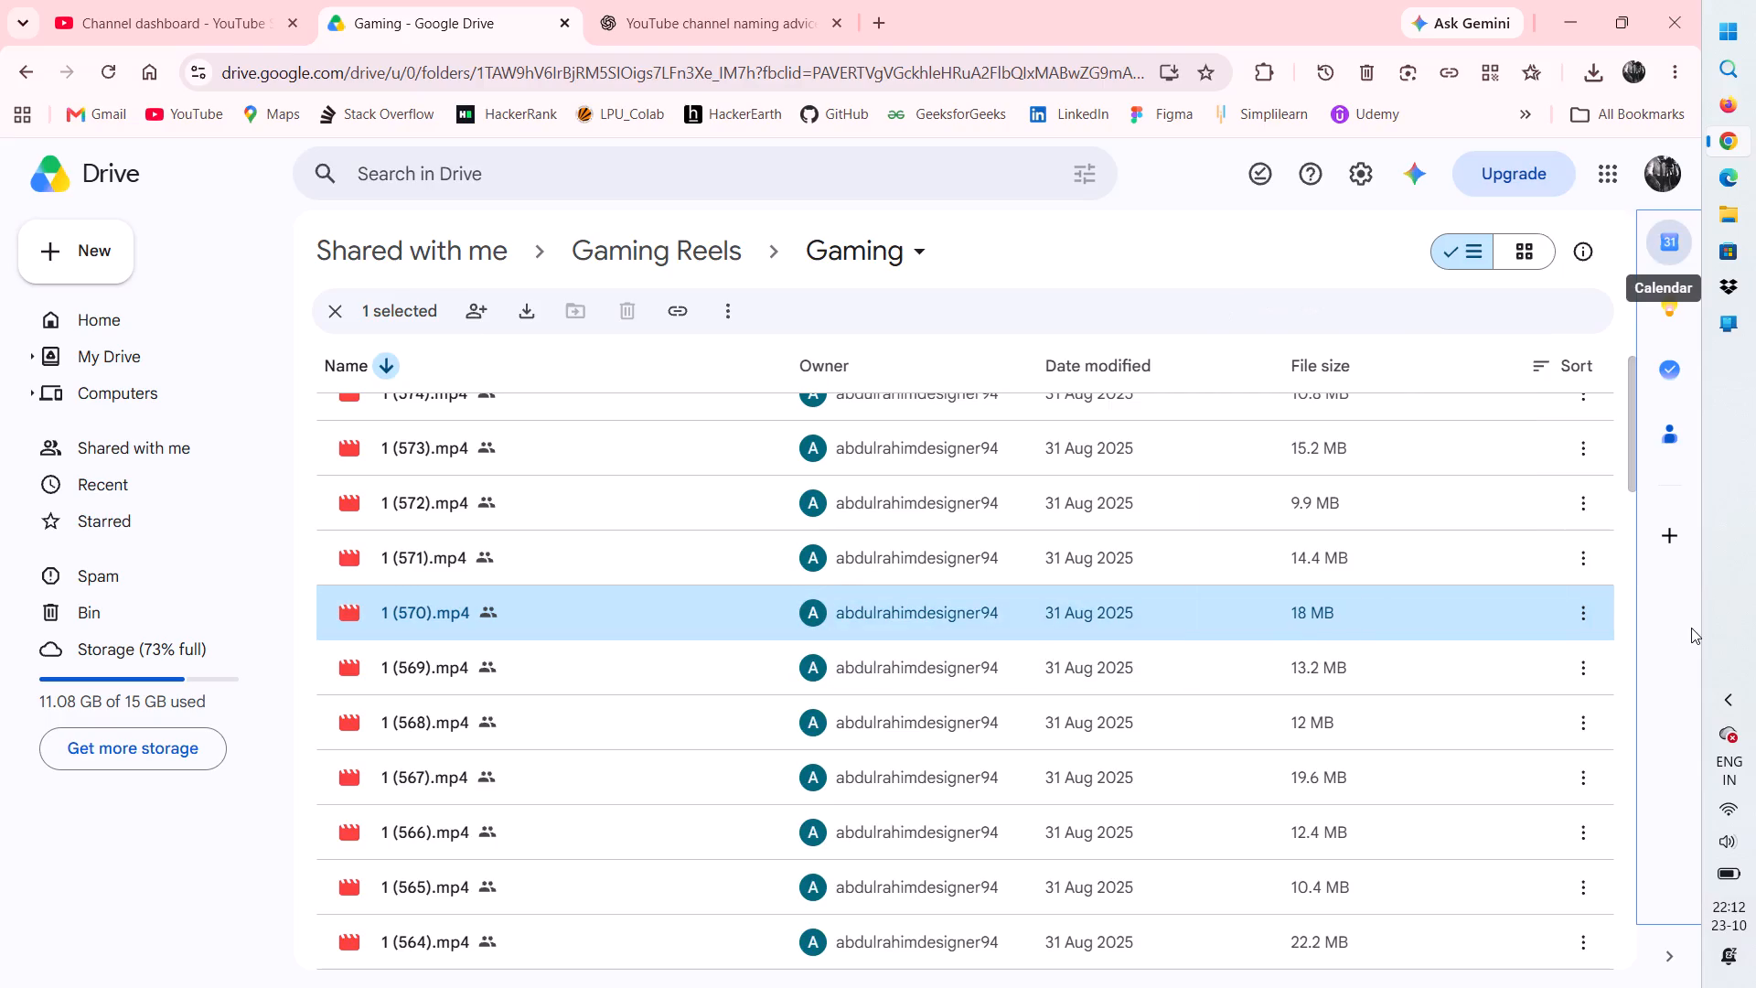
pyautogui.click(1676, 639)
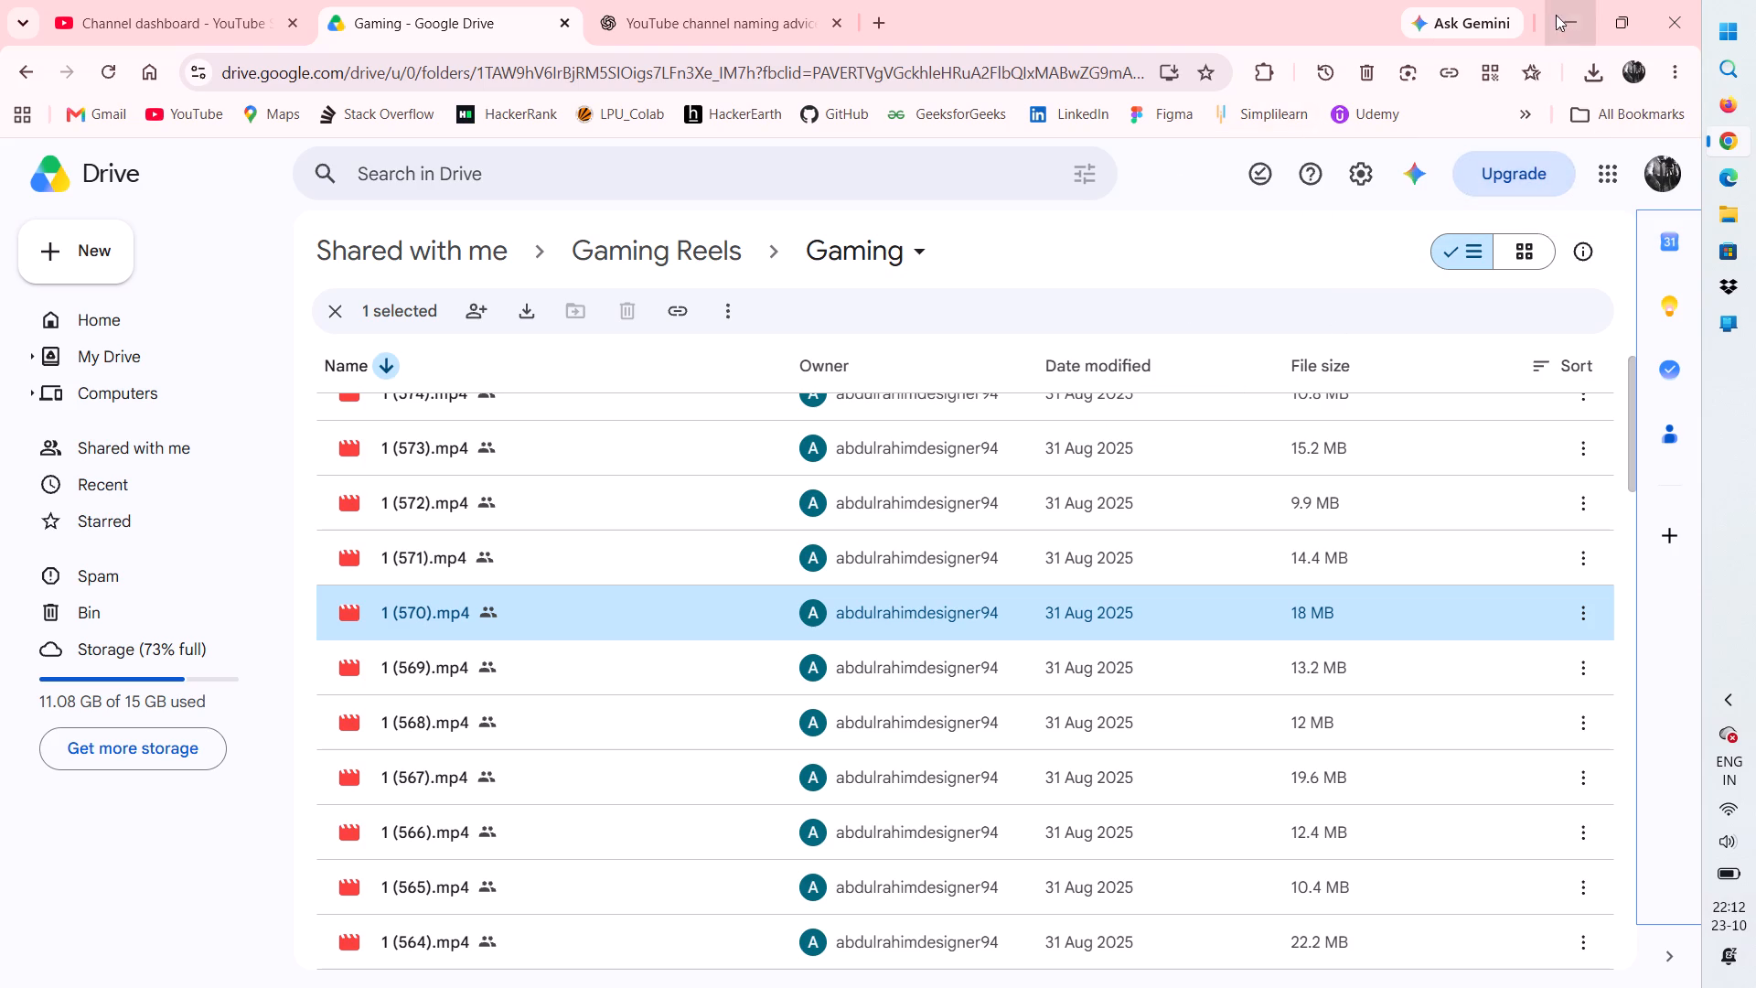
# Close the browser window with the YouTube Studio, Google Drive and ChatGPT pages.
pyautogui.click(1674, 18)
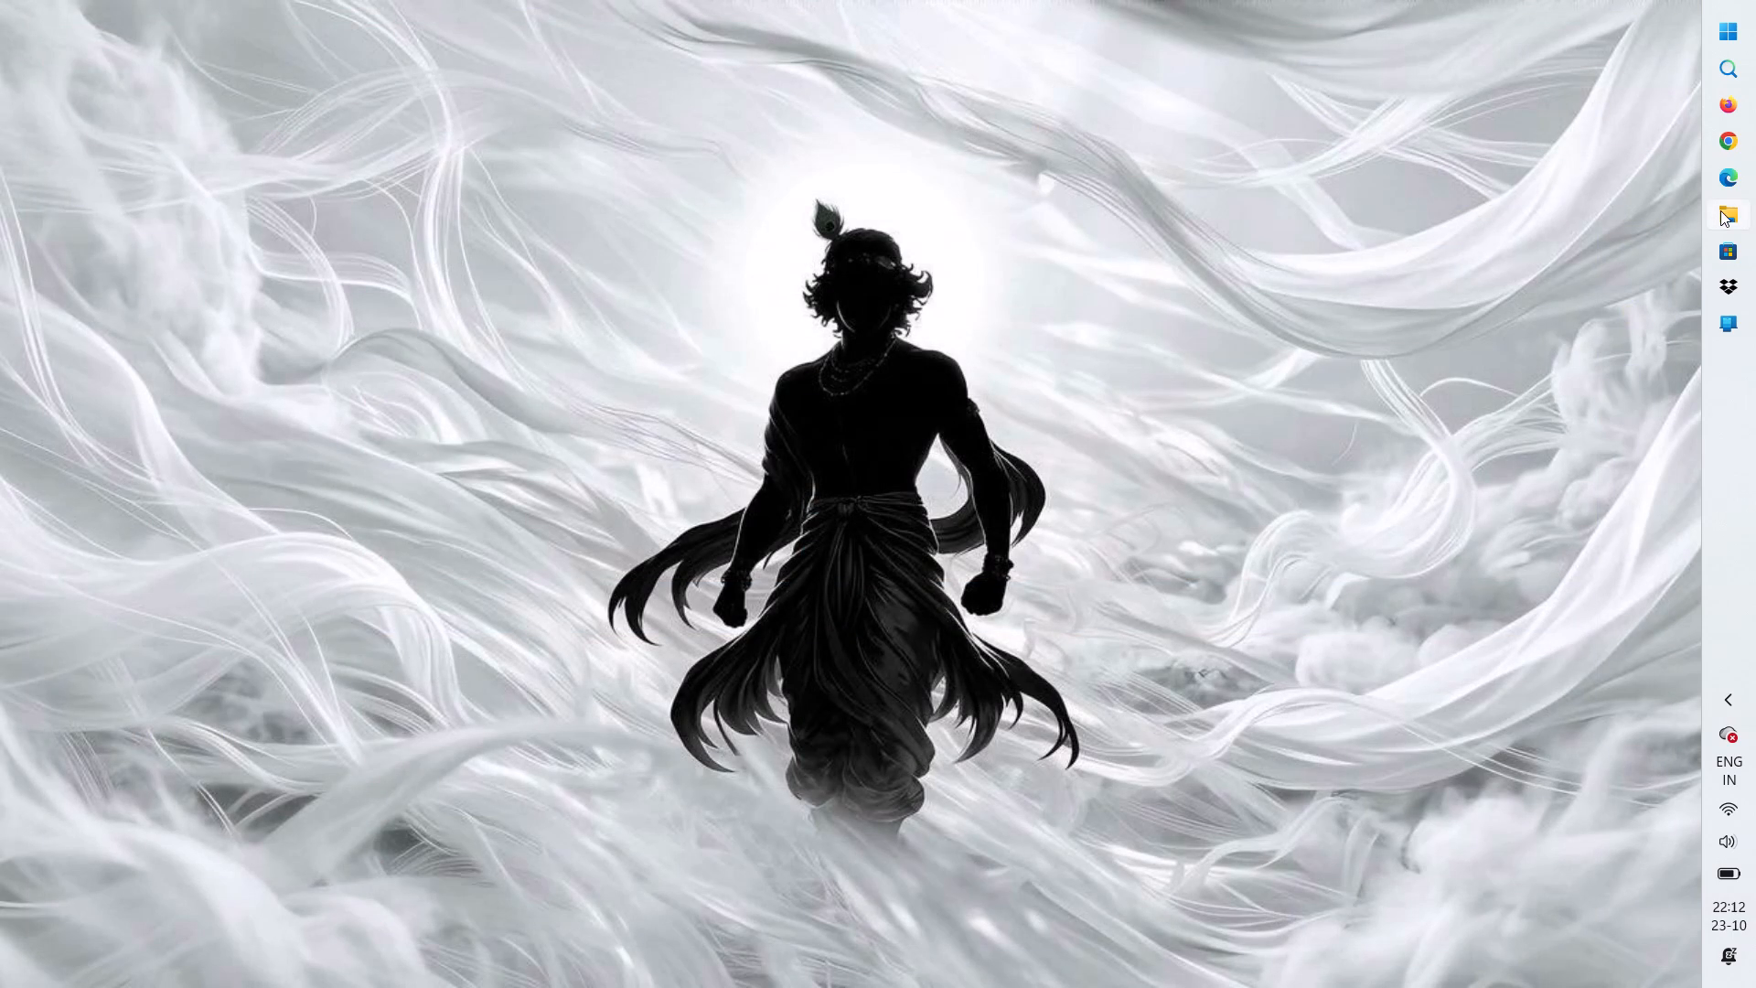
# In File Explorer's Downloads folder, delete clips 1 (570), 1 (573), 1 (575), 2 (107), 2 (115) and 2 (124), and close the window.
pyautogui.click(1720, 210)
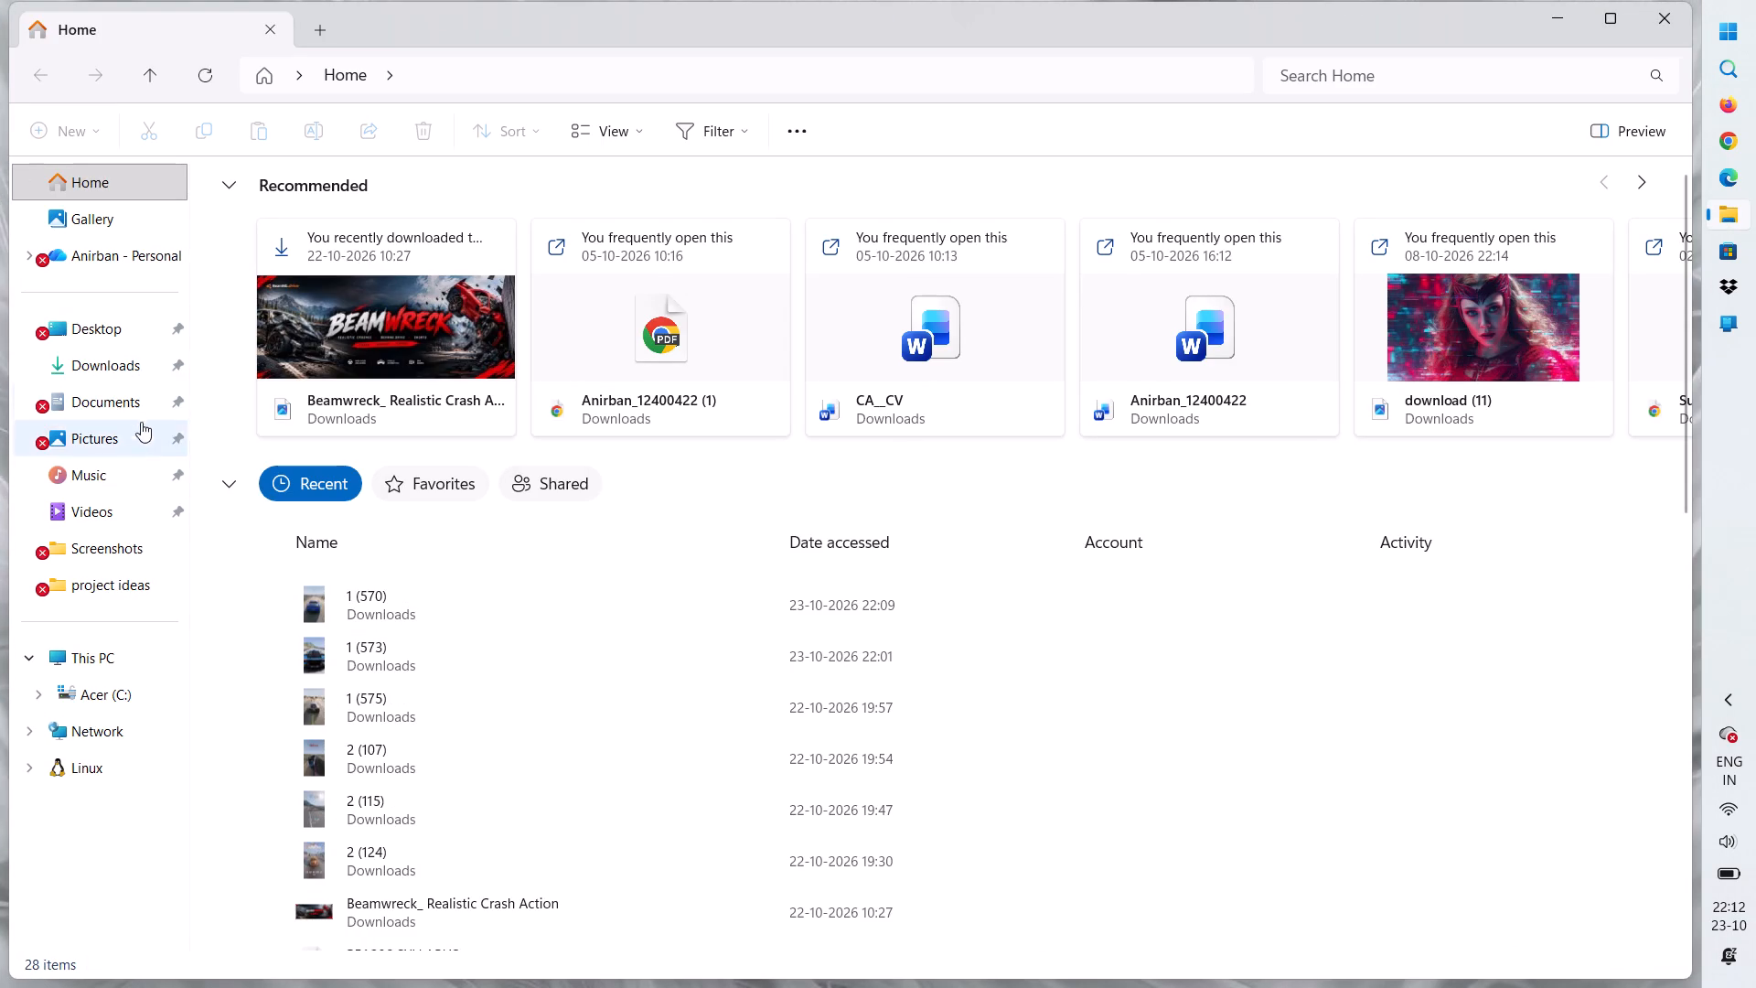
pyautogui.click(124, 382)
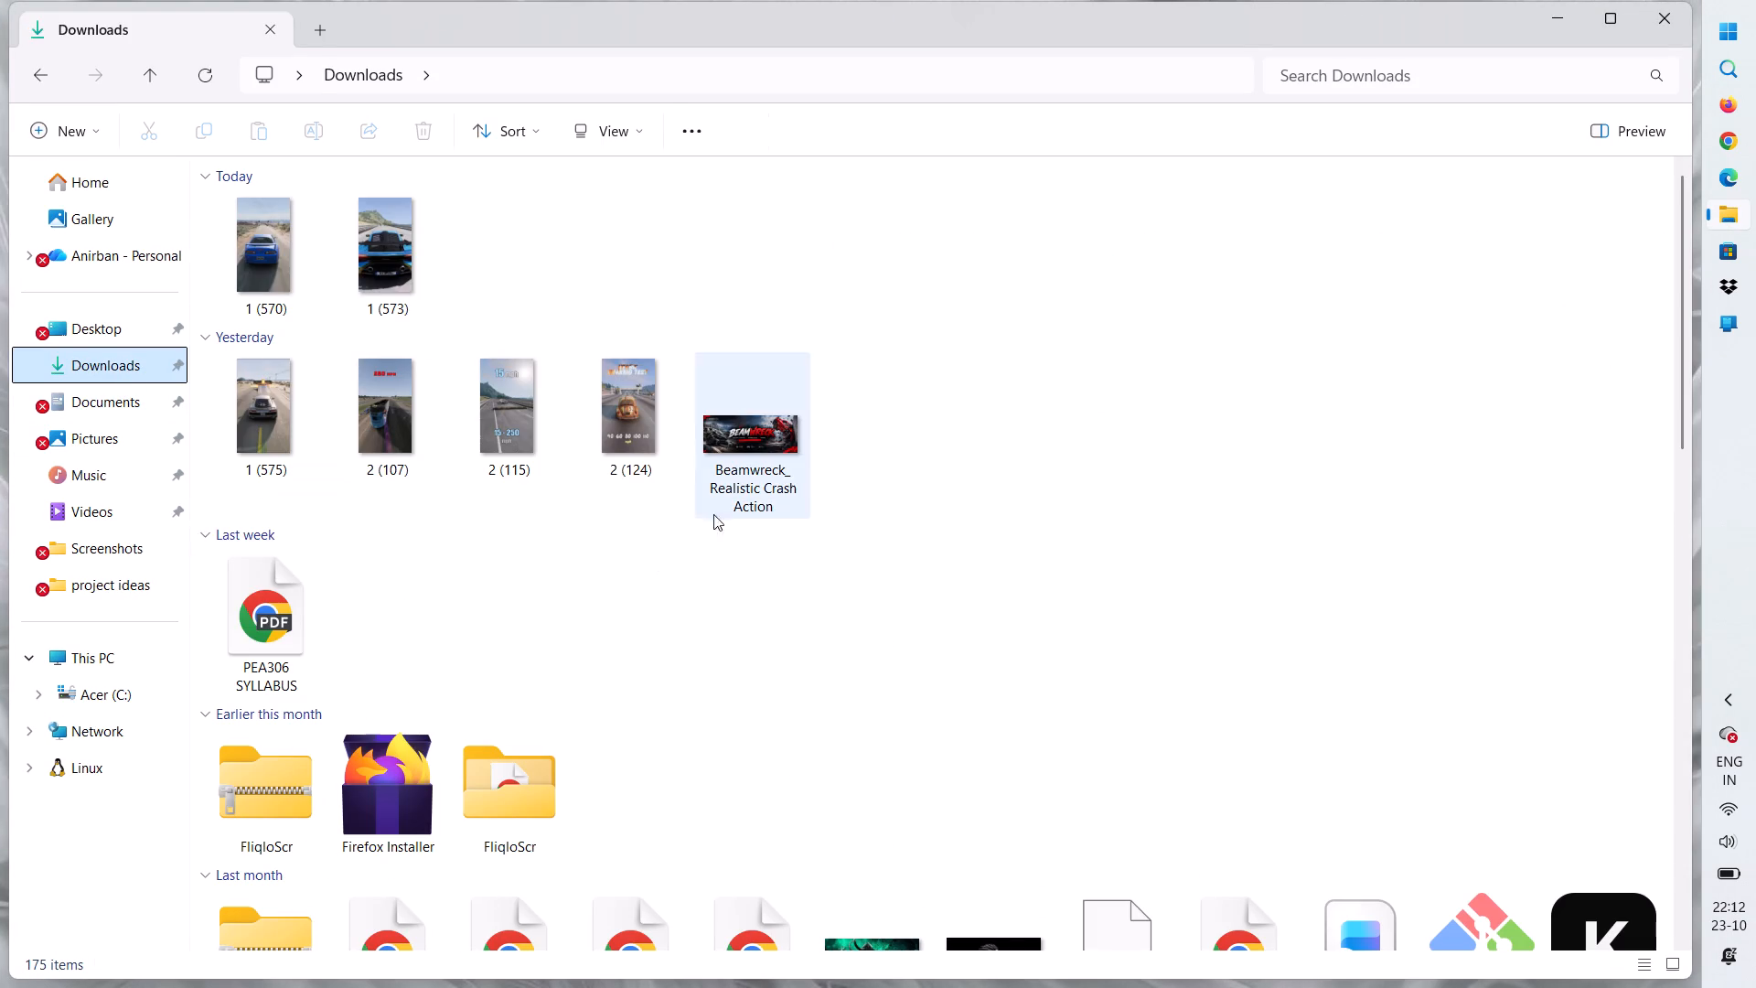
pyautogui.moveTo(639, 510); pyautogui.dragTo(296, 296)
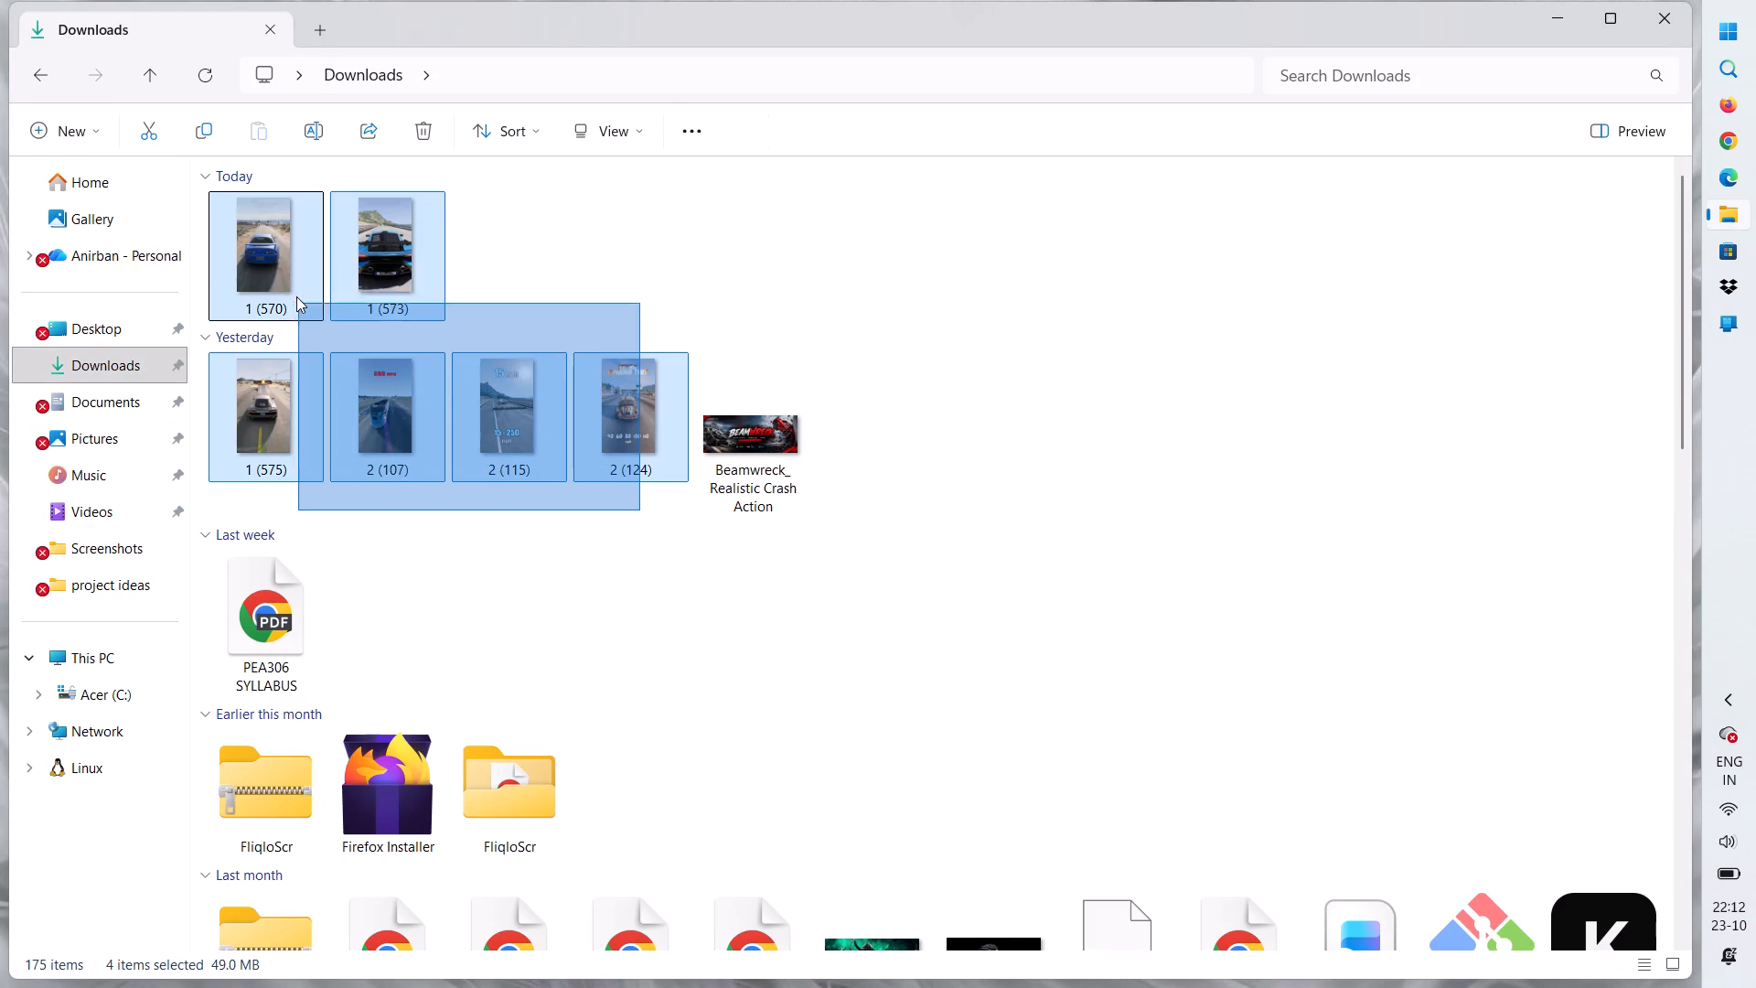
pyautogui.moveTo(296, 296); pyautogui.dragTo(285, 253)
pyautogui.click(410, 112)
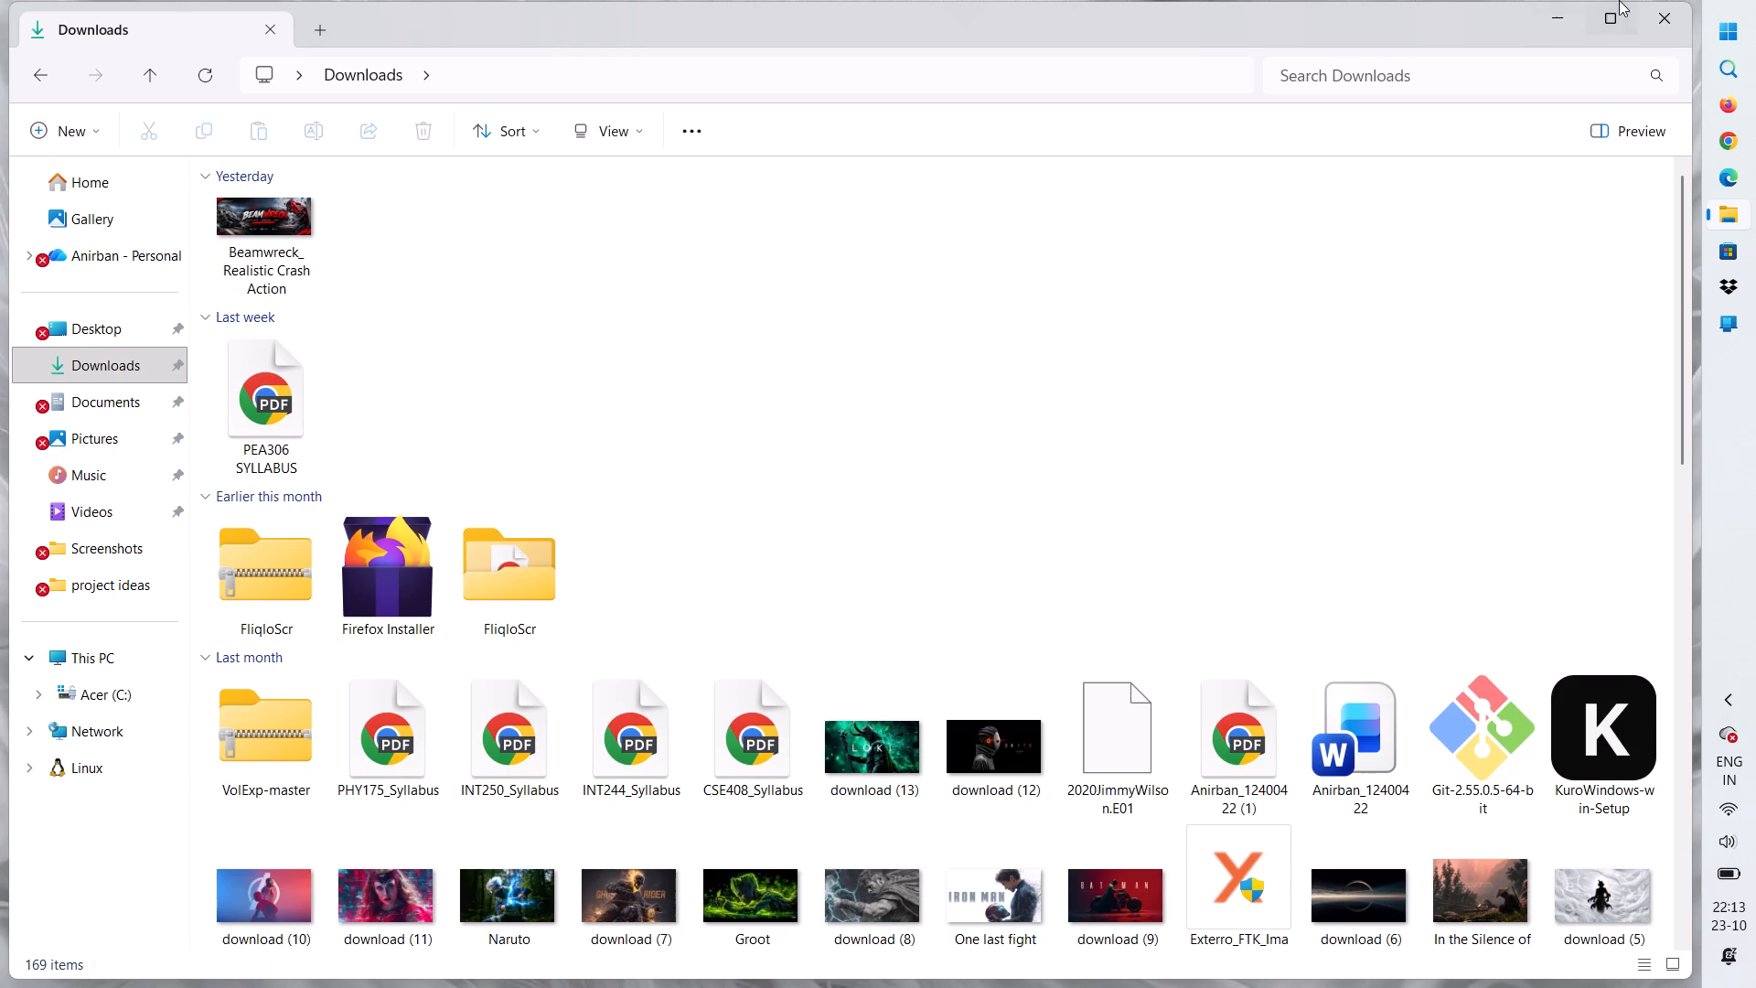
pyautogui.click(1665, 0)
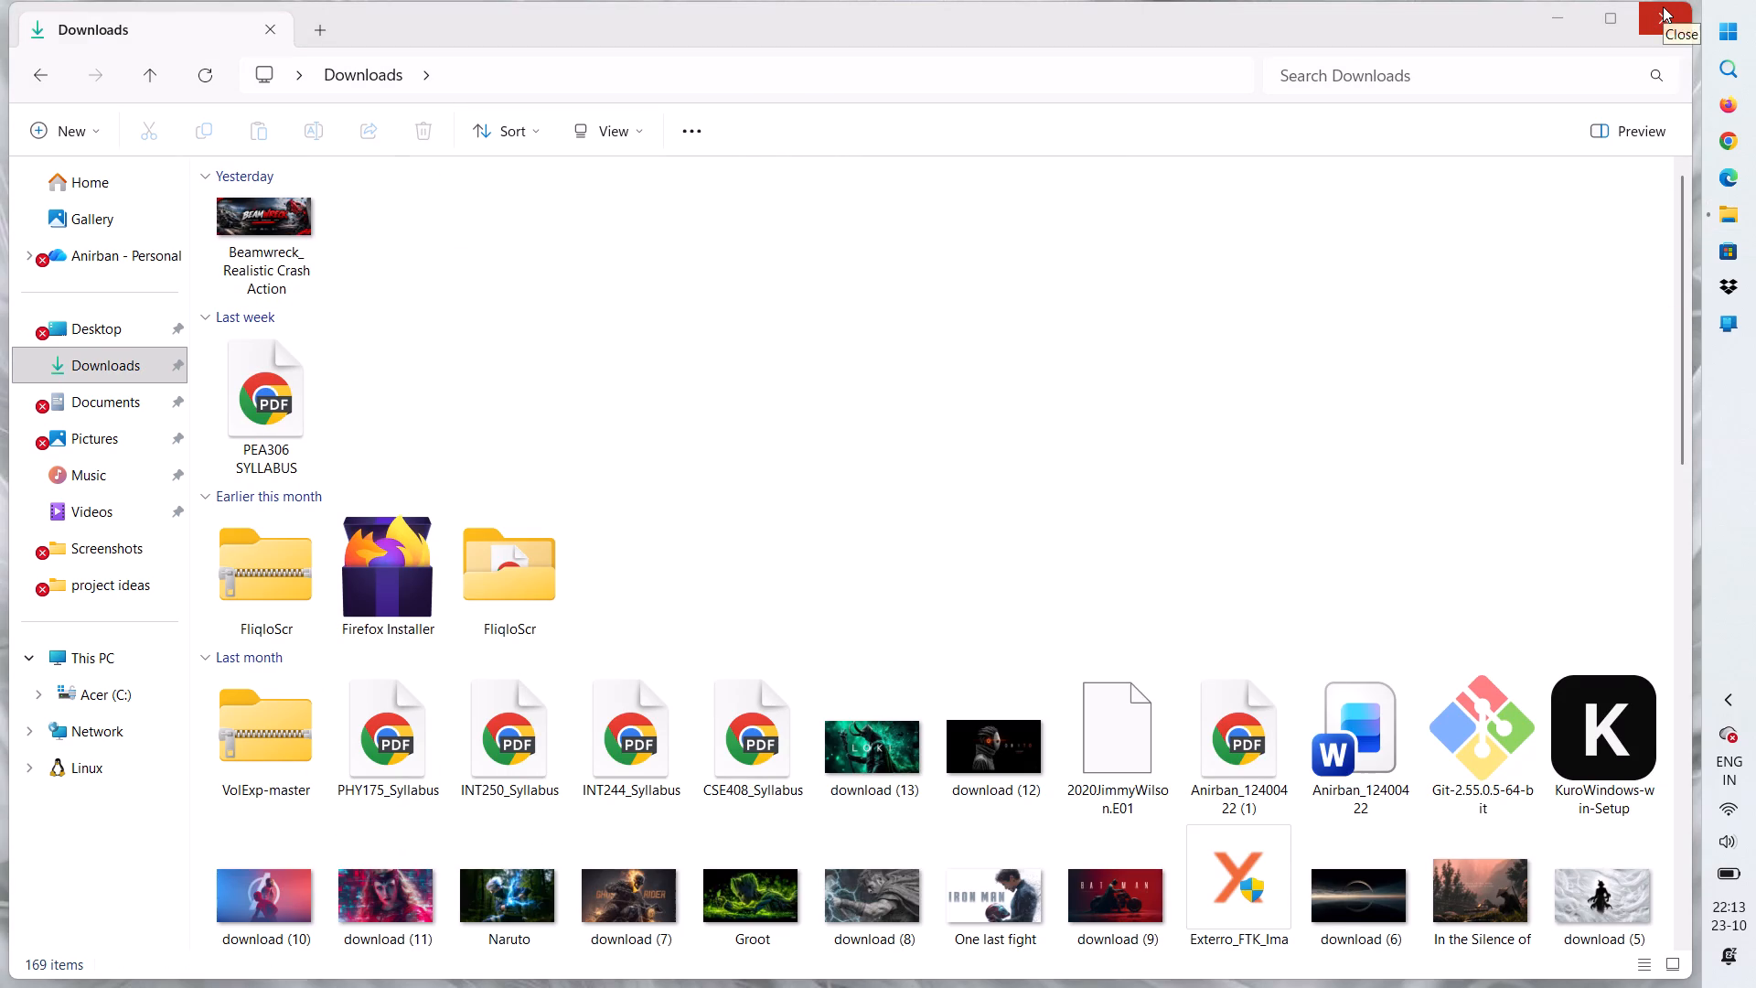
pyautogui.click(1663, 6)
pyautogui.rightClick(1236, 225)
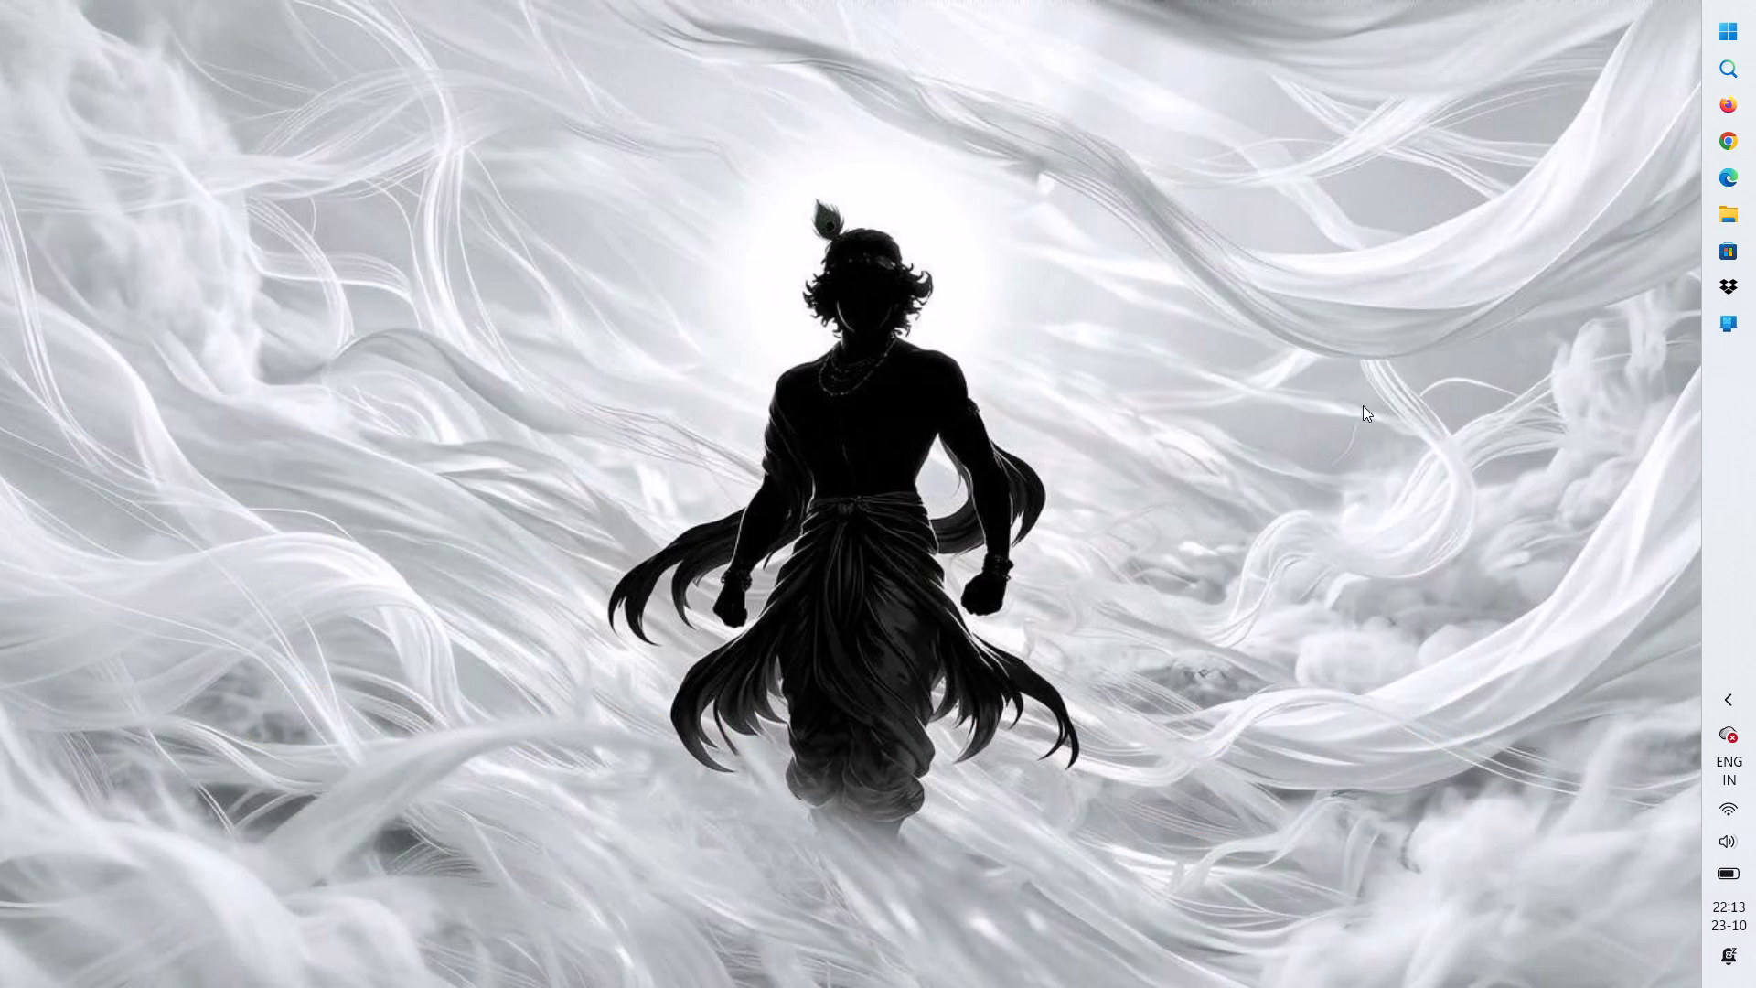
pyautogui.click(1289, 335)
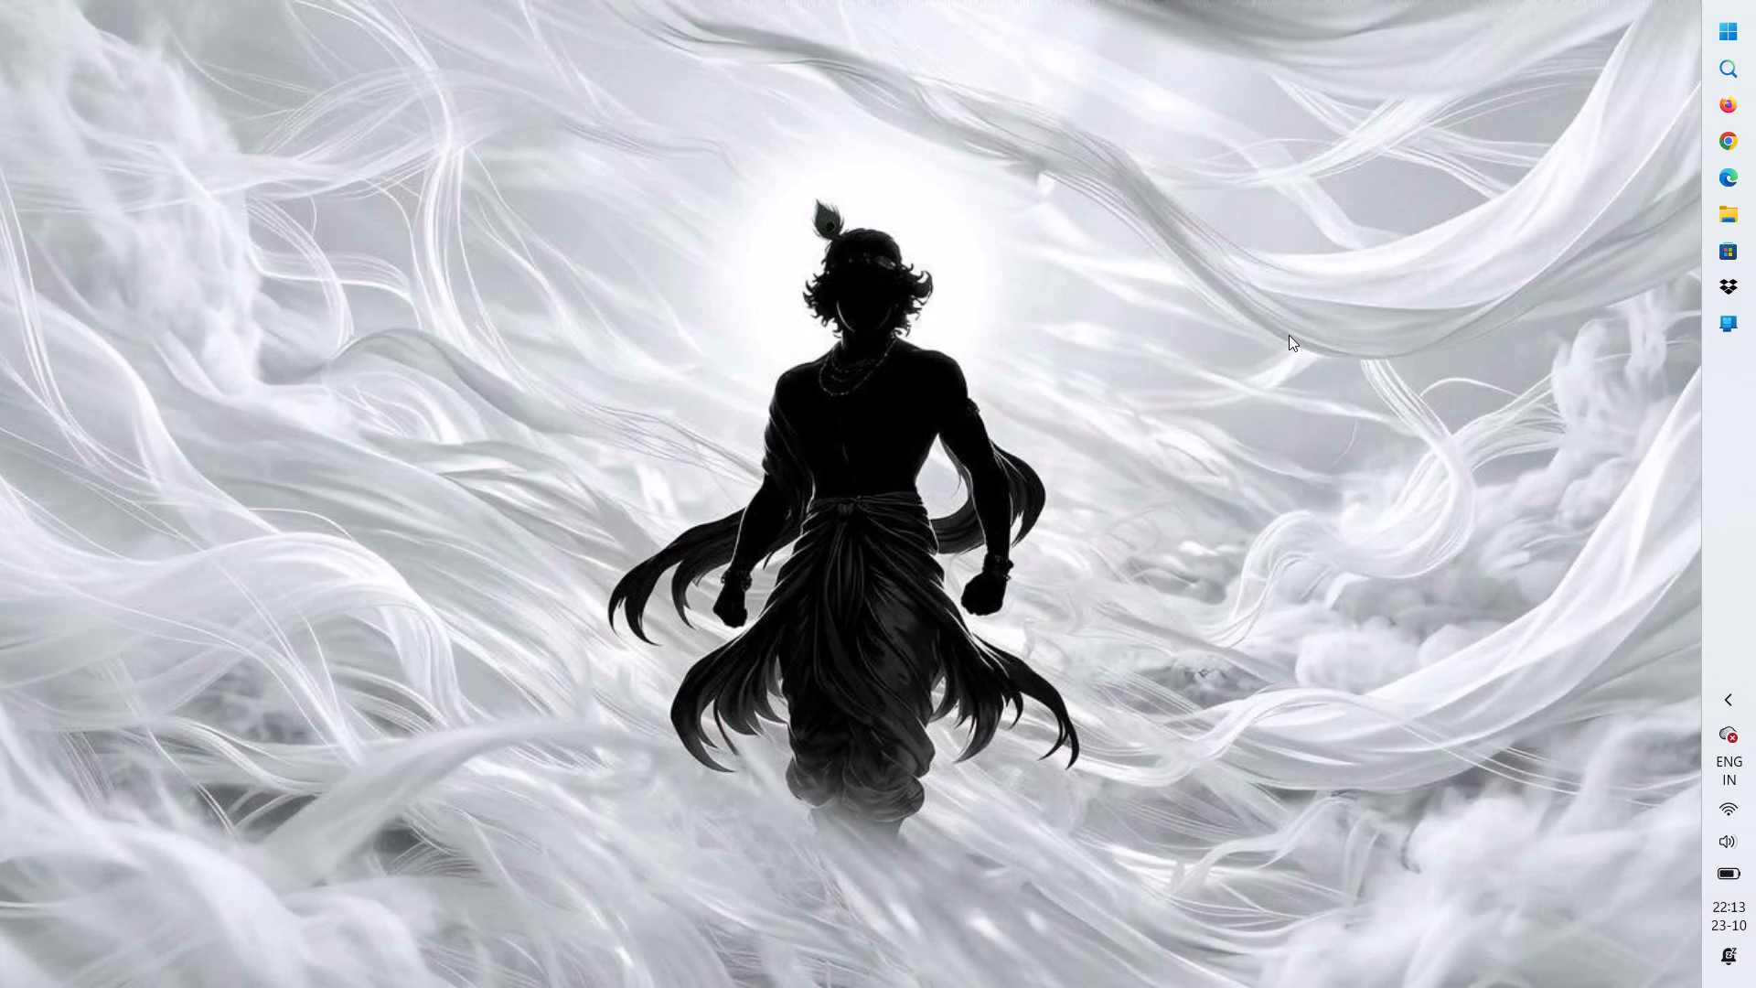